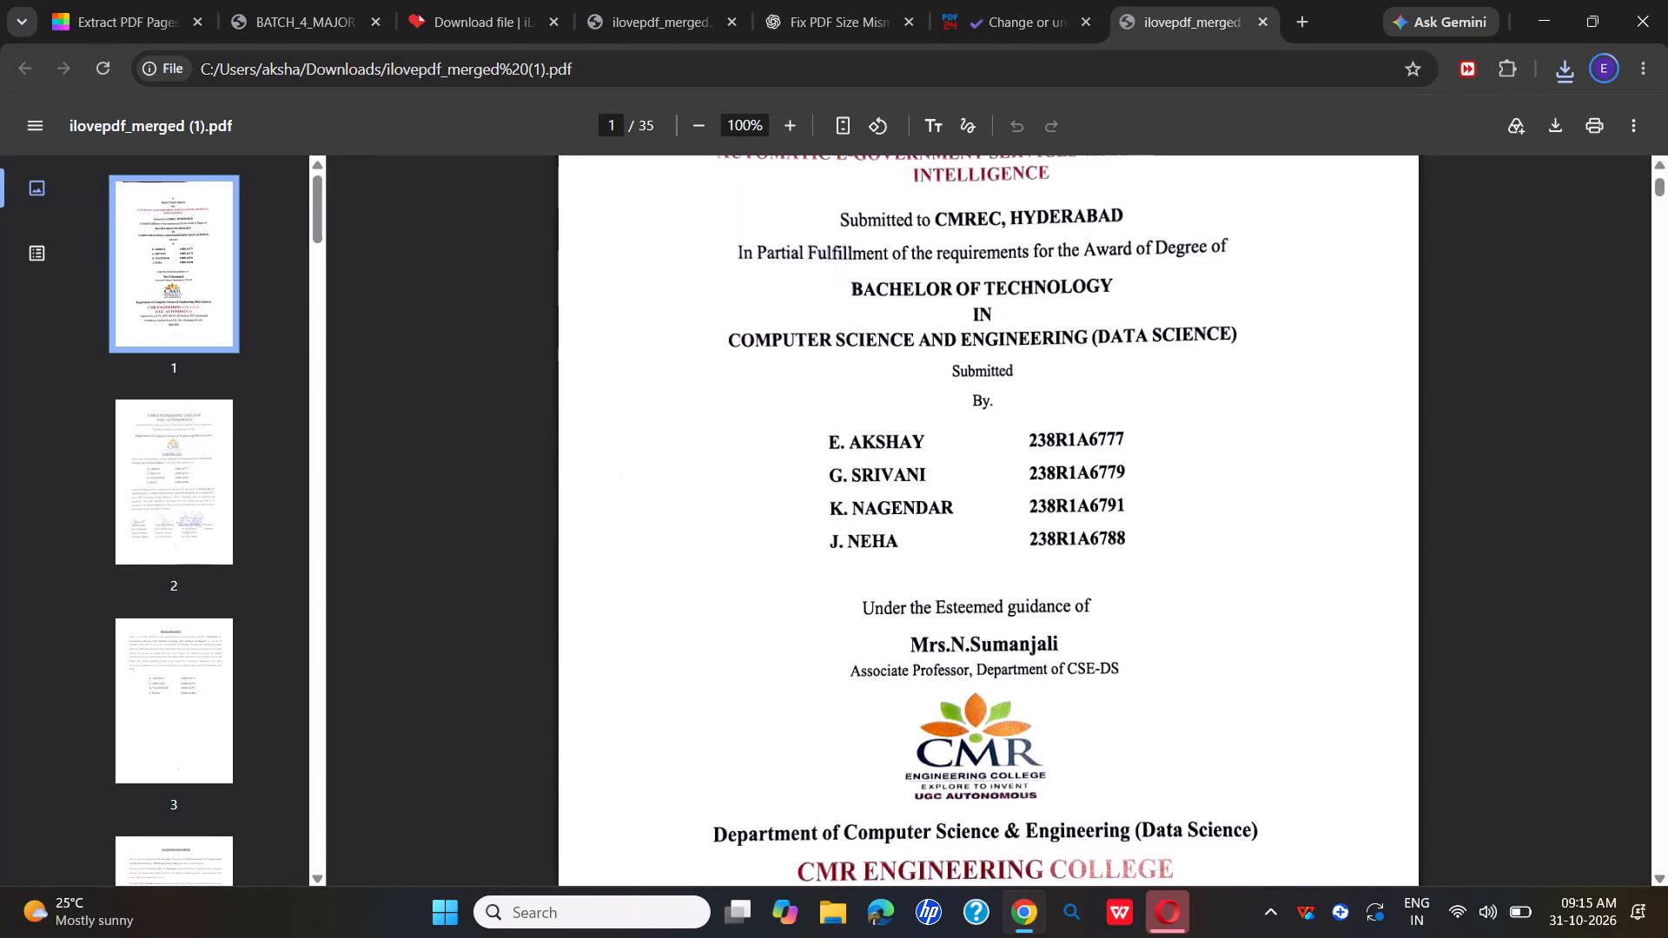
# Search the web for "compress pdf" in a new browser tab and open Smallpdf's Compress PDF tool.
pyautogui.scroll(1, 1232, 453)
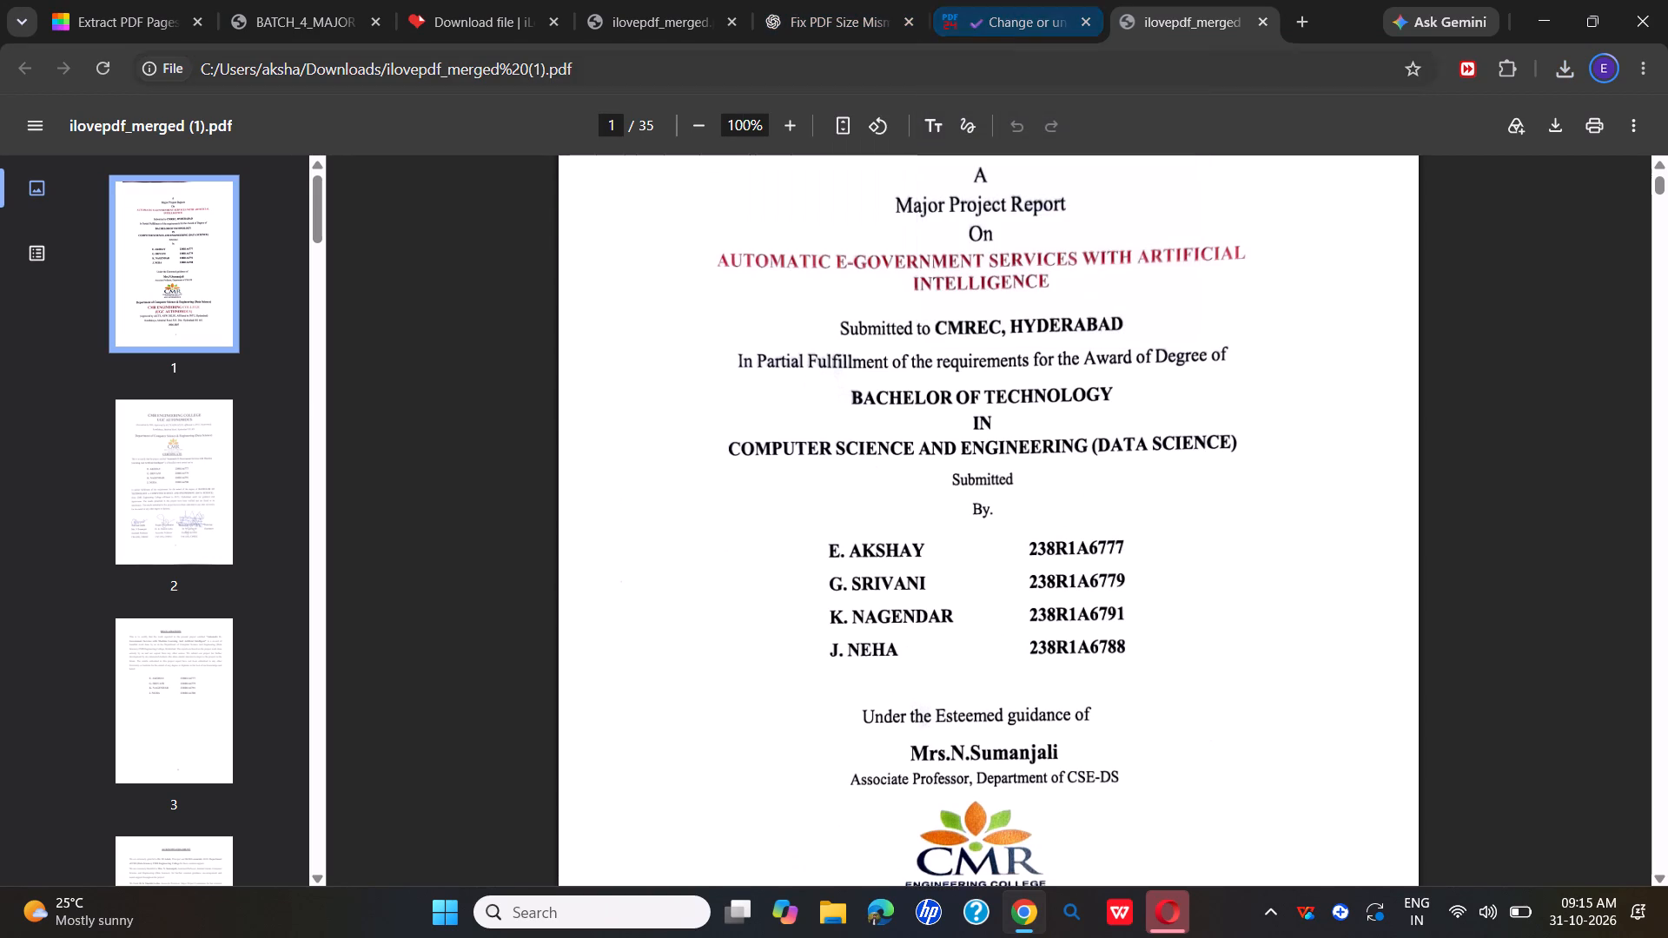
pyautogui.click(1302, 12)
pyautogui.write('compress')
pyautogui.press('Return')
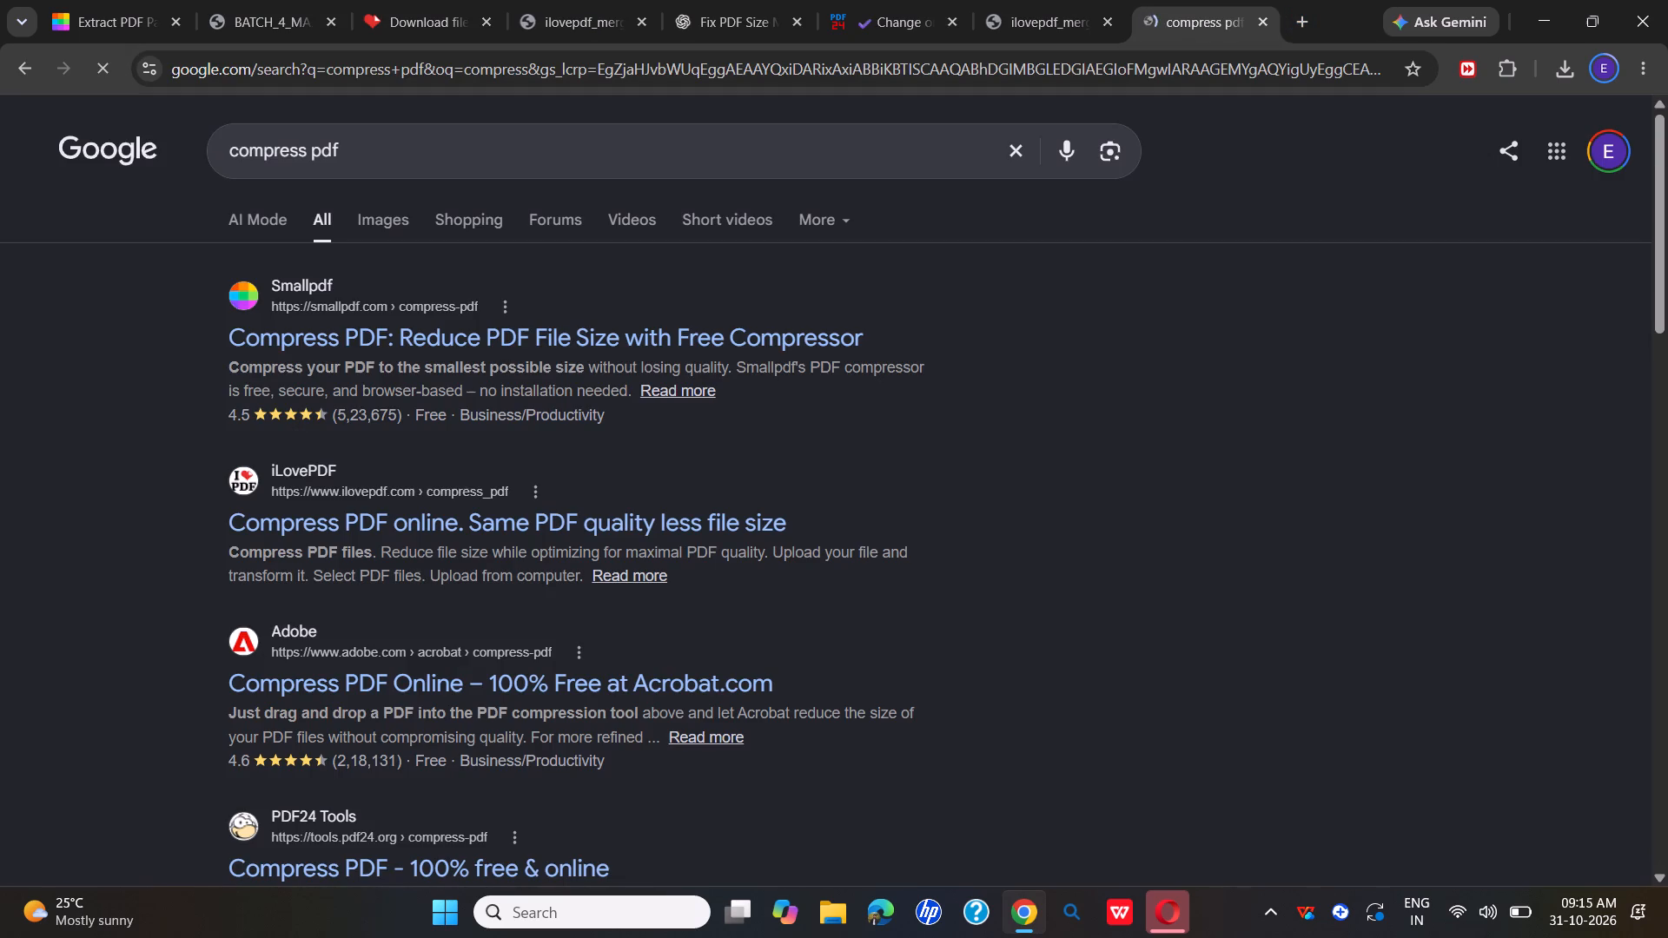
pyautogui.click(741, 347)
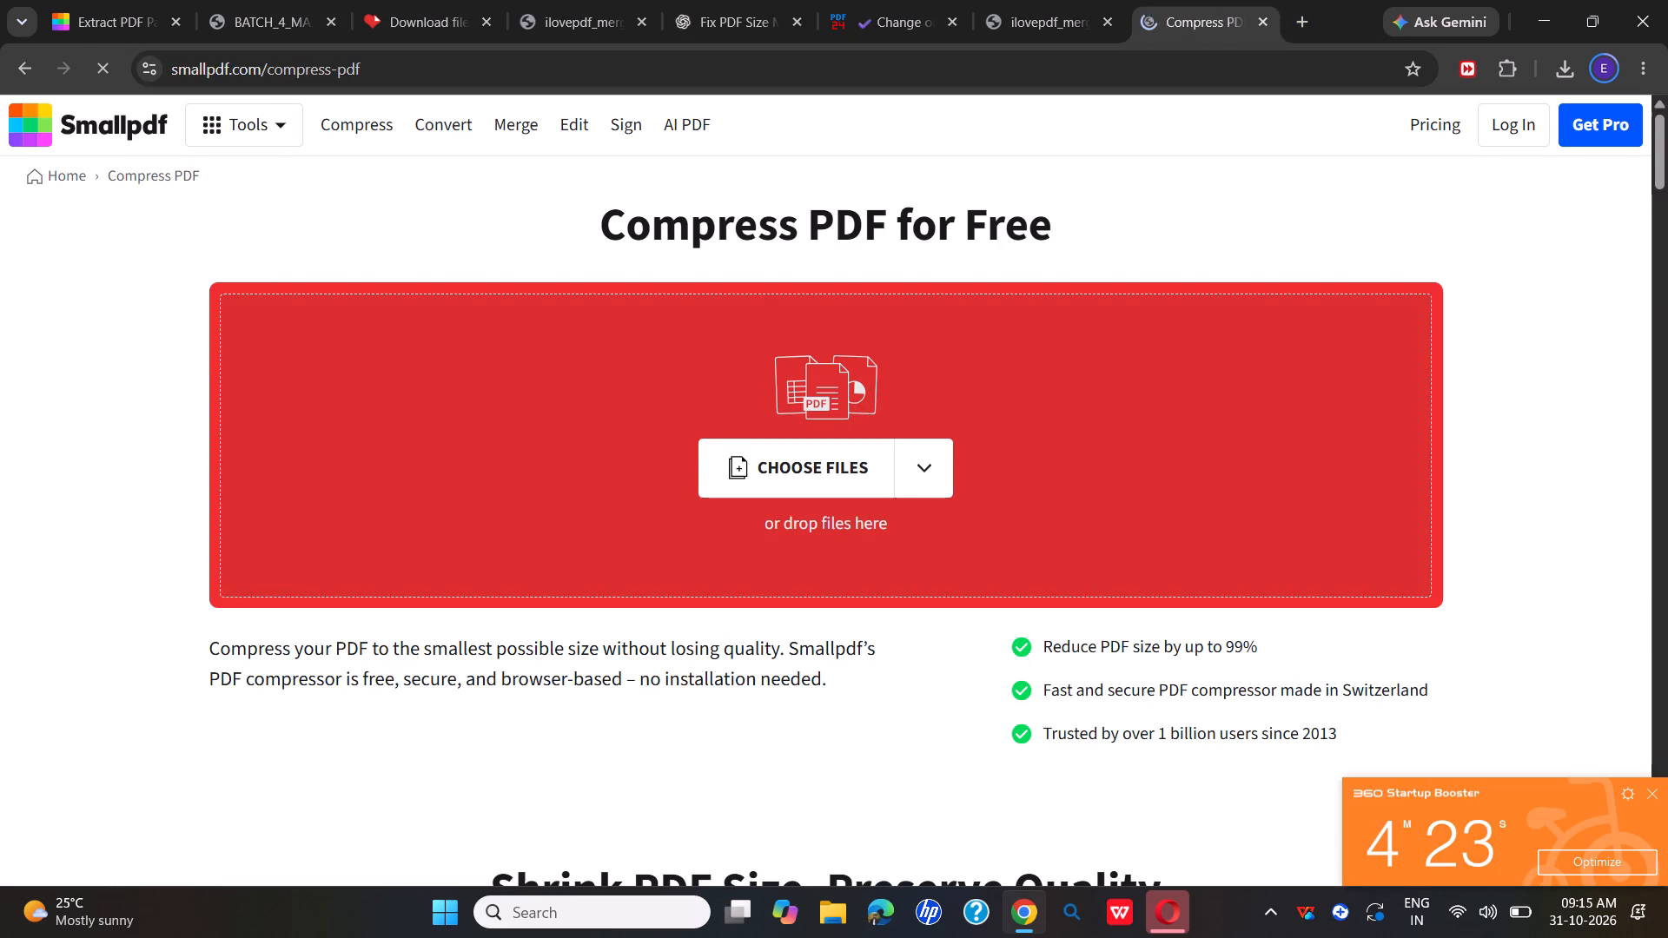
# Load ilovepdf_merged (1) from the Downloads folder into the Smallpdf compressor.
pyautogui.click(777, 452)
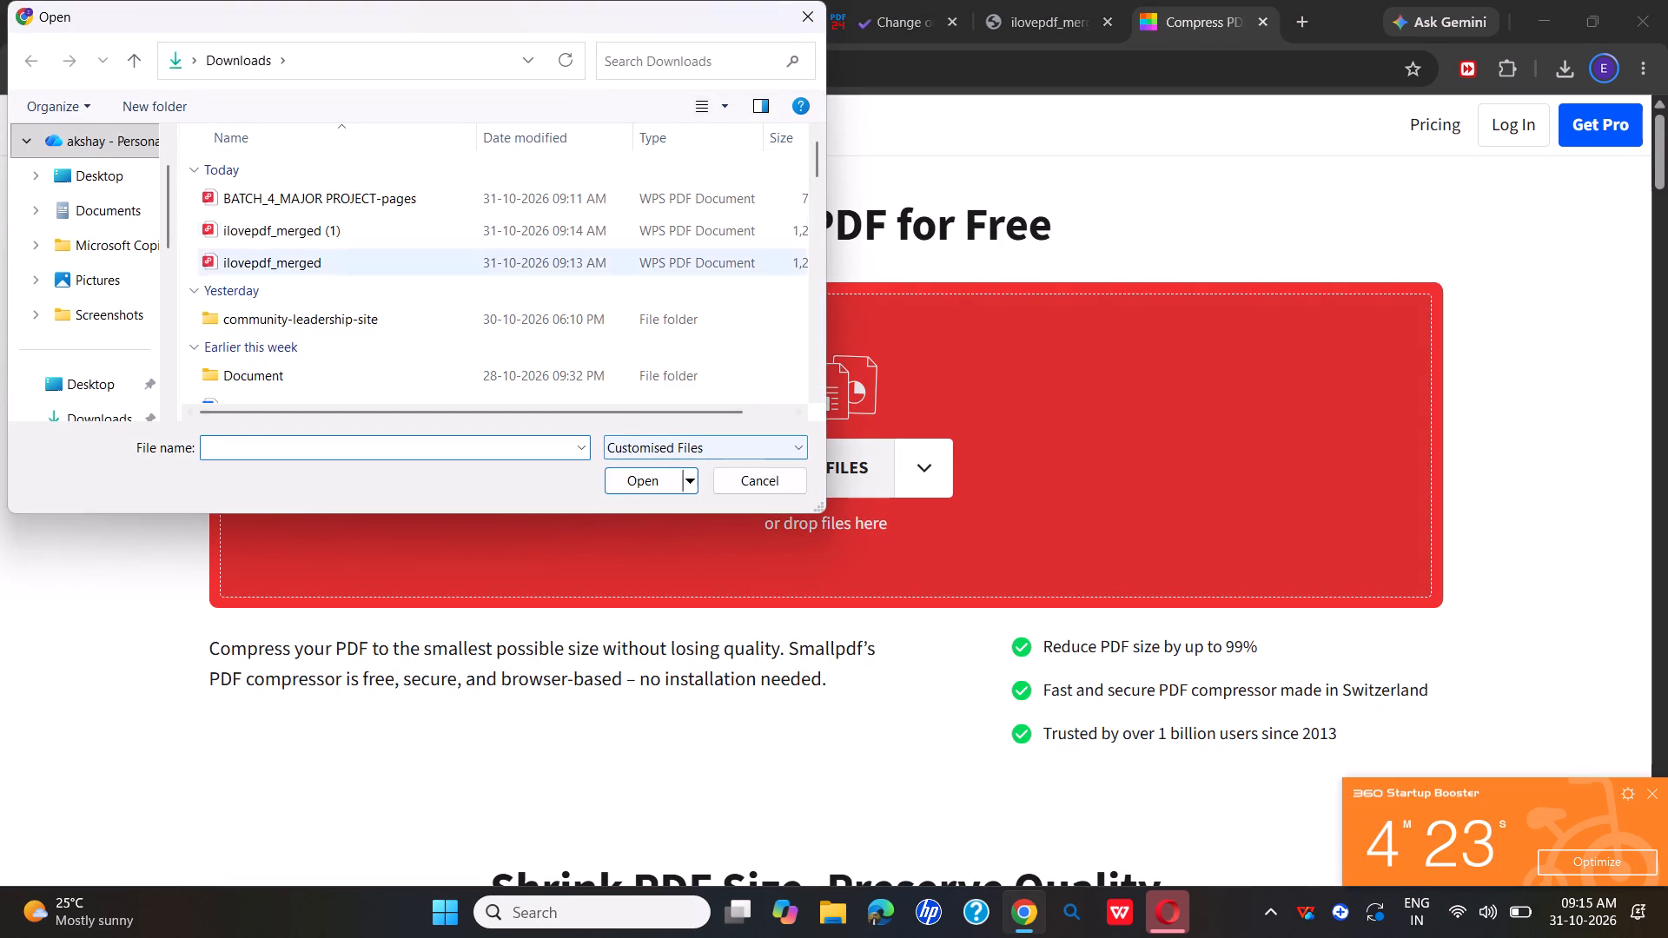
pyautogui.click(314, 231)
pyautogui.click(640, 477)
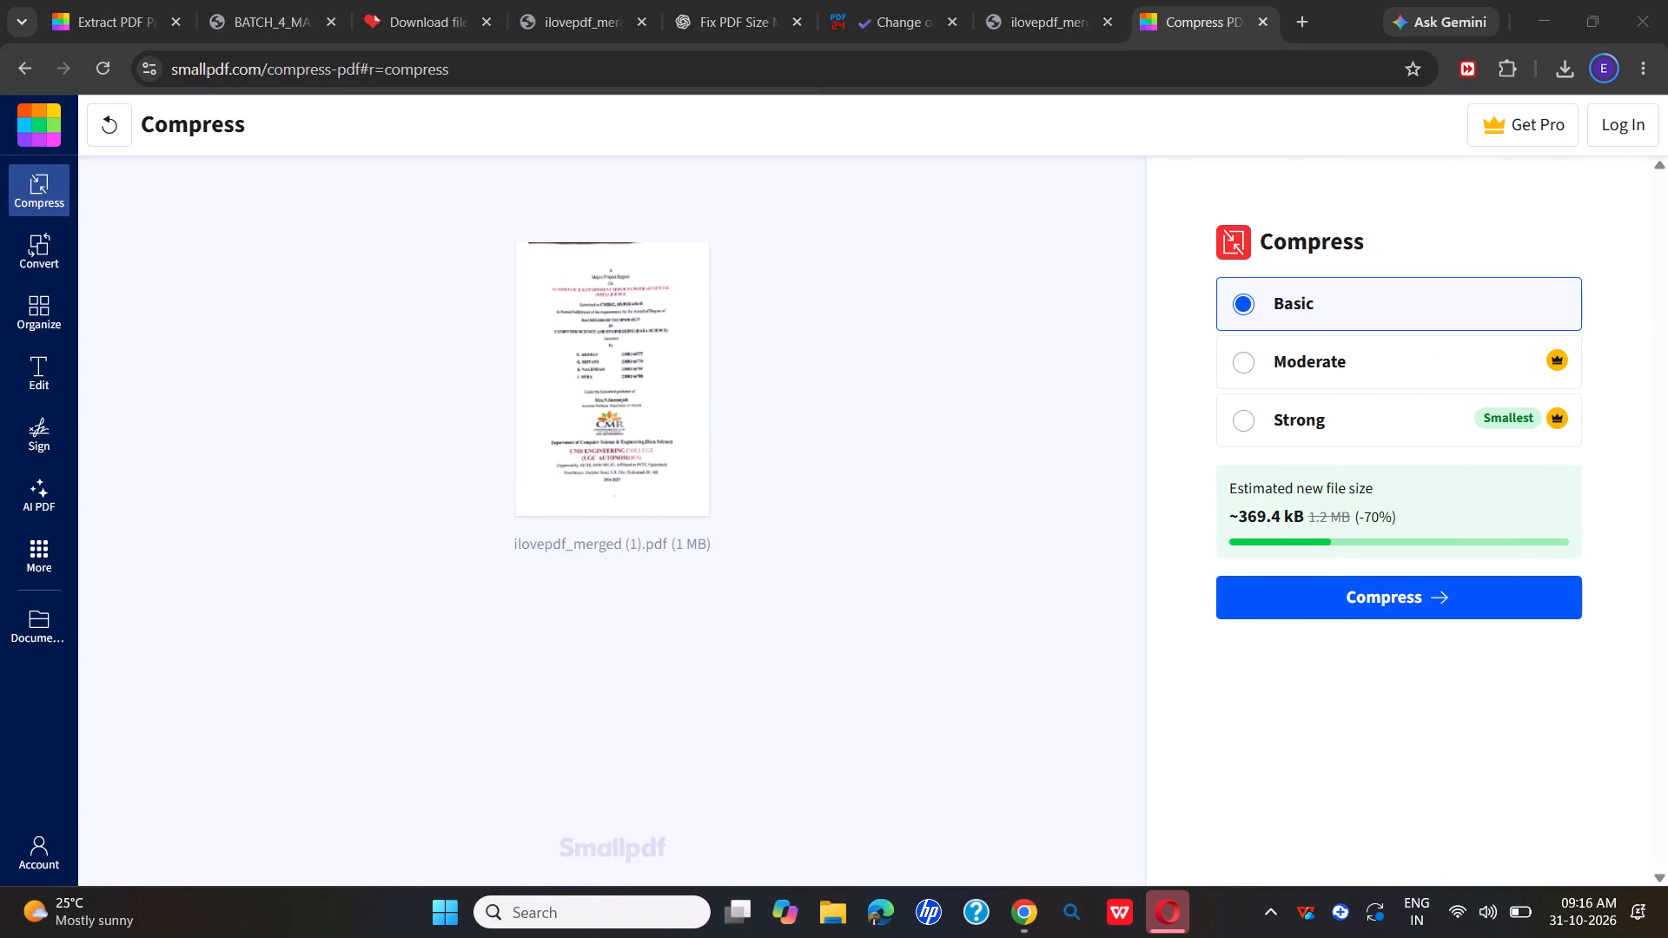
# Minimise the Chrome window and close the Opera browser with all its open tabs.
pyautogui.click(1547, 22)
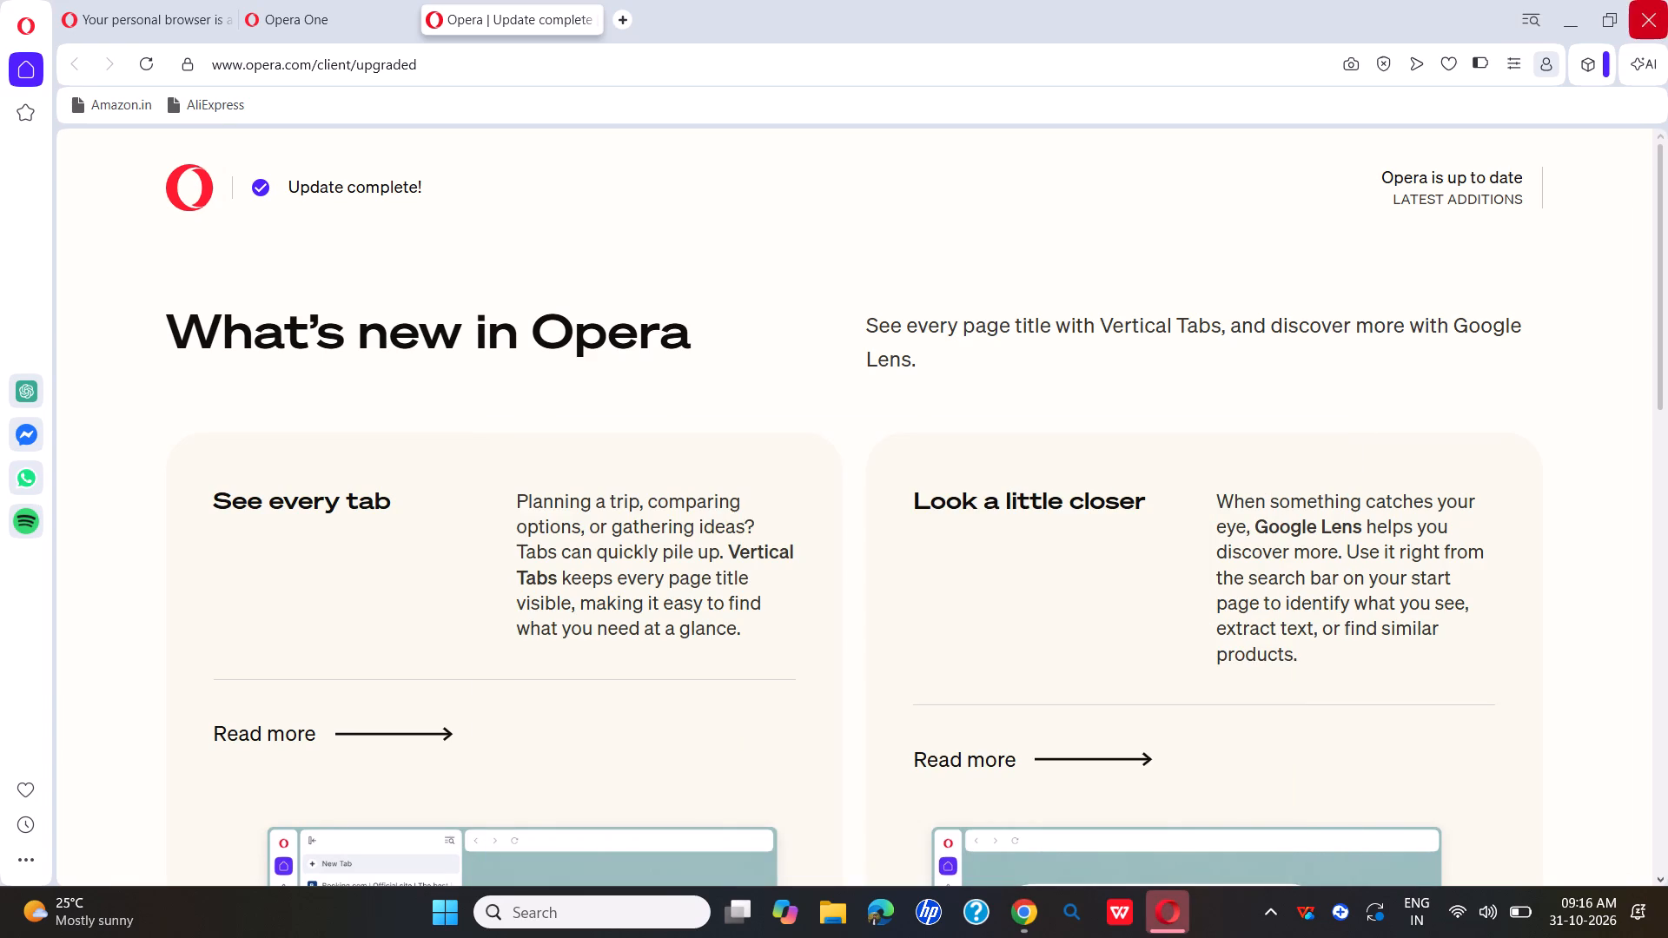
pyautogui.click(1667, 0)
pyautogui.click(932, 490)
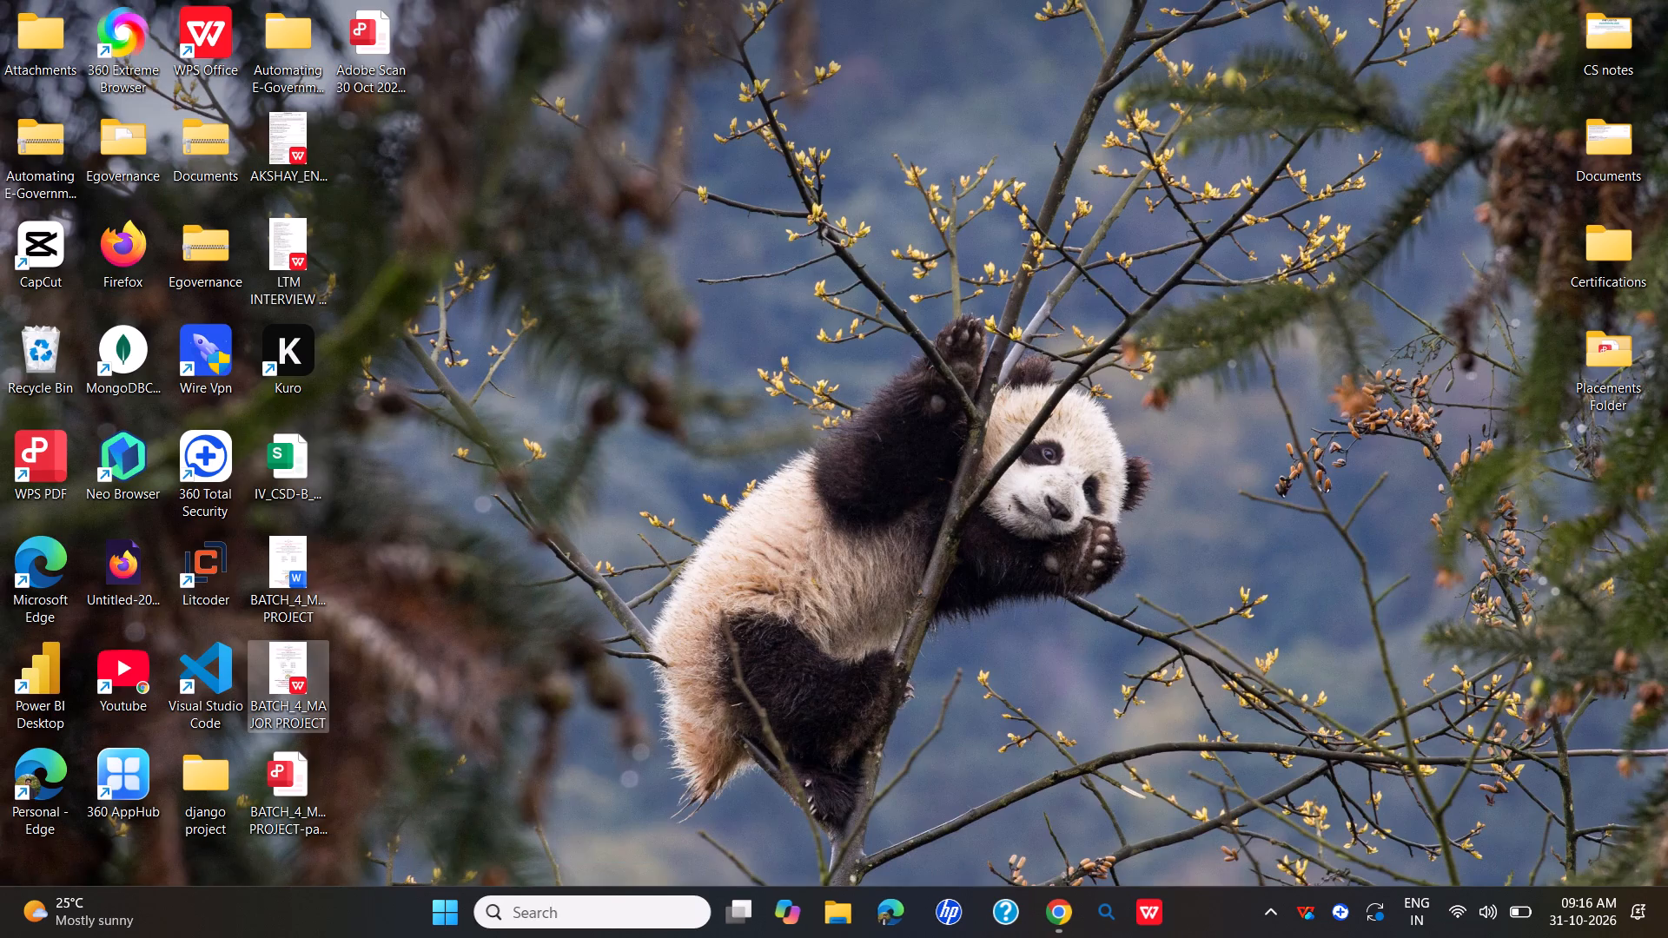
# Launch the Kuro application from the desktop.
pyautogui.doubleClick(294, 362)
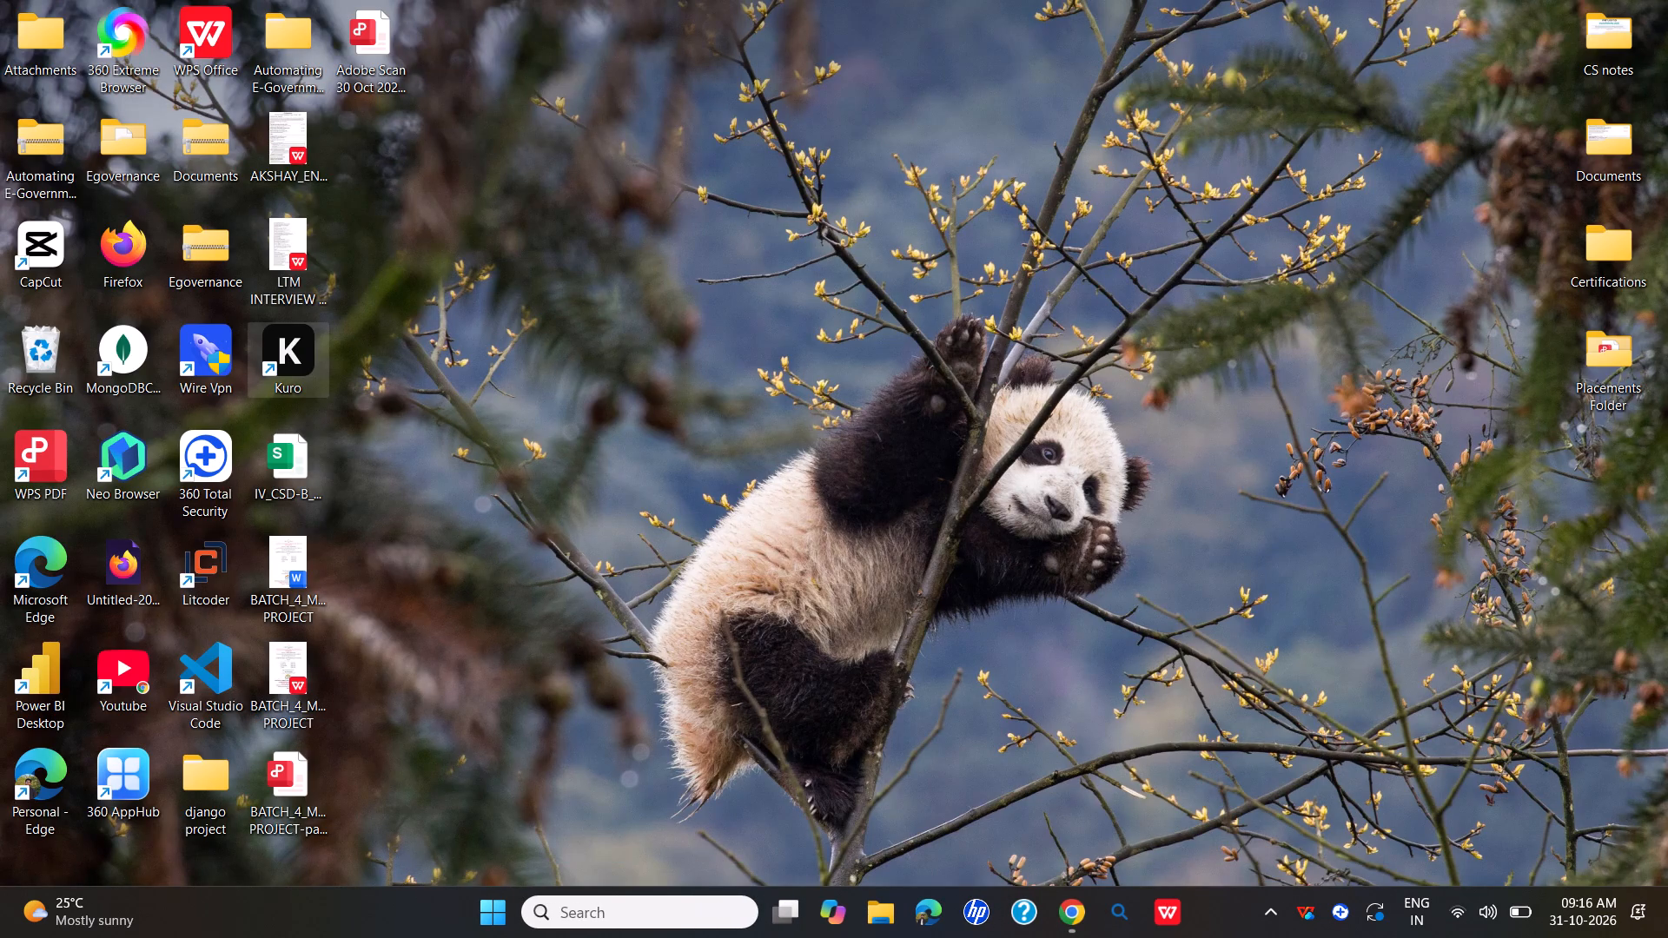
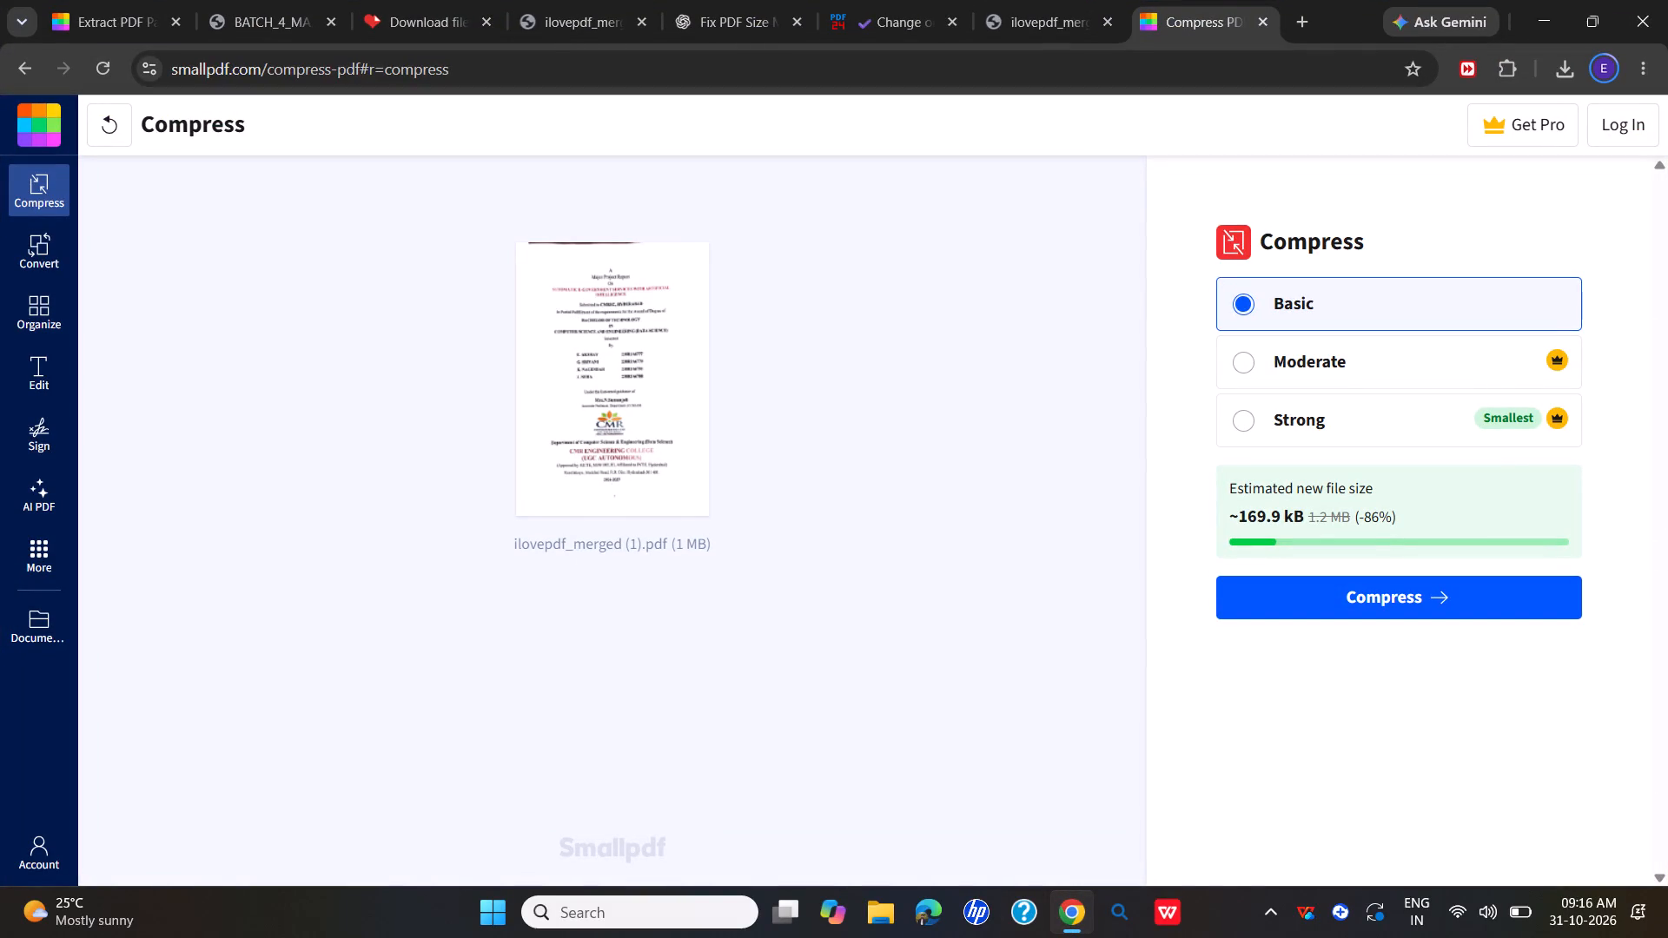
# Compress the loaded report at the Basic level, check the result's preview pages, and download the compressed PDF.
pyautogui.click(1393, 600)
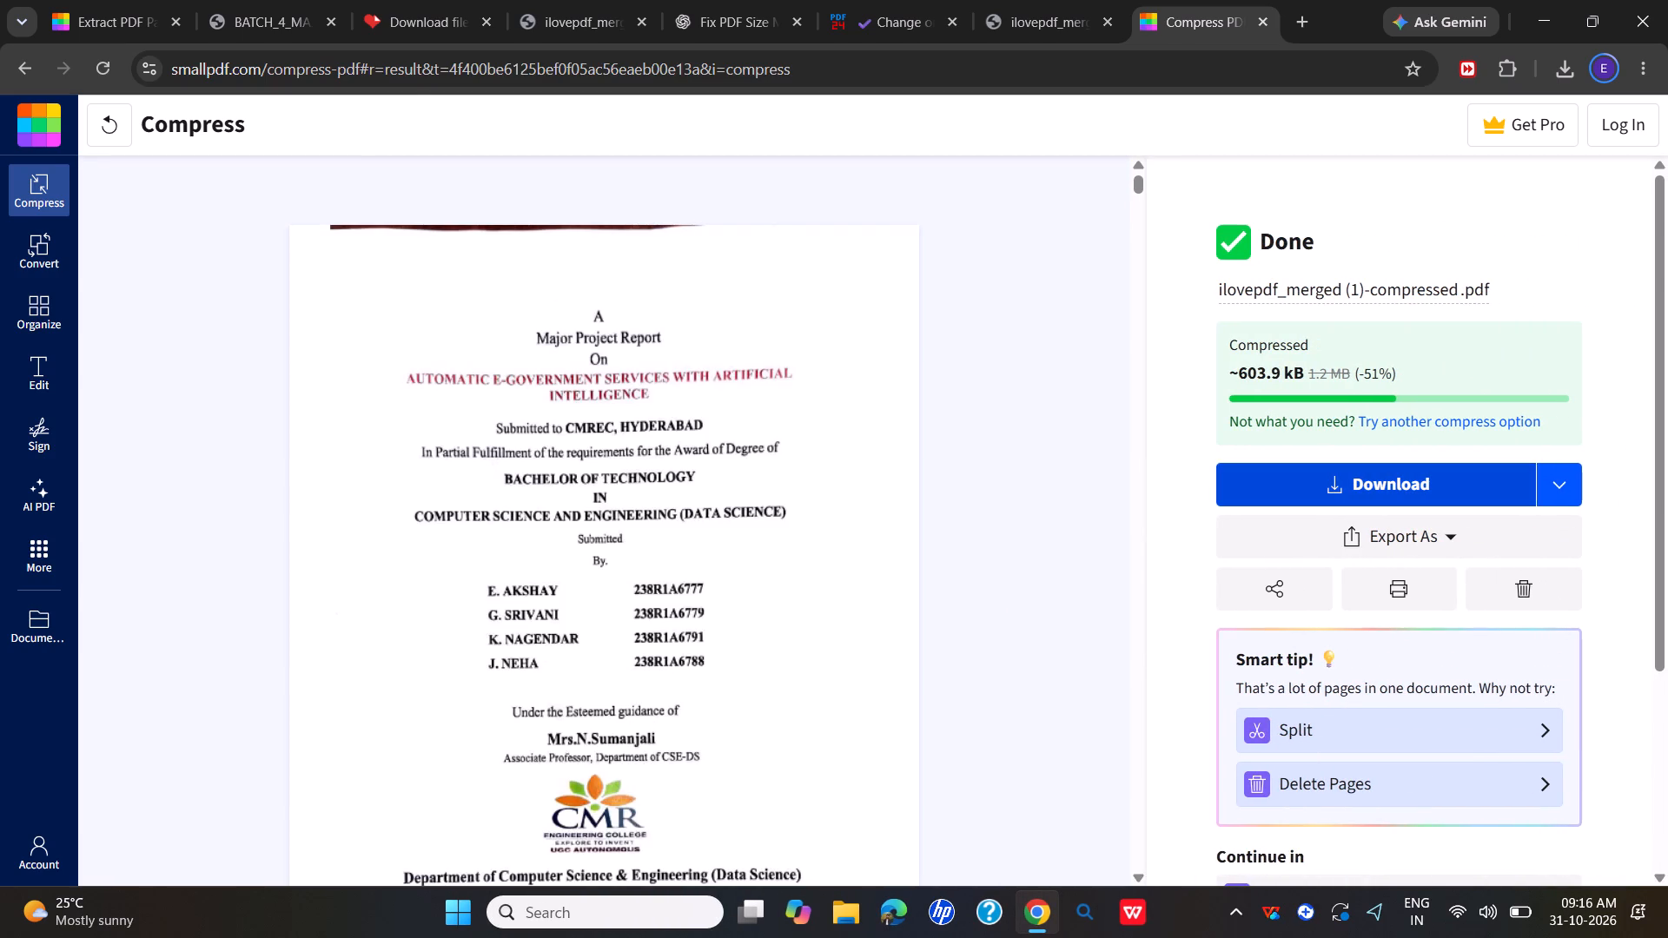
pyautogui.scroll(-6, 1021, 562)
pyautogui.scroll(3, 923, 563)
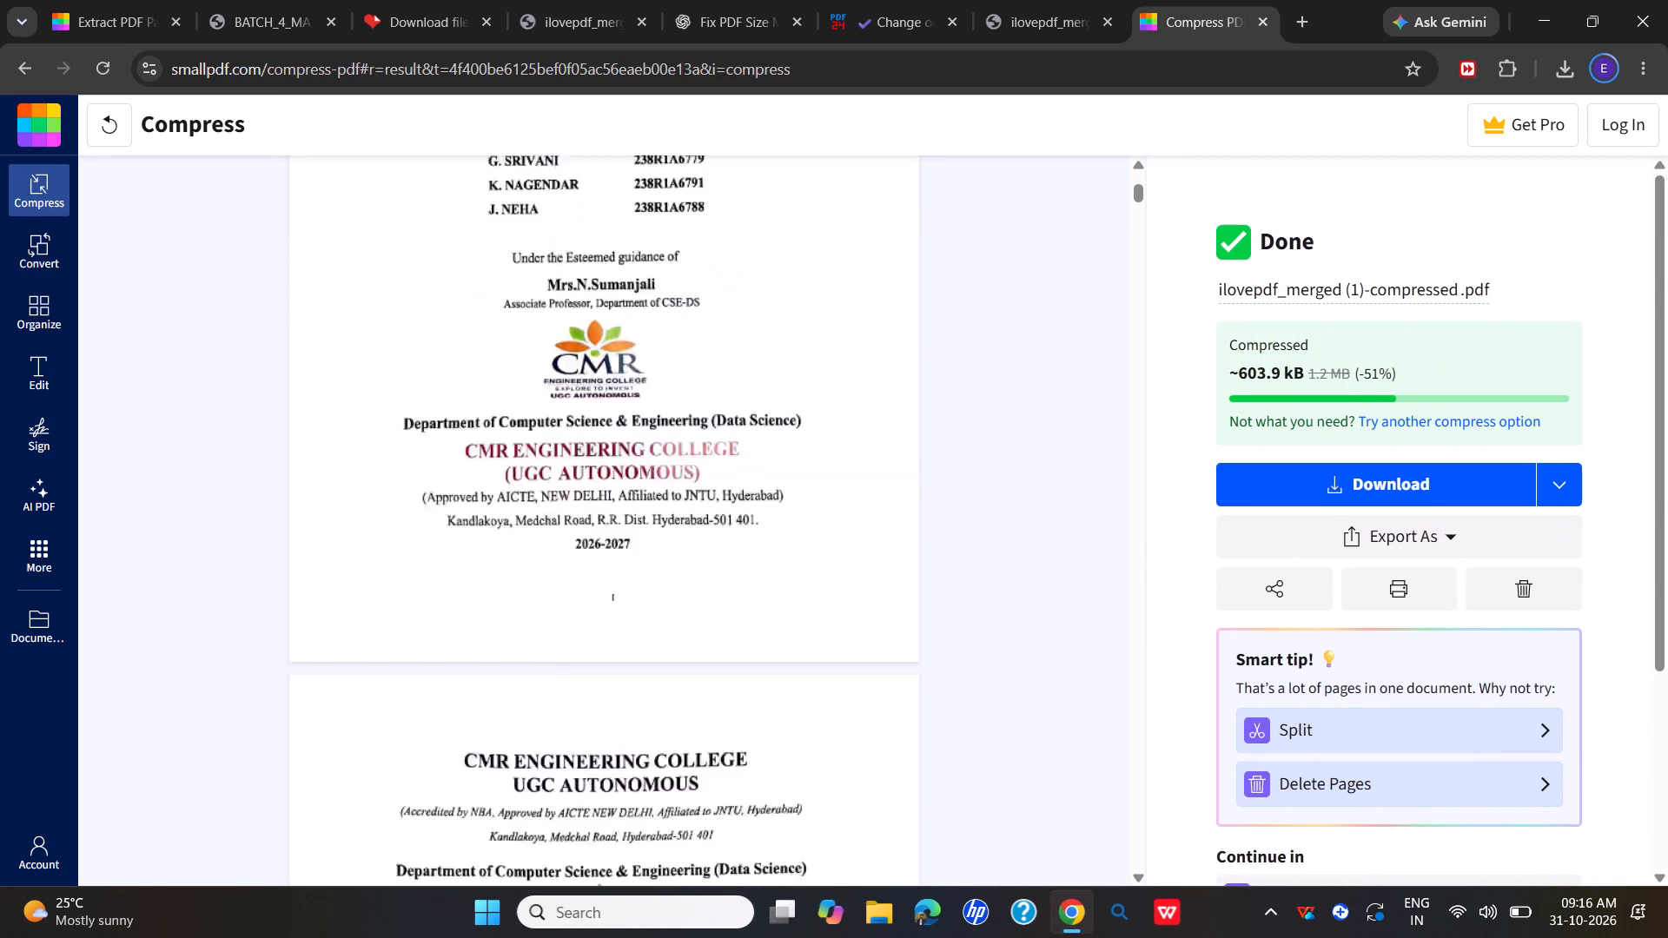
pyautogui.scroll(3, 923, 563)
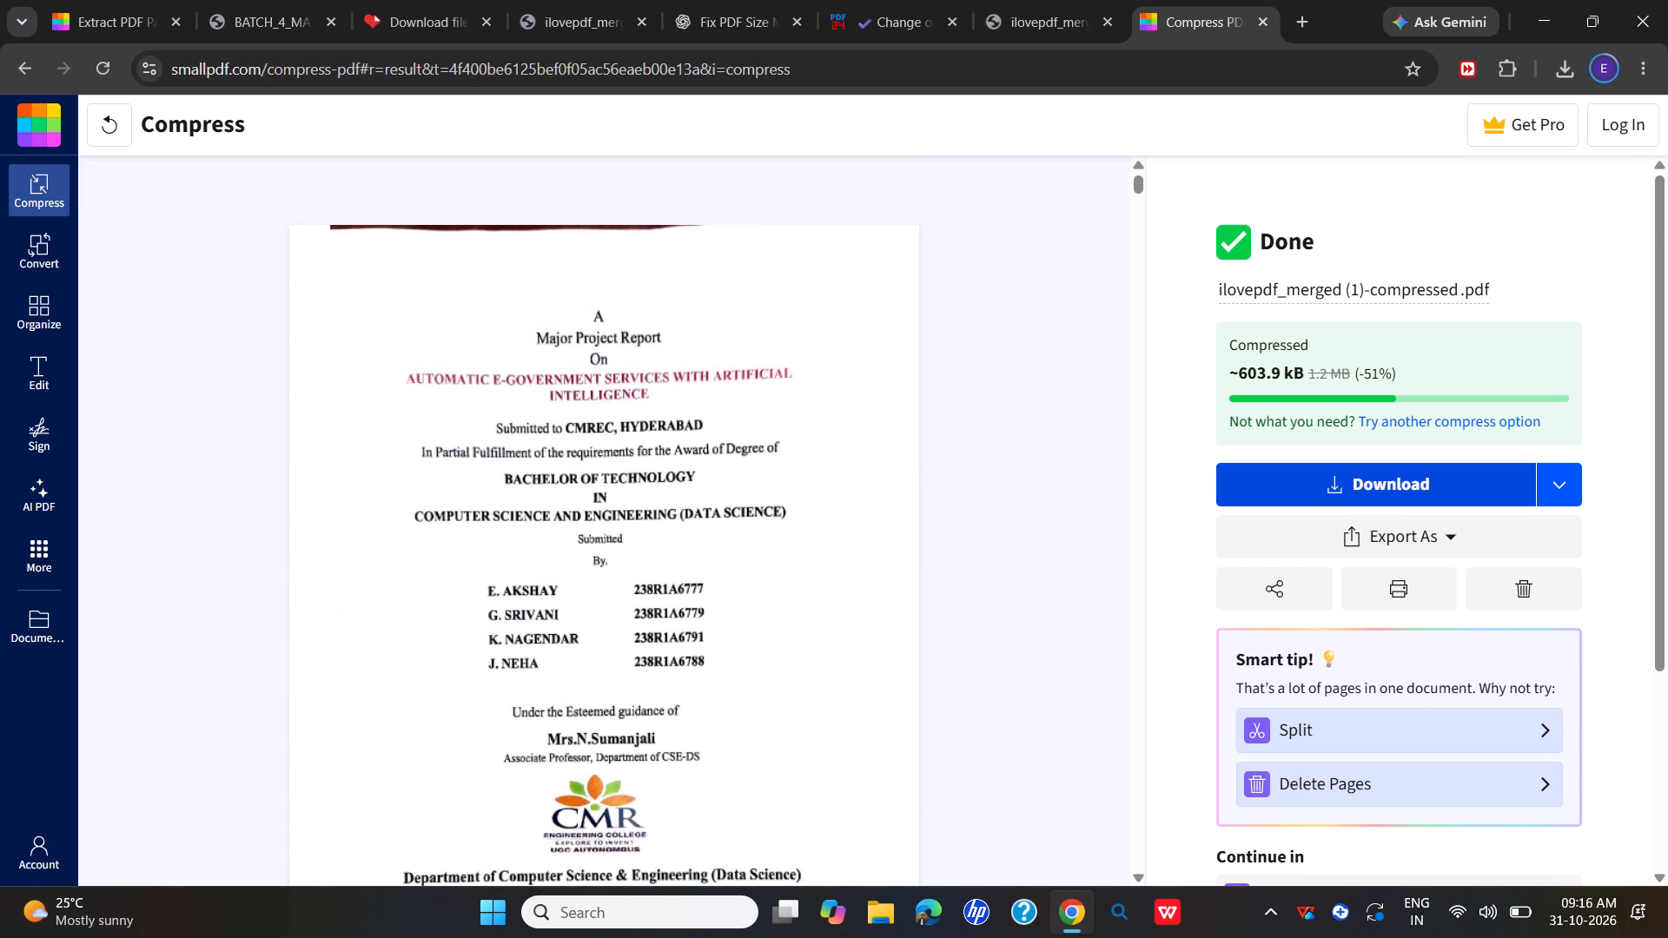
pyautogui.scroll(-17, 1159, 485)
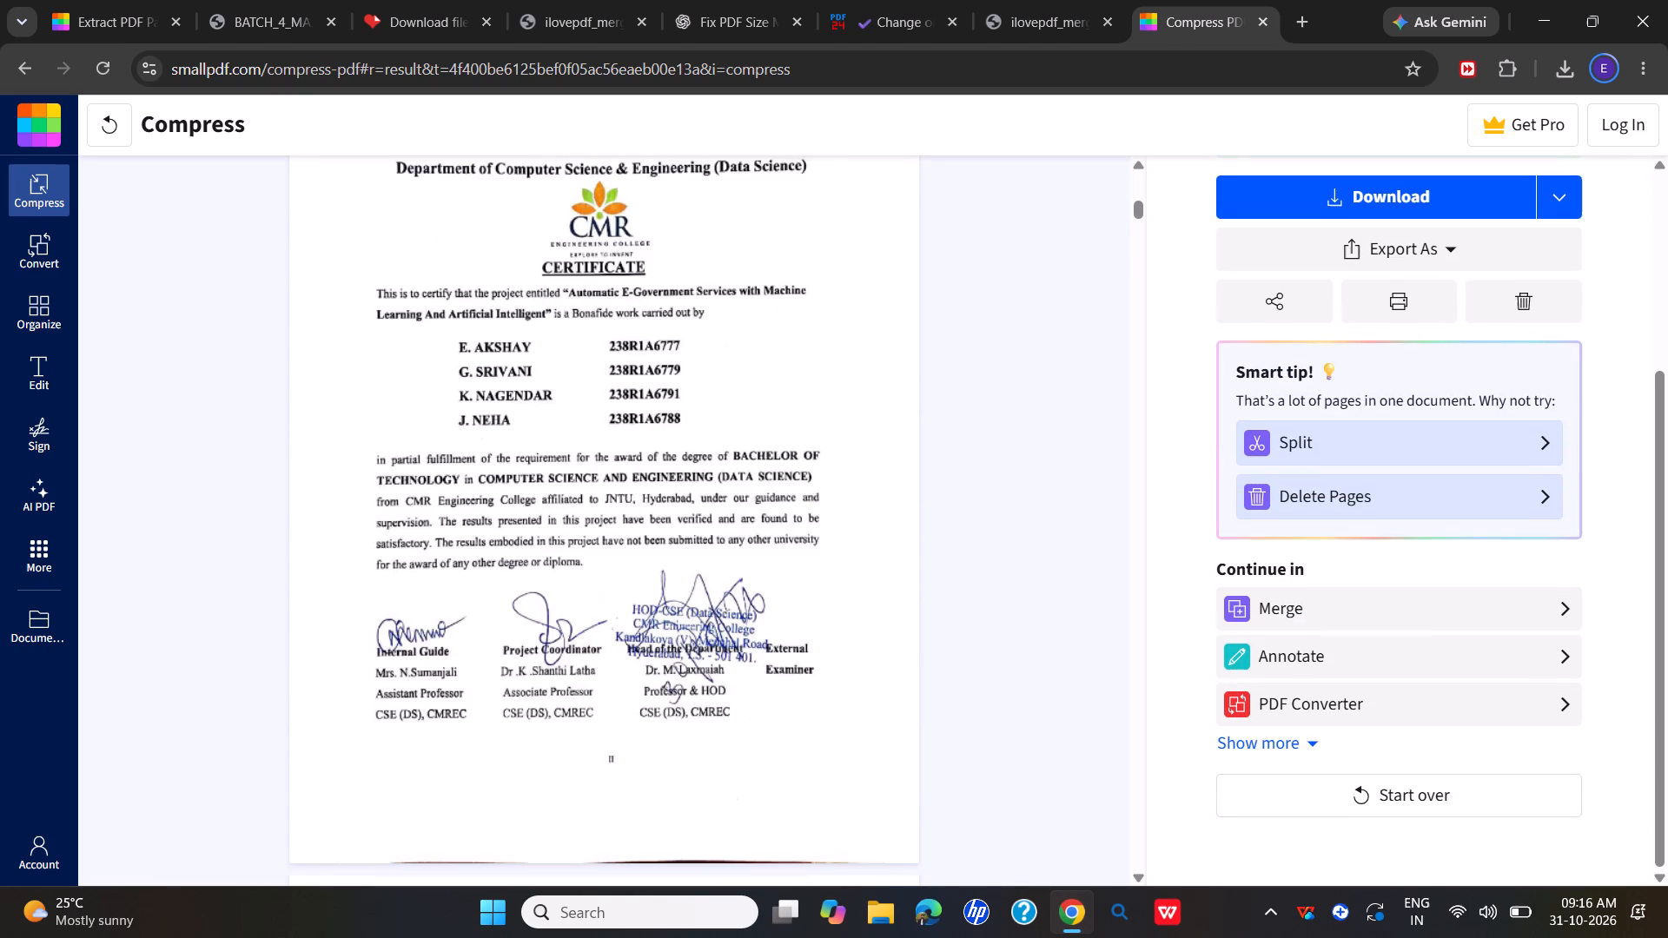
pyautogui.scroll(-5, 960, 497)
pyautogui.scroll(16, 960, 497)
pyautogui.scroll(12, 960, 497)
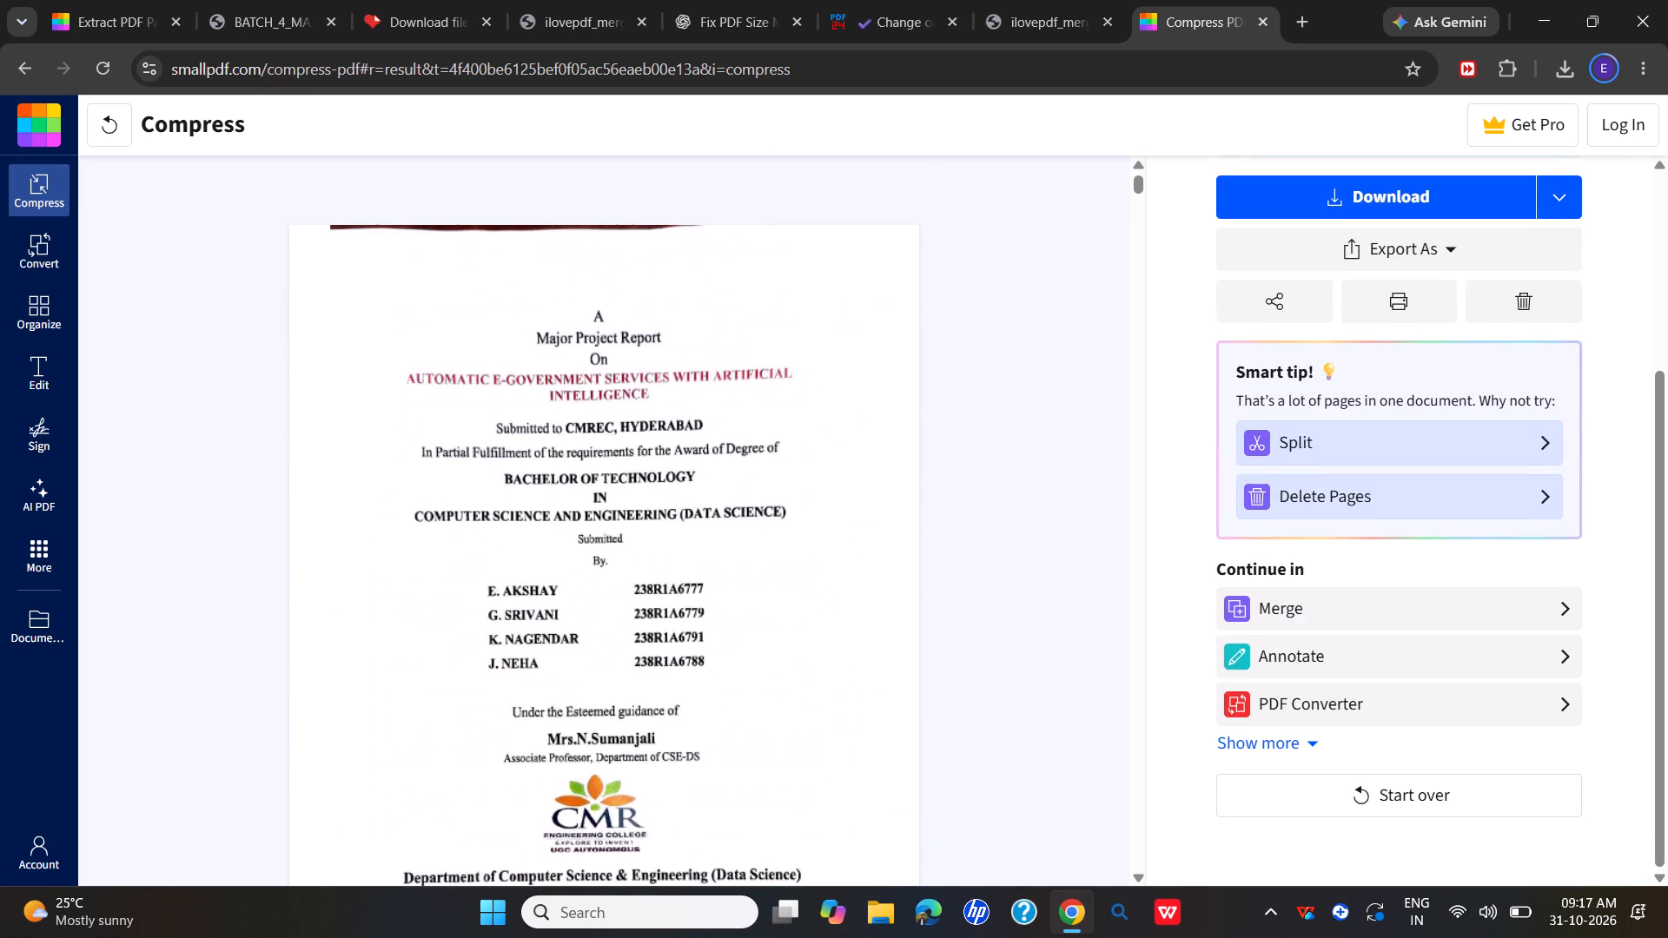
pyautogui.click(1377, 198)
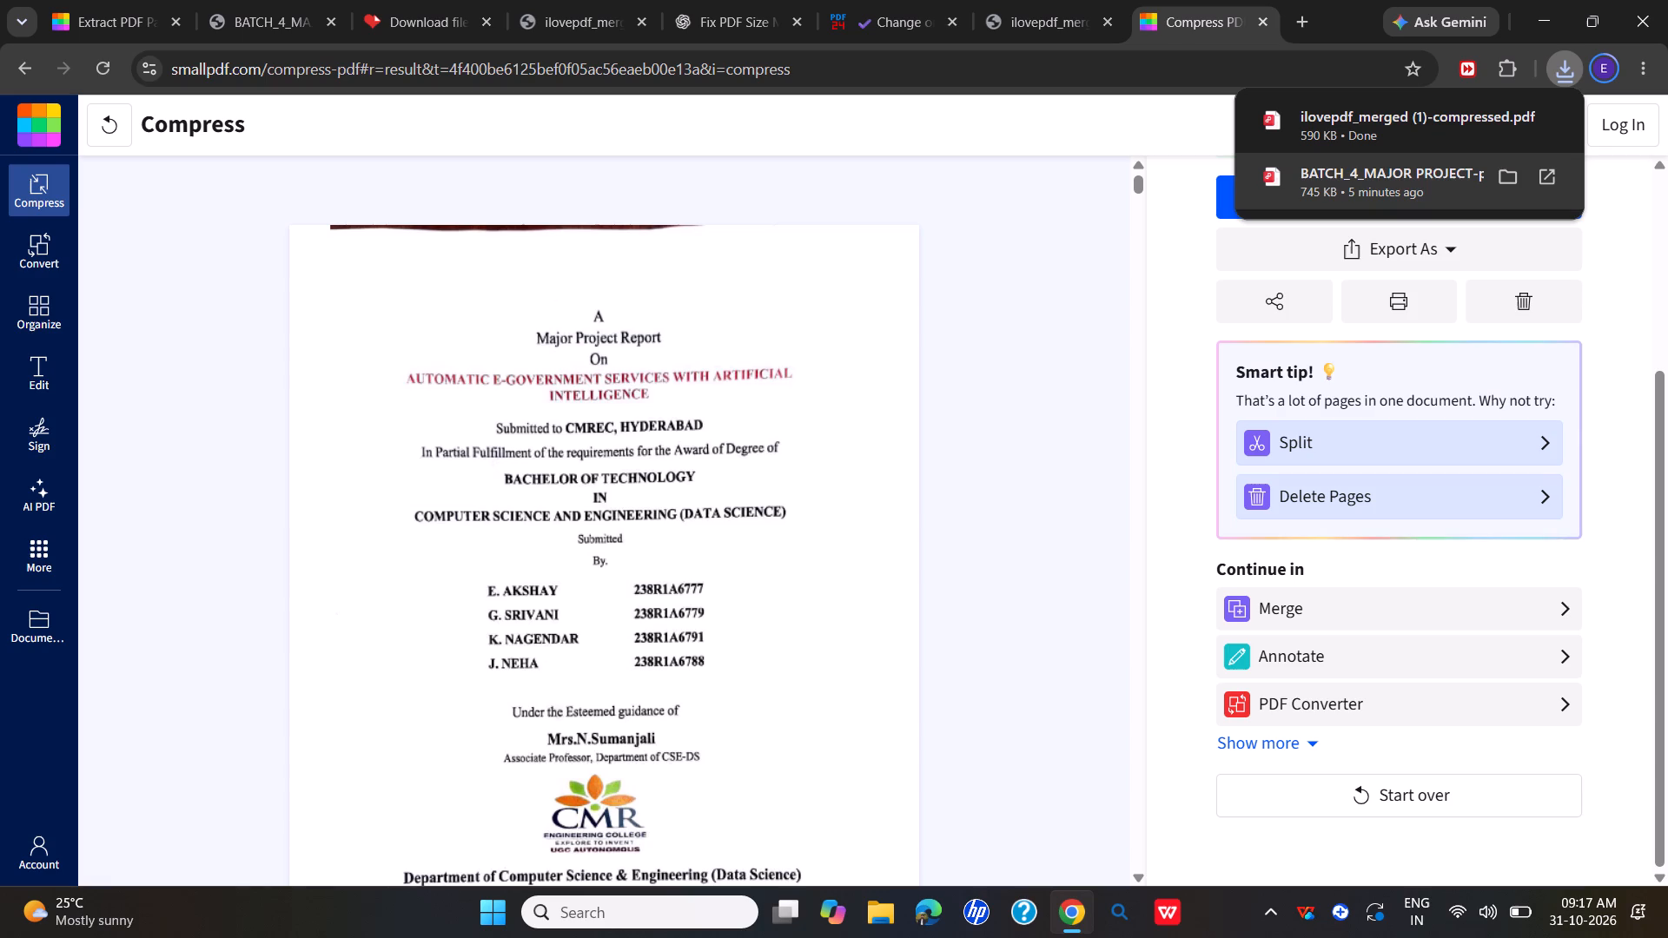
# Open the downloaded ilovepdf_merged (1)-compressed.pdf and show the recent download history.
pyautogui.doubleClick(1367, 116)
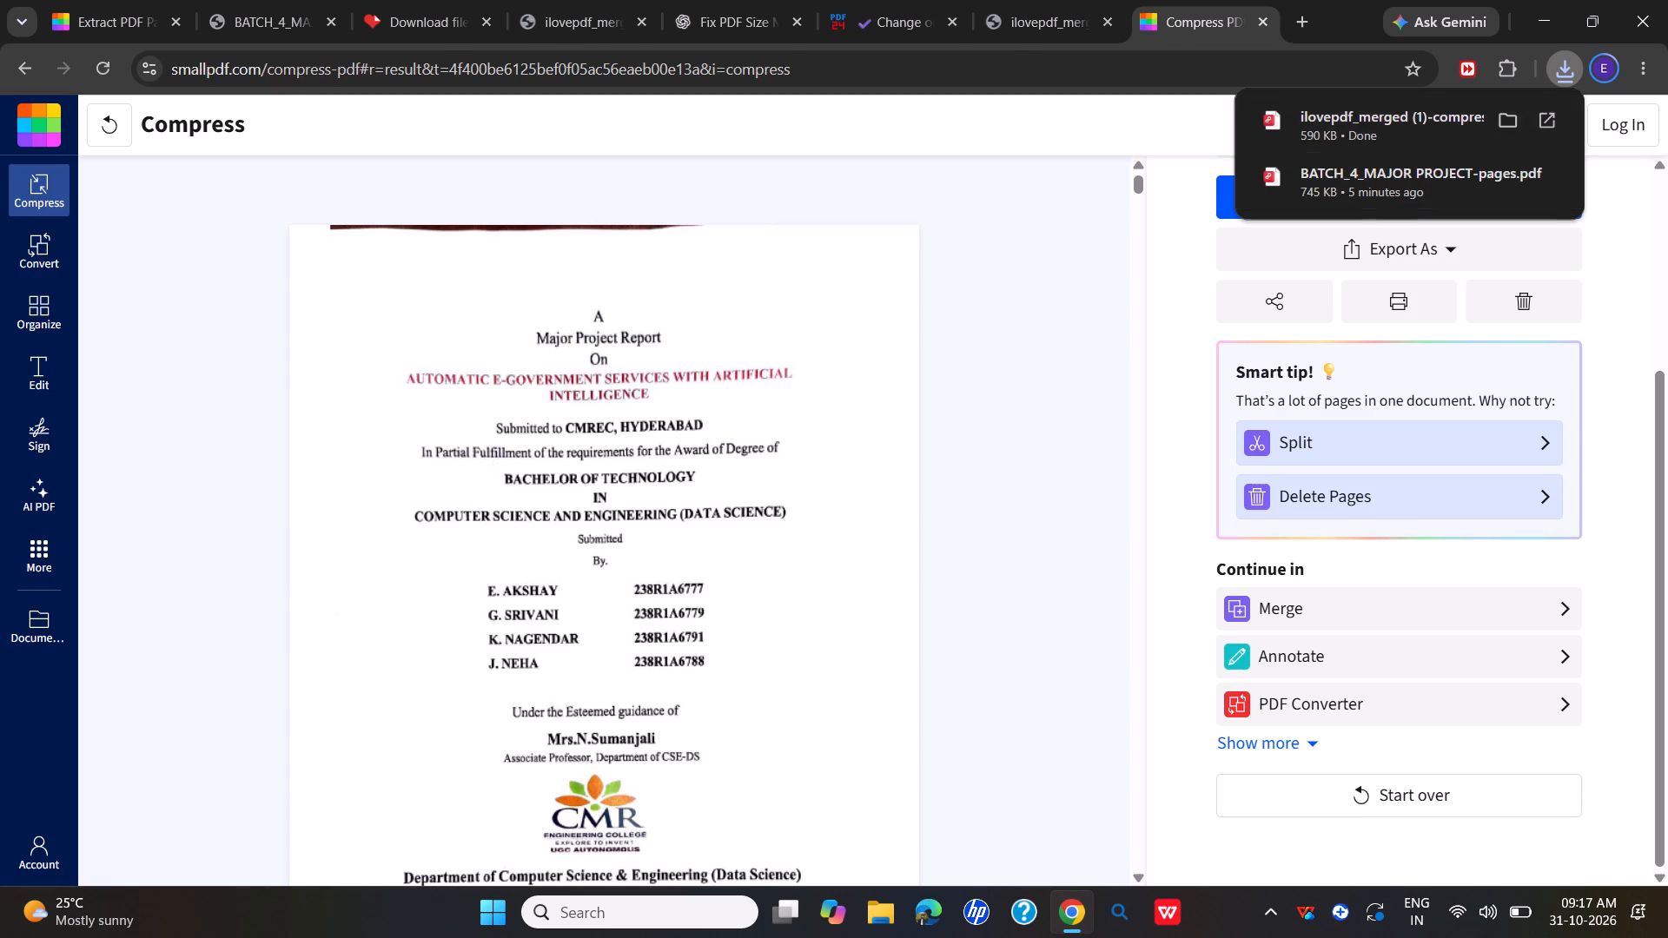
pyautogui.click(1557, 69)
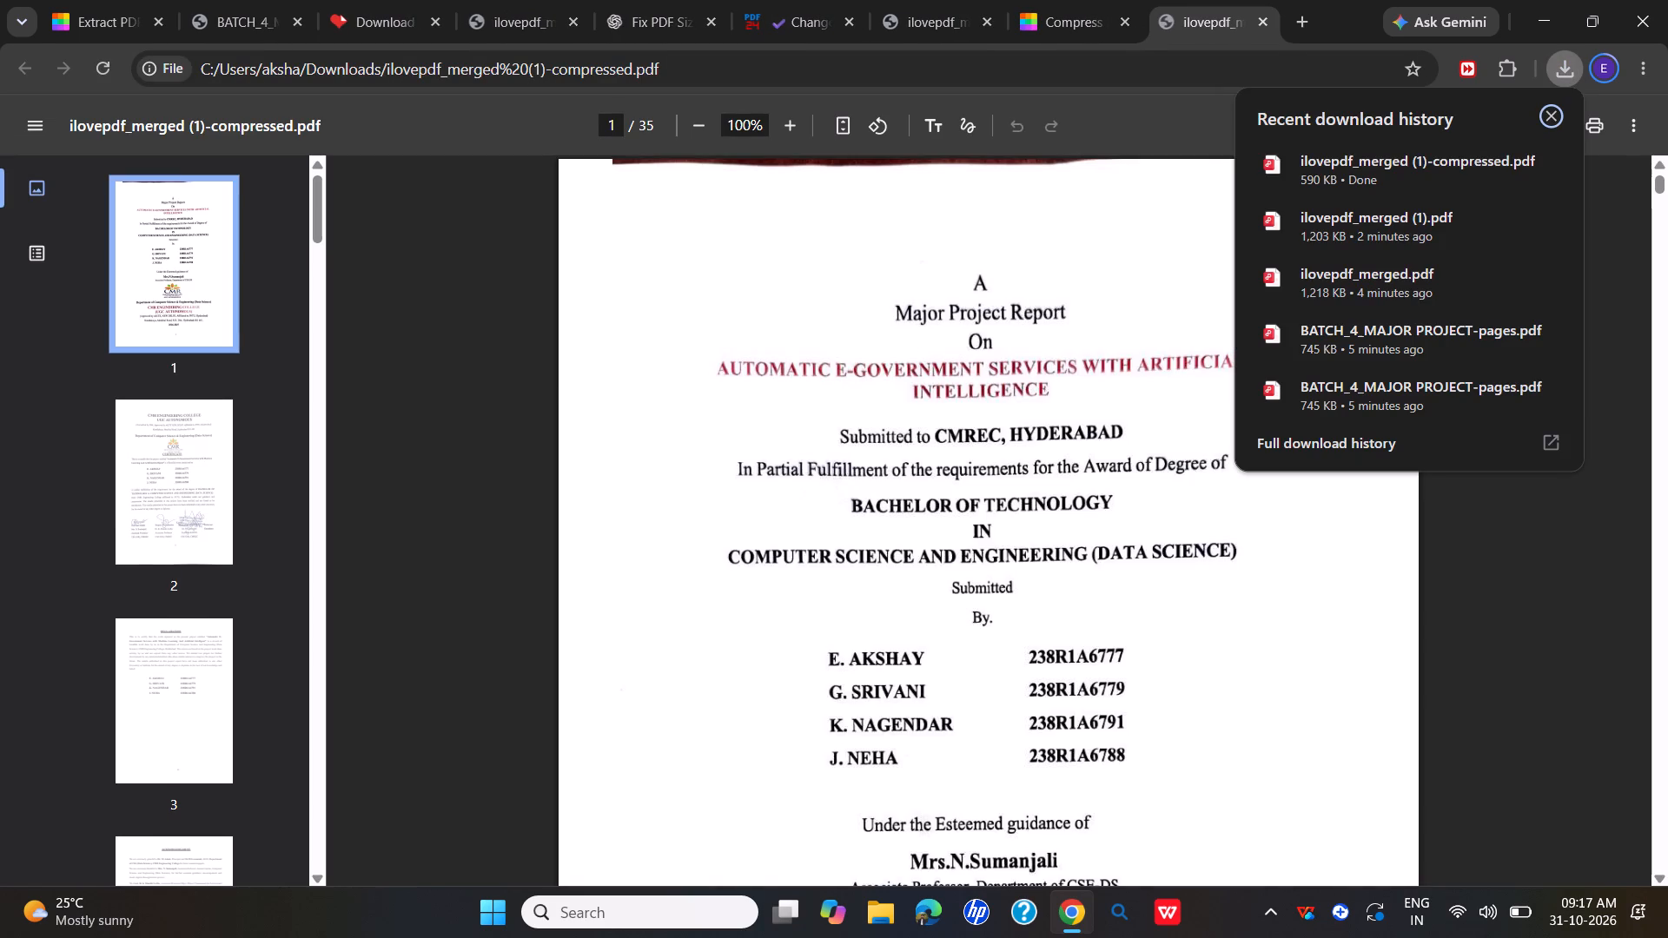
# In File Explorer's Downloads folder, rename ilovepdf_merged (1)-compressed as BATCH_4_MAJOR PROJECT.
pyautogui.doubleClick(879, 919)
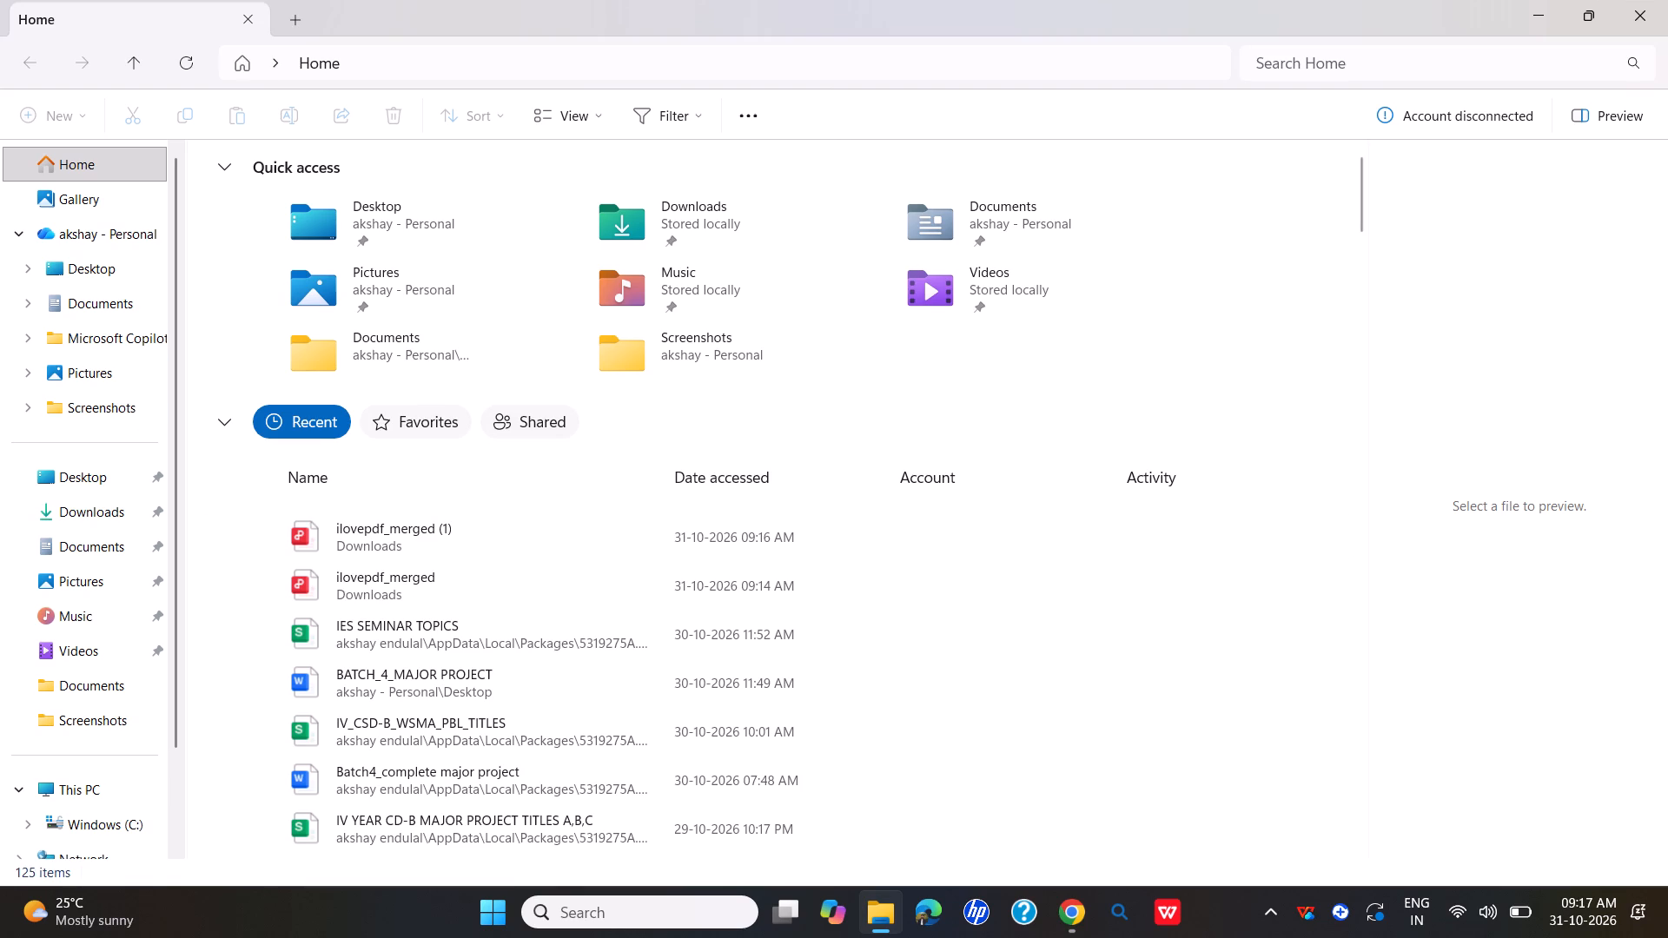
pyautogui.click(95, 506)
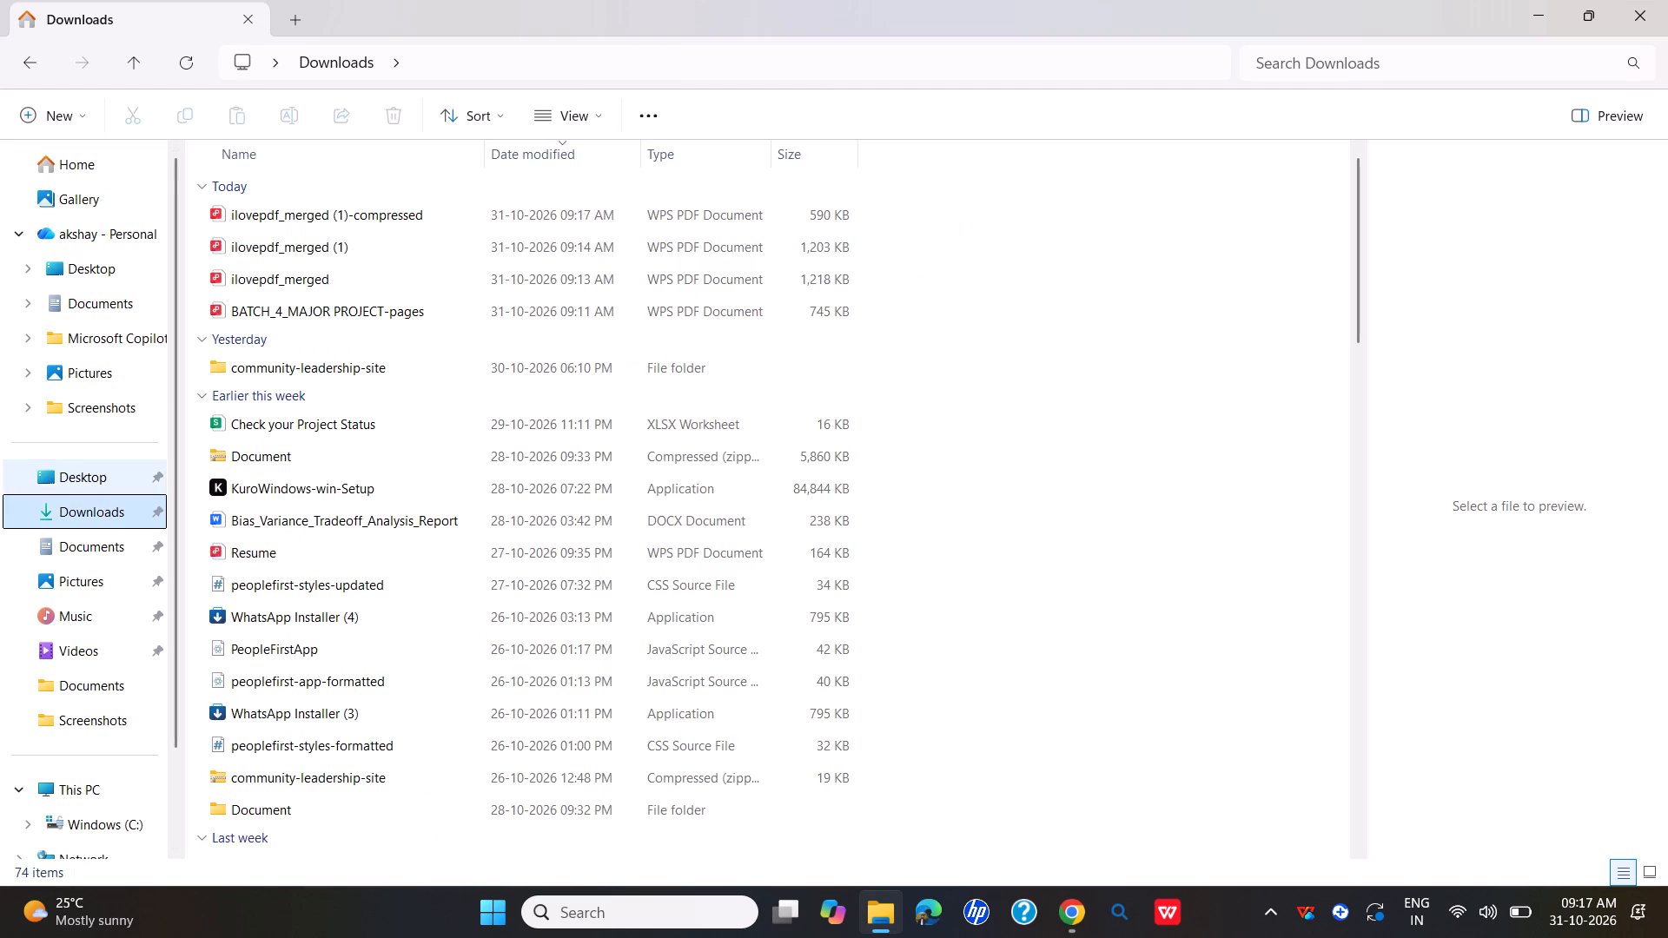
pyautogui.rightClick(323, 214)
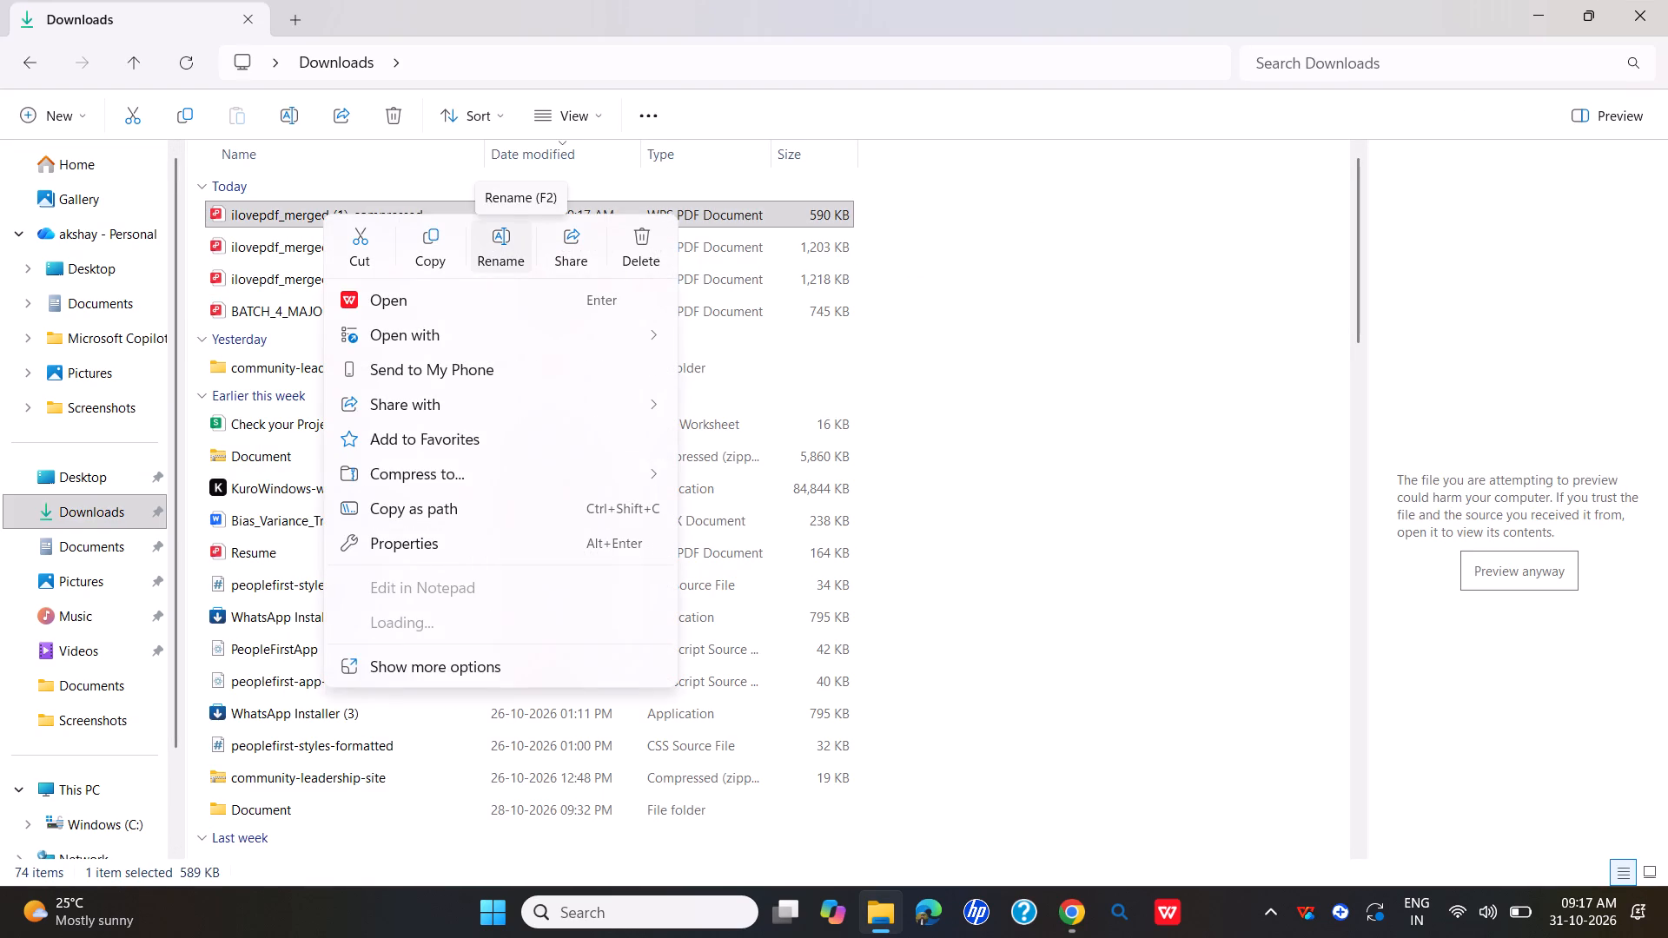
pyautogui.click(513, 243)
pyautogui.press('BackSpace')
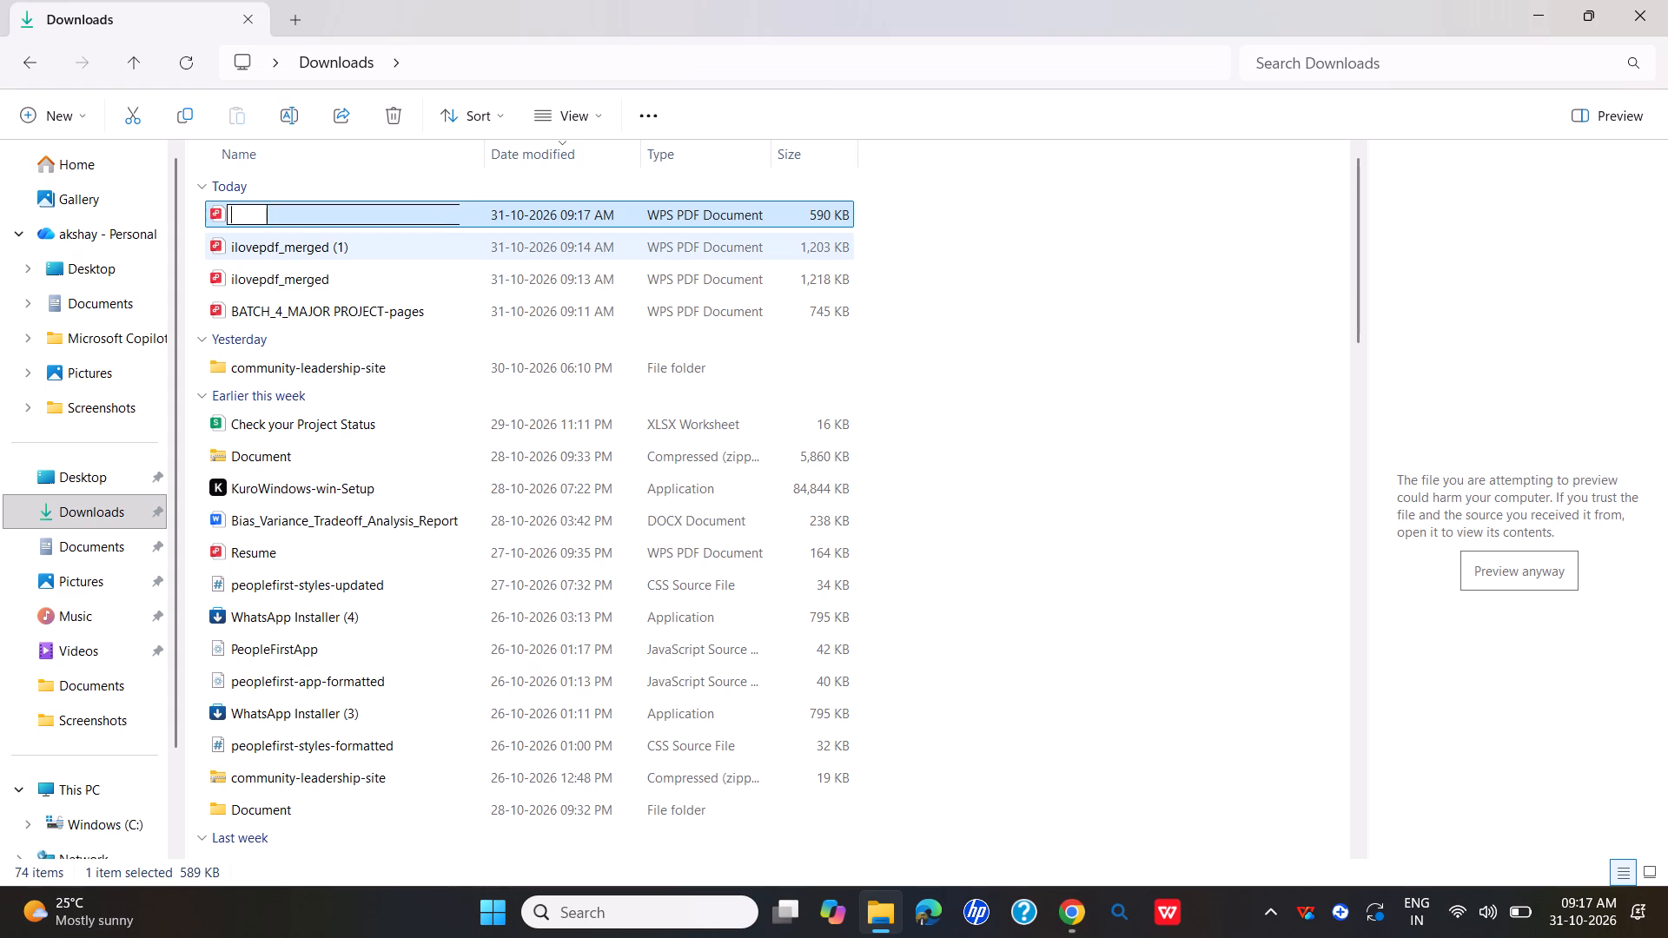
pyautogui.write('Ba')
pyautogui.write('tch')
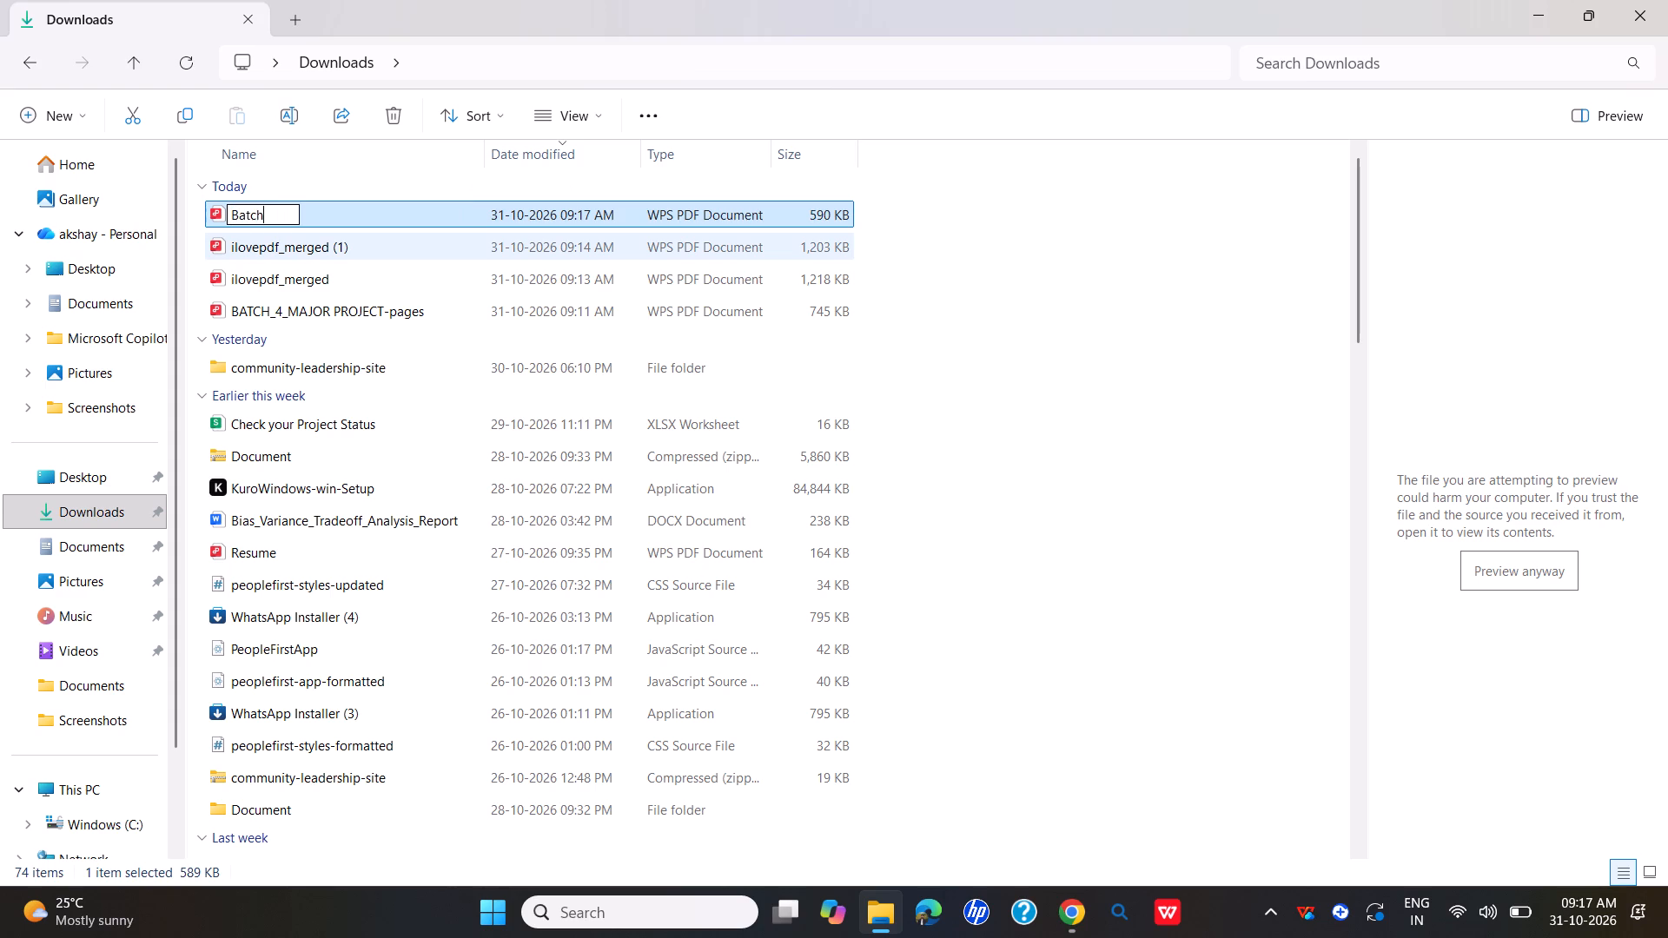
pyautogui.hotkey('ctrl', 'a')
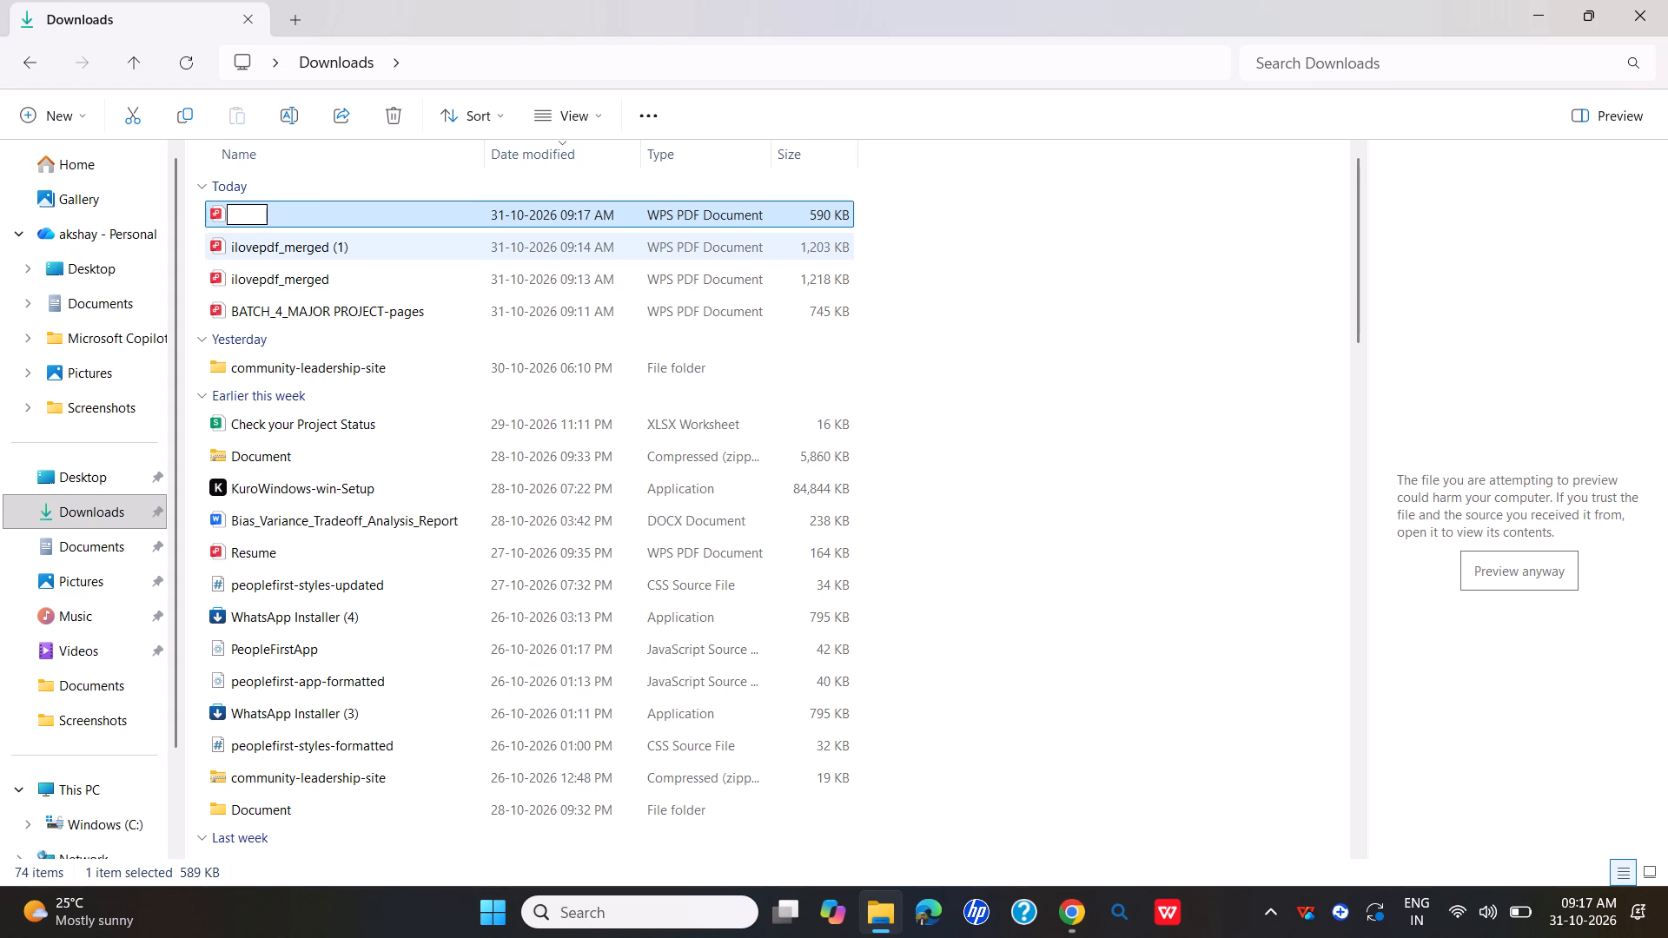
pyautogui.write('BA')
pyautogui.press('BackSpace')
pyautogui.write('ATCH')
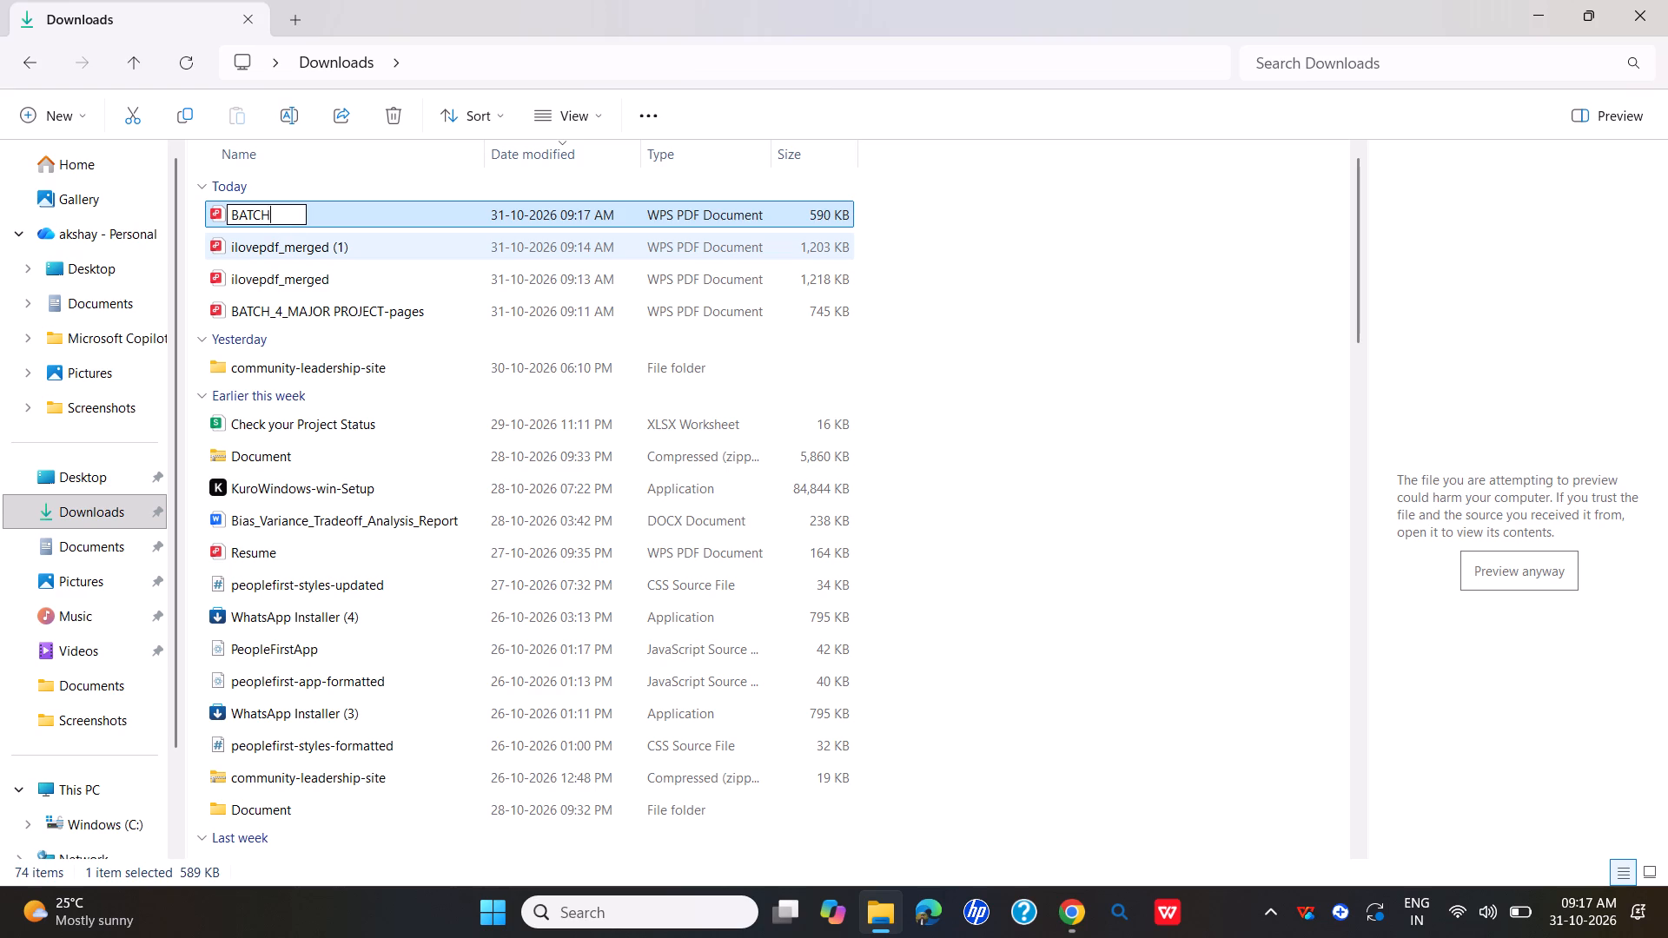
pyautogui.hotkey('shift', '_')
pyautogui.press('4')
pyautogui.hotkey('shift', '_')
pyautogui.write('mA')
pyautogui.press('BackSpace')
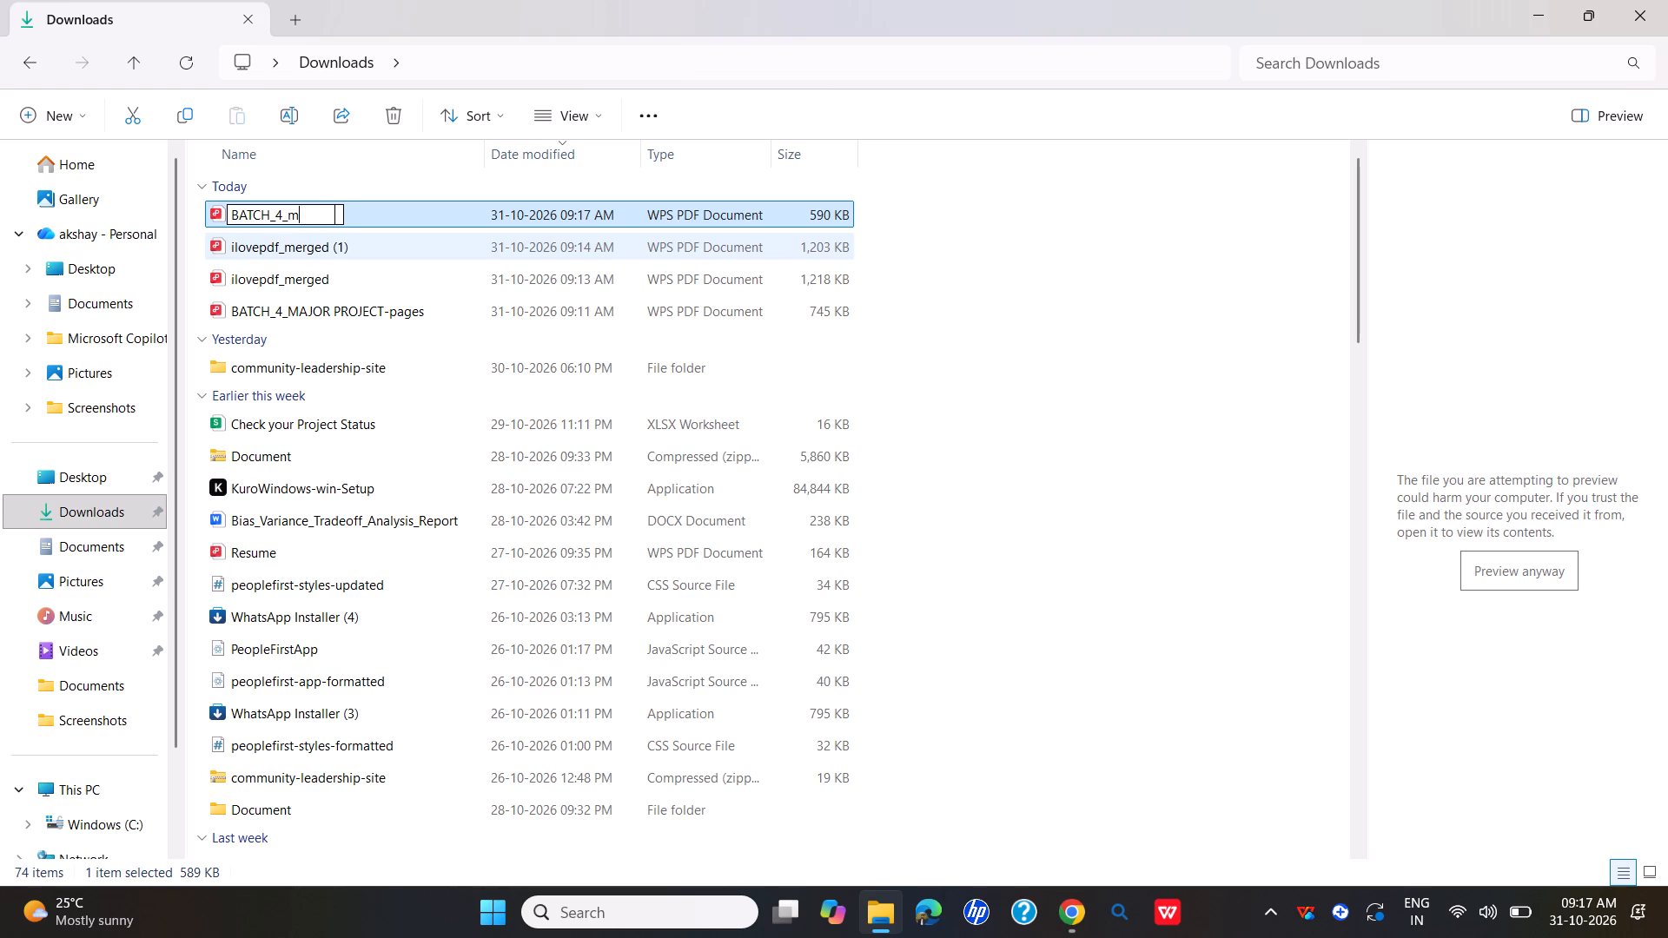
pyautogui.press('BackSpace')
pyautogui.write('MA')
pyautogui.write('JOR PROJECT')
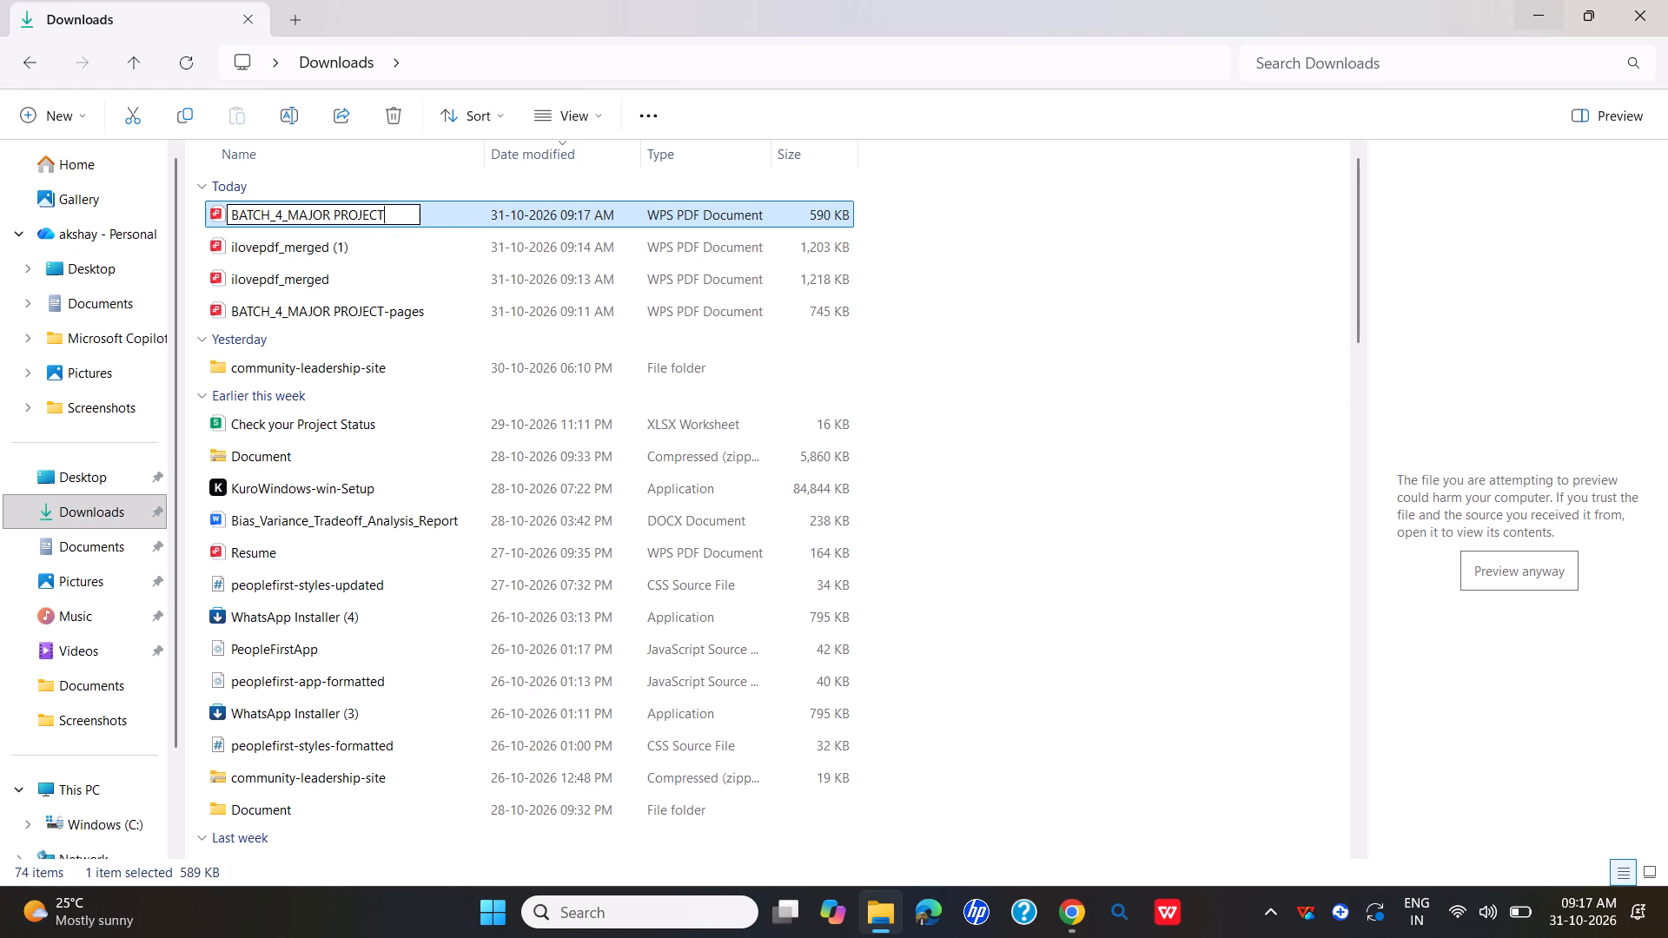
pyautogui.press('Return')
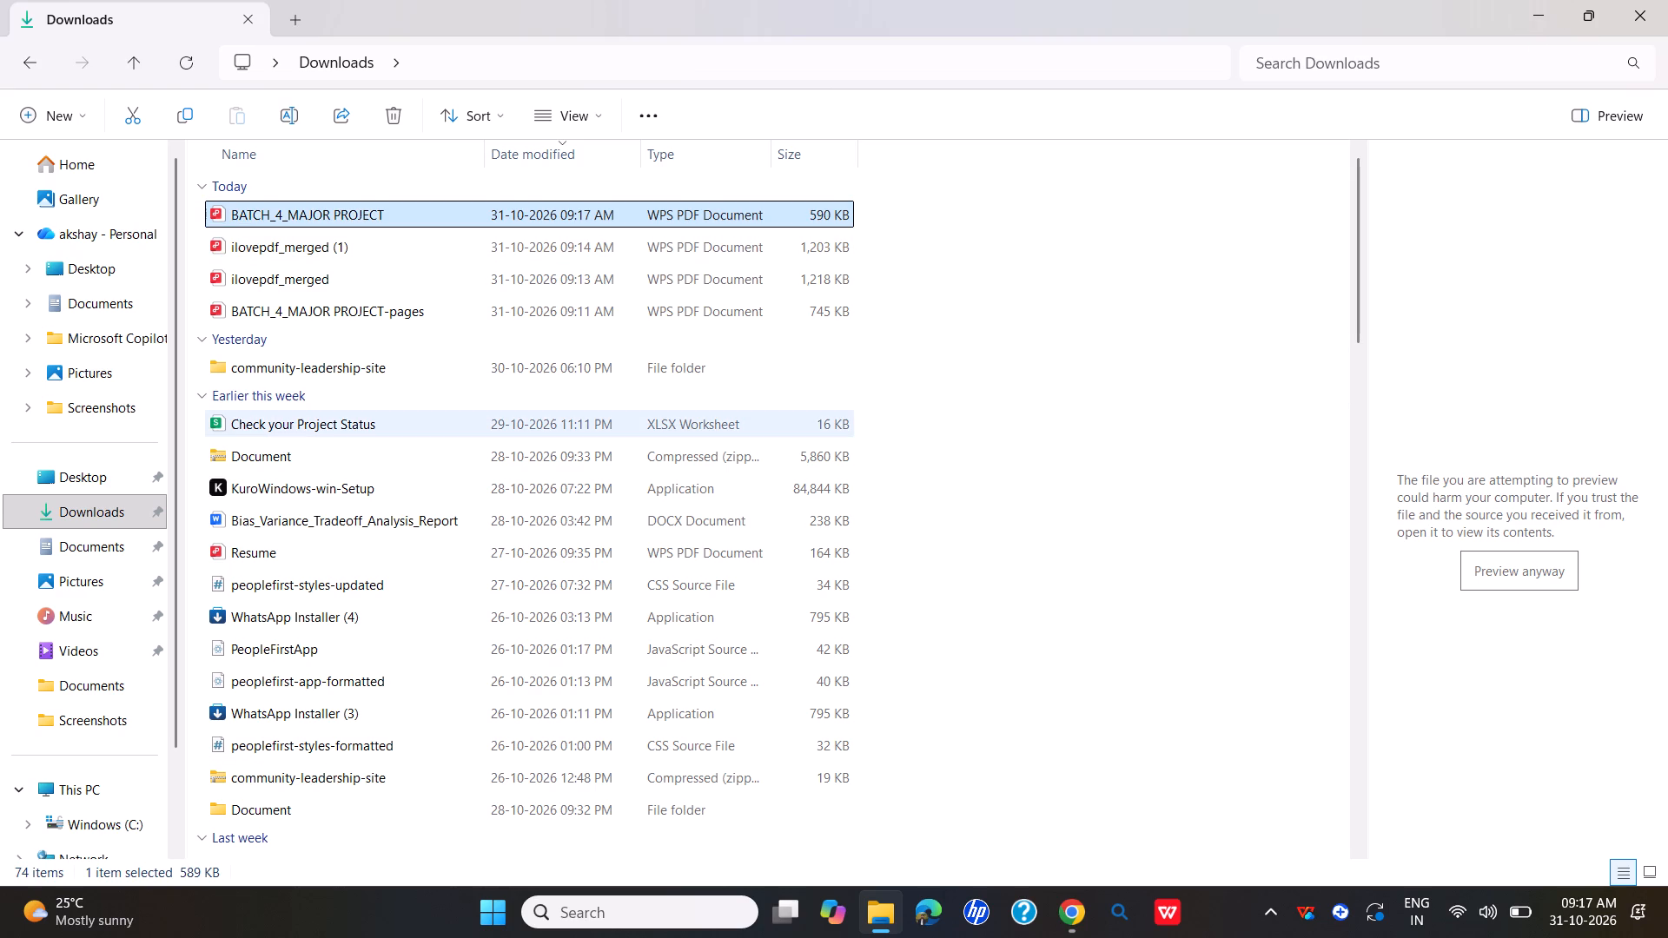
# Minimise the open windows and delete the BATCH_4_MAJOR PROJECT PDF from the desktop, keeping the Word document of the same name.
pyautogui.click(1536, 18)
pyautogui.click(1536, 18)
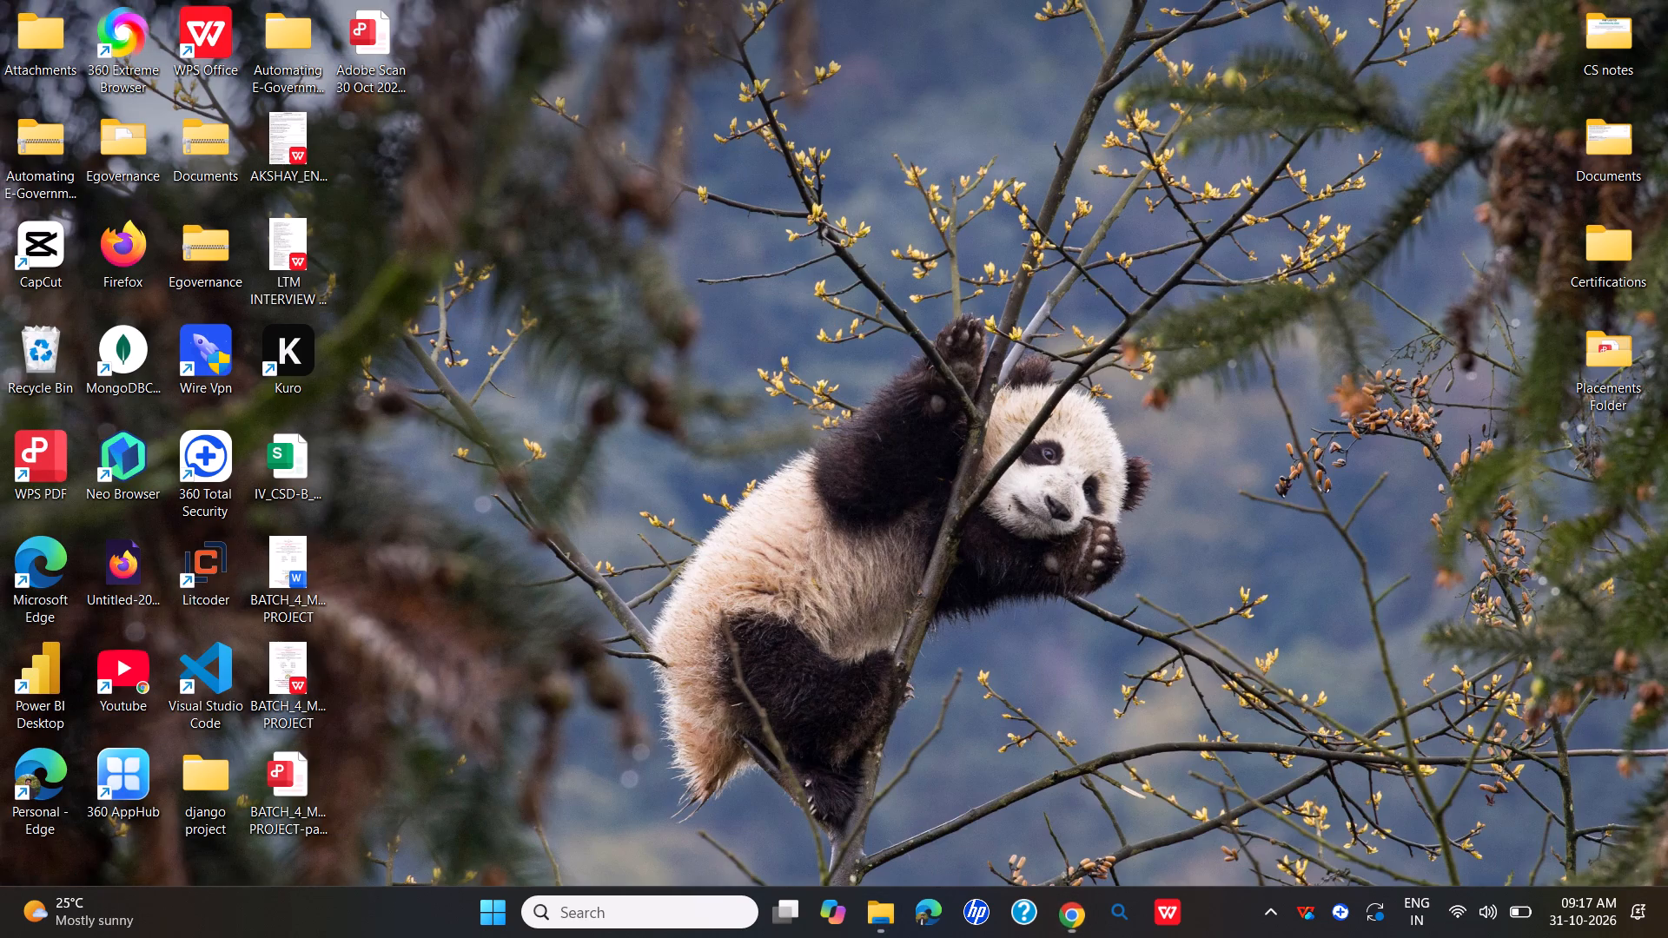
pyautogui.rightClick(288, 696)
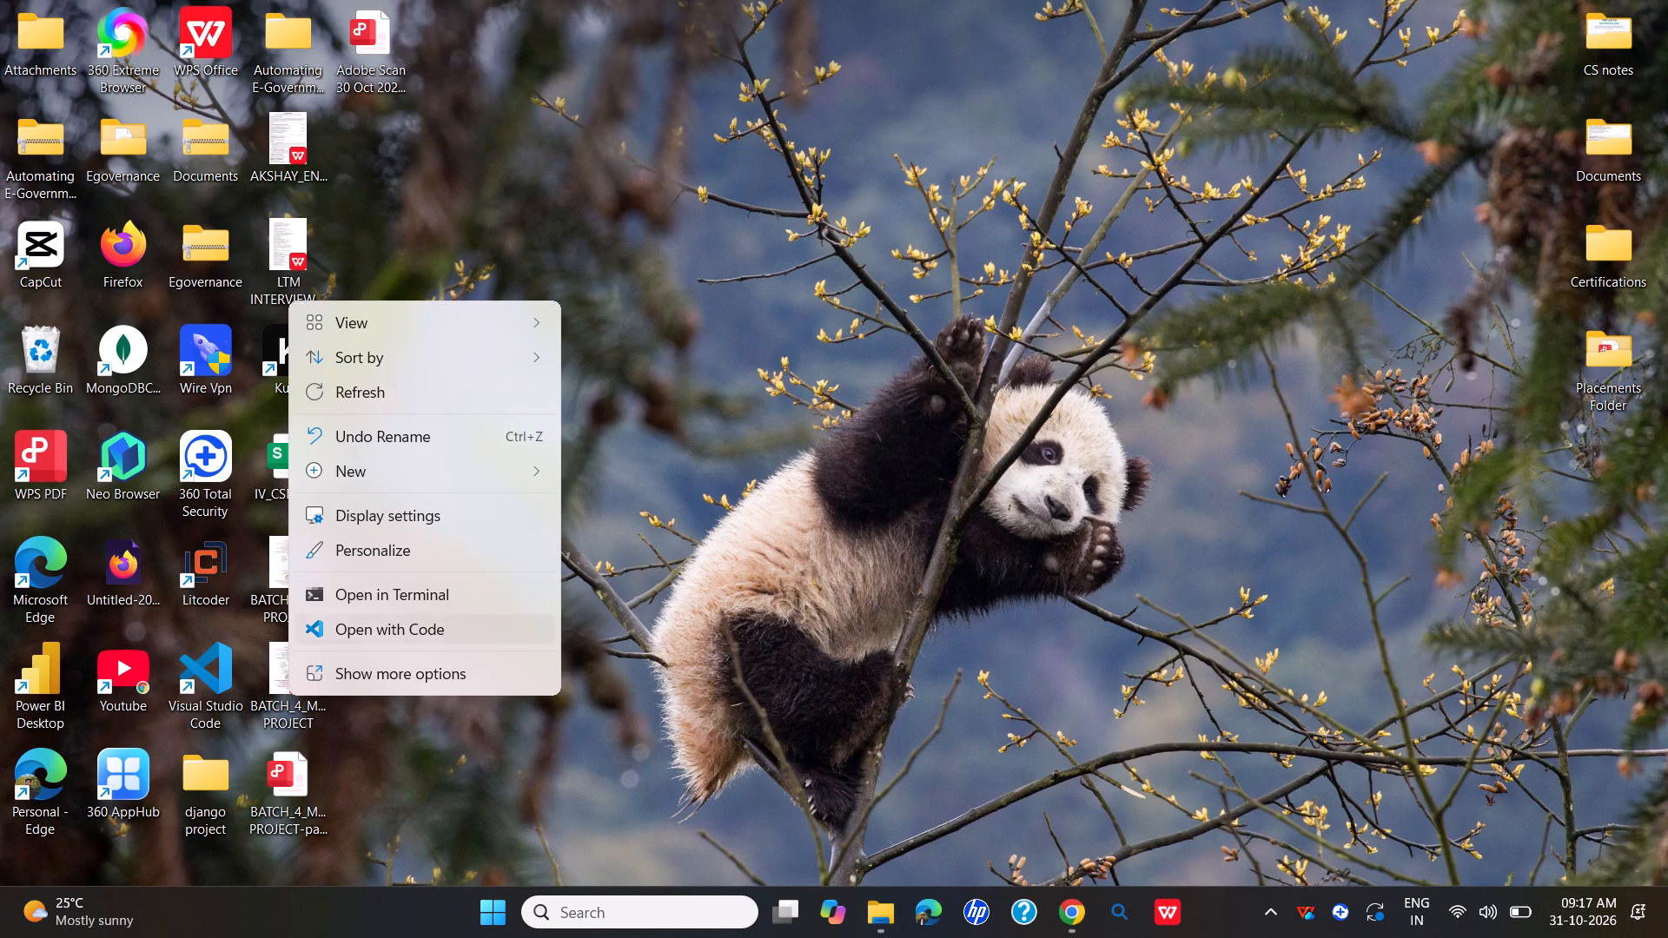
pyautogui.click(605, 624)
pyautogui.rightClick(301, 651)
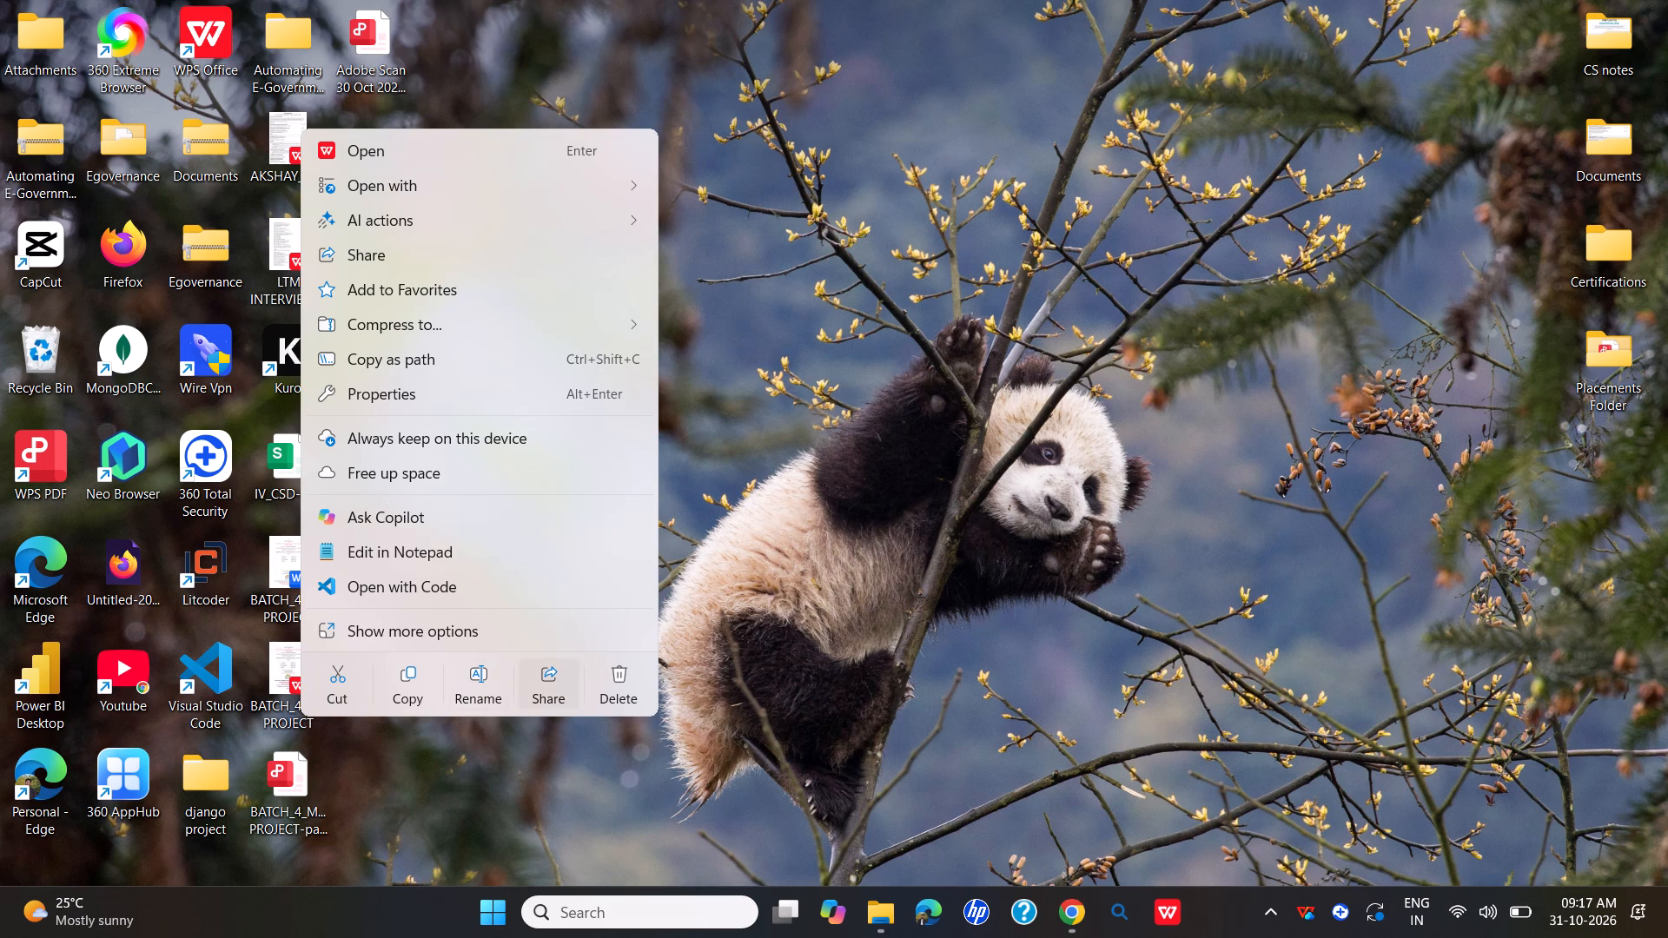
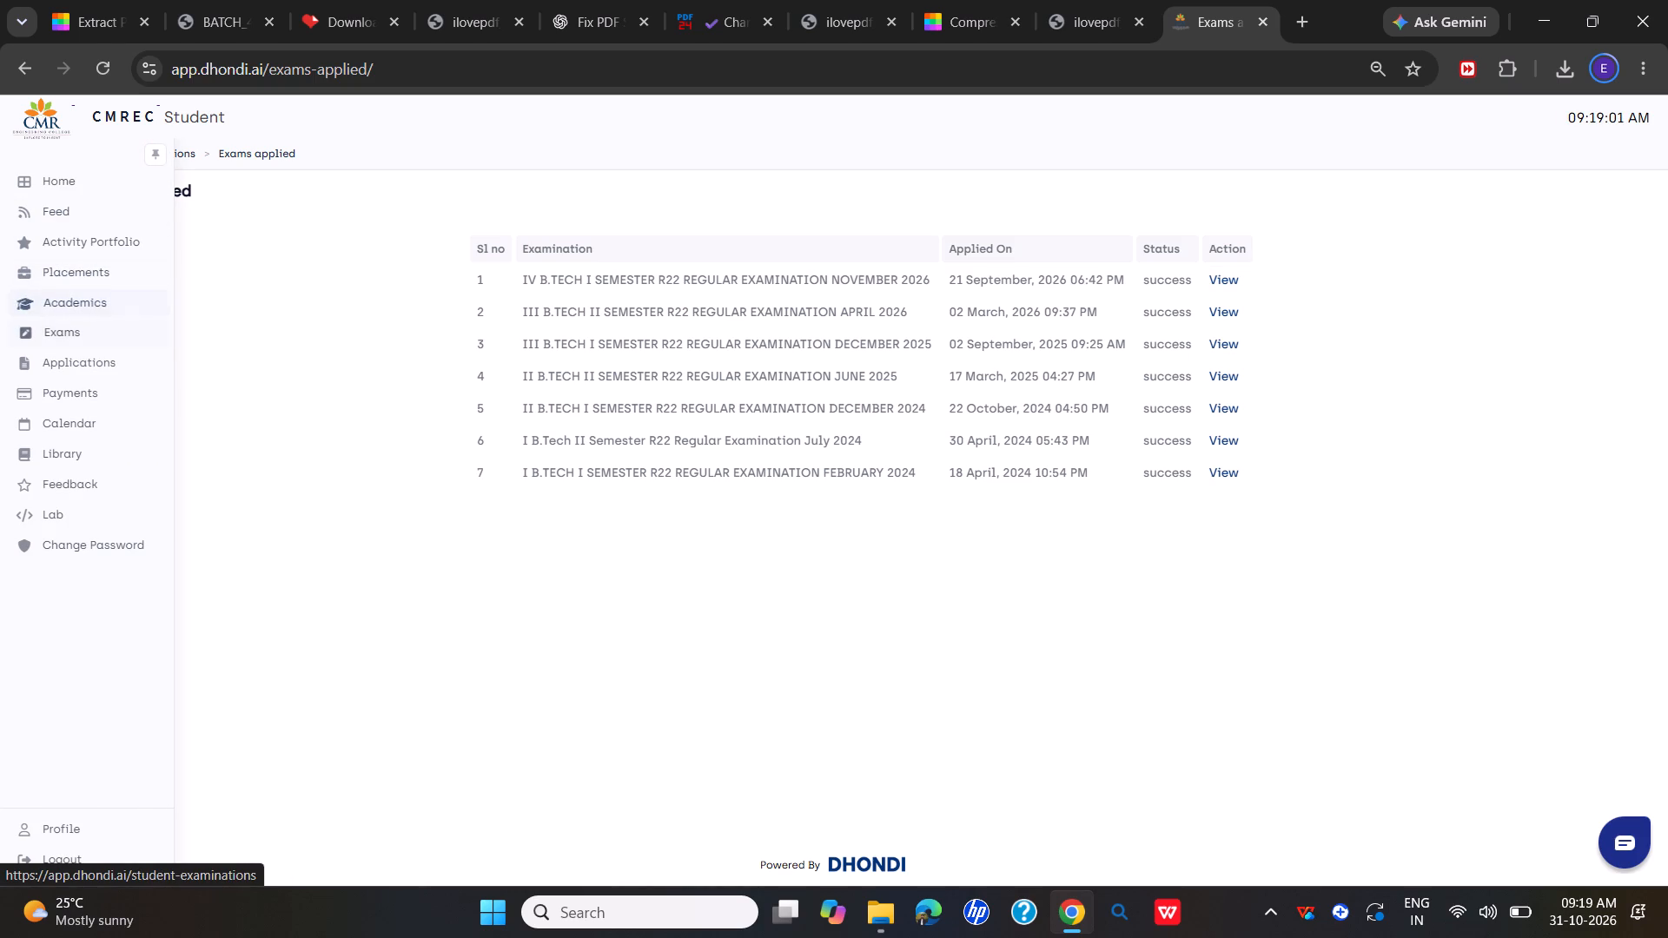
# In the student portal, open the applied IV B.Tech I Semester November 2026 examination and examine its subject schedule and PDF upload sections.
pyautogui.click(59, 330)
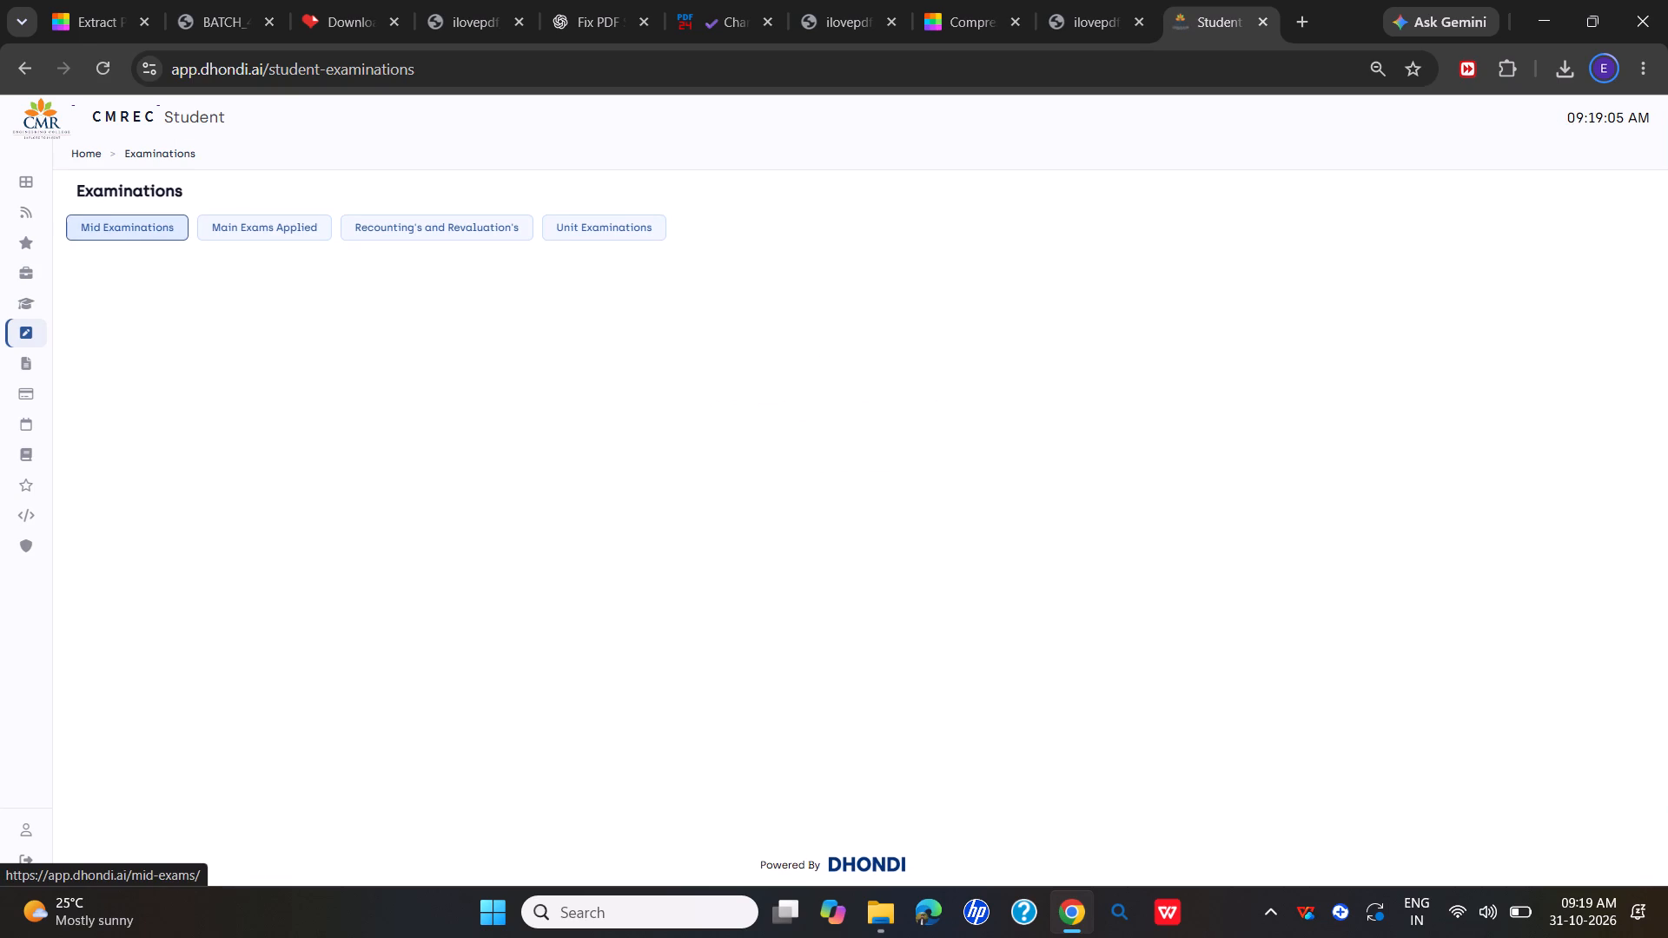
pyautogui.click(237, 221)
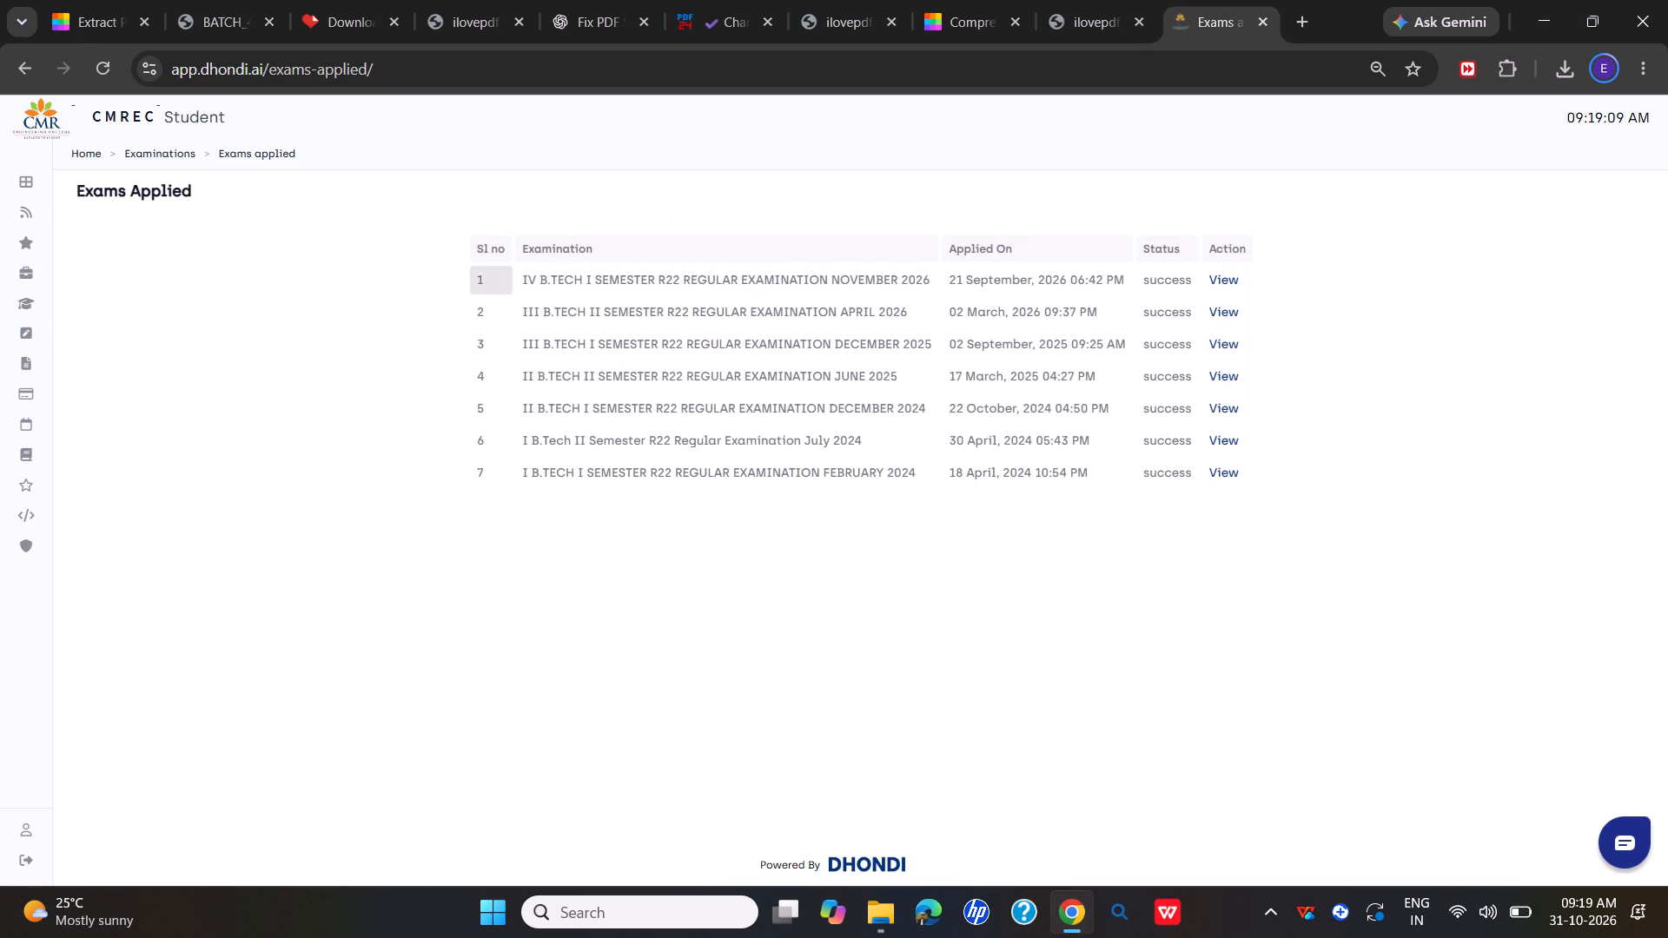
pyautogui.click(1233, 281)
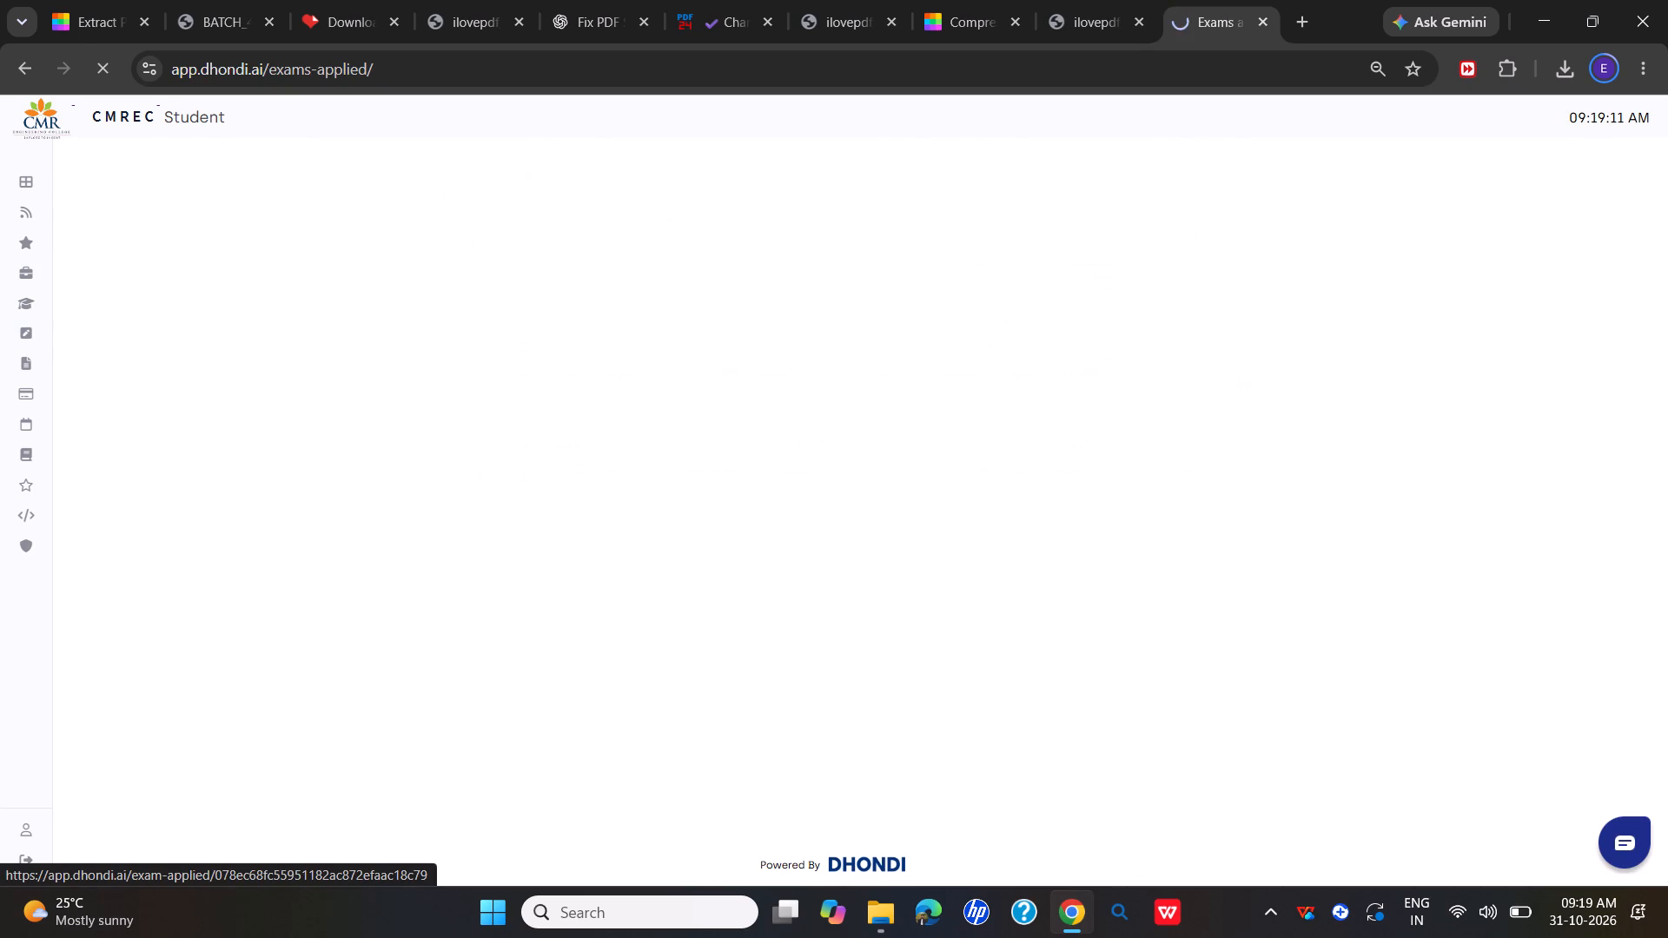
pyautogui.scroll(-14, 1026, 347)
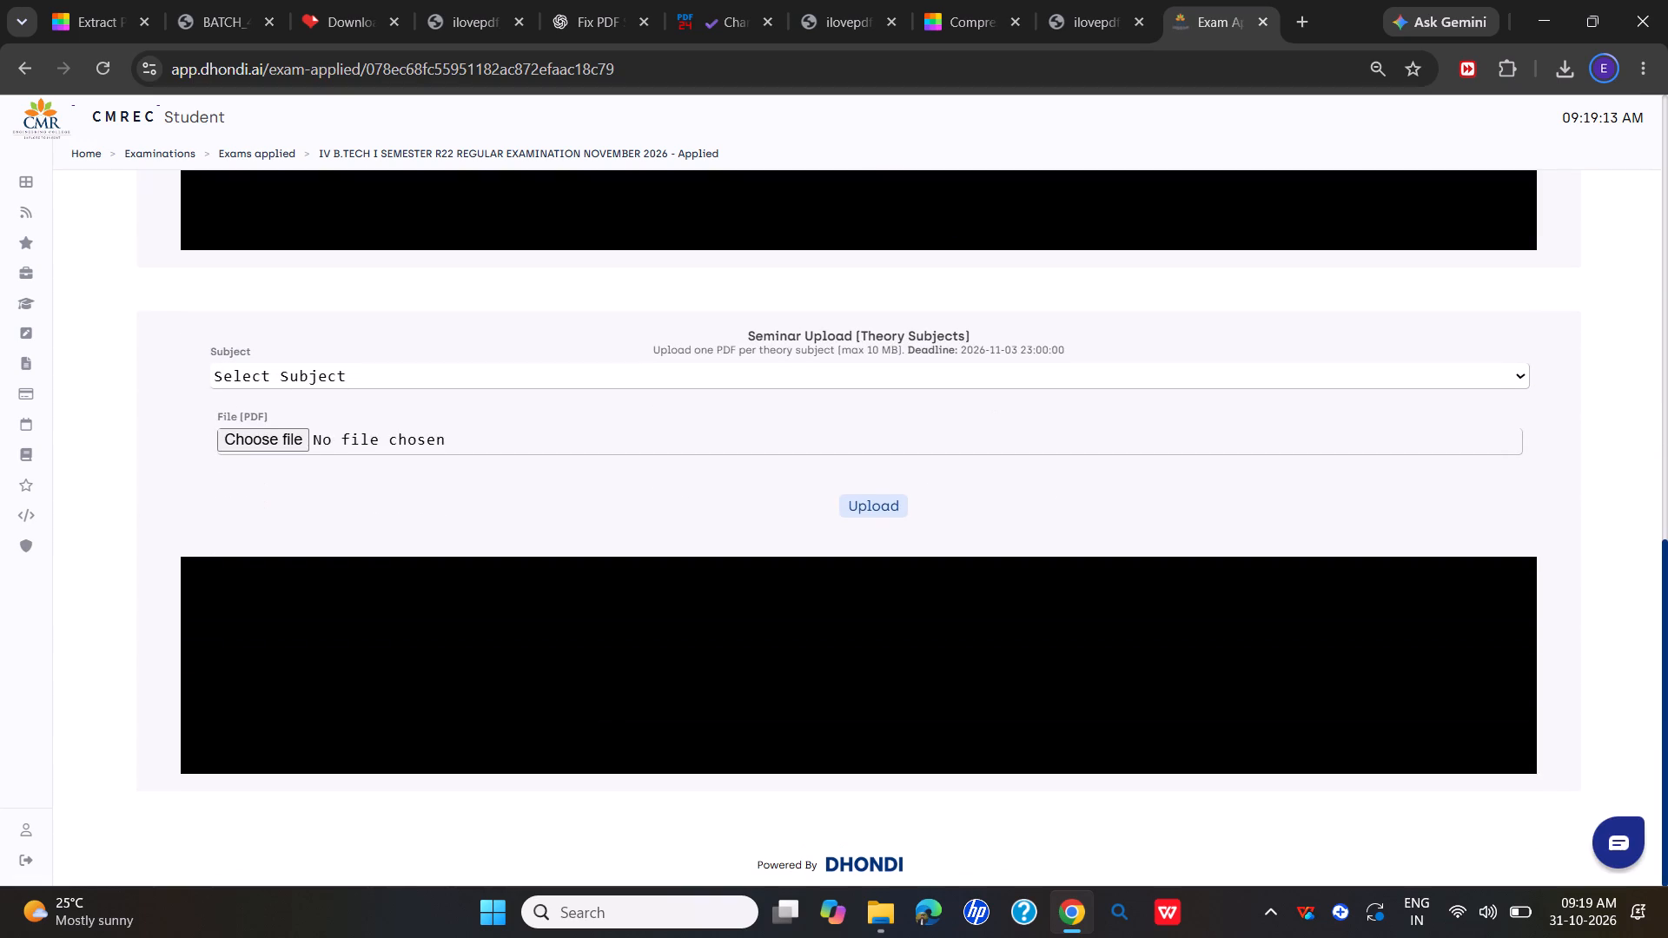
pyautogui.scroll(-5, 1024, 347)
pyautogui.scroll(16, 1003, 324)
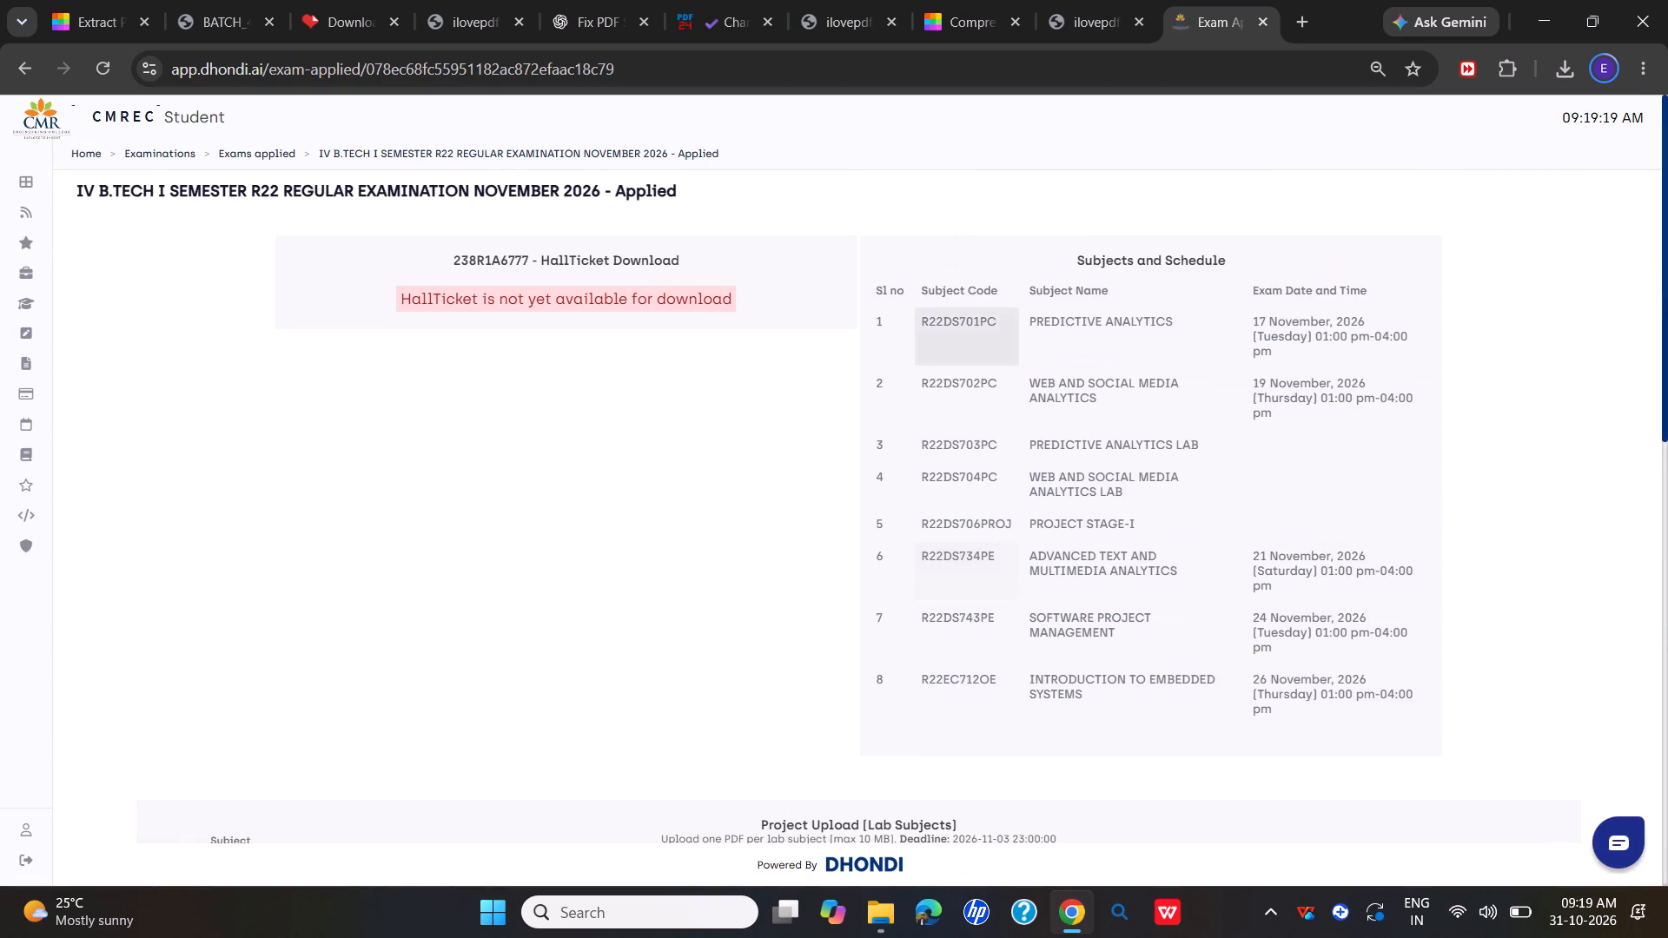
pyautogui.scroll(12, 1003, 324)
pyautogui.scroll(-8, 1003, 324)
pyautogui.scroll(2, 1003, 324)
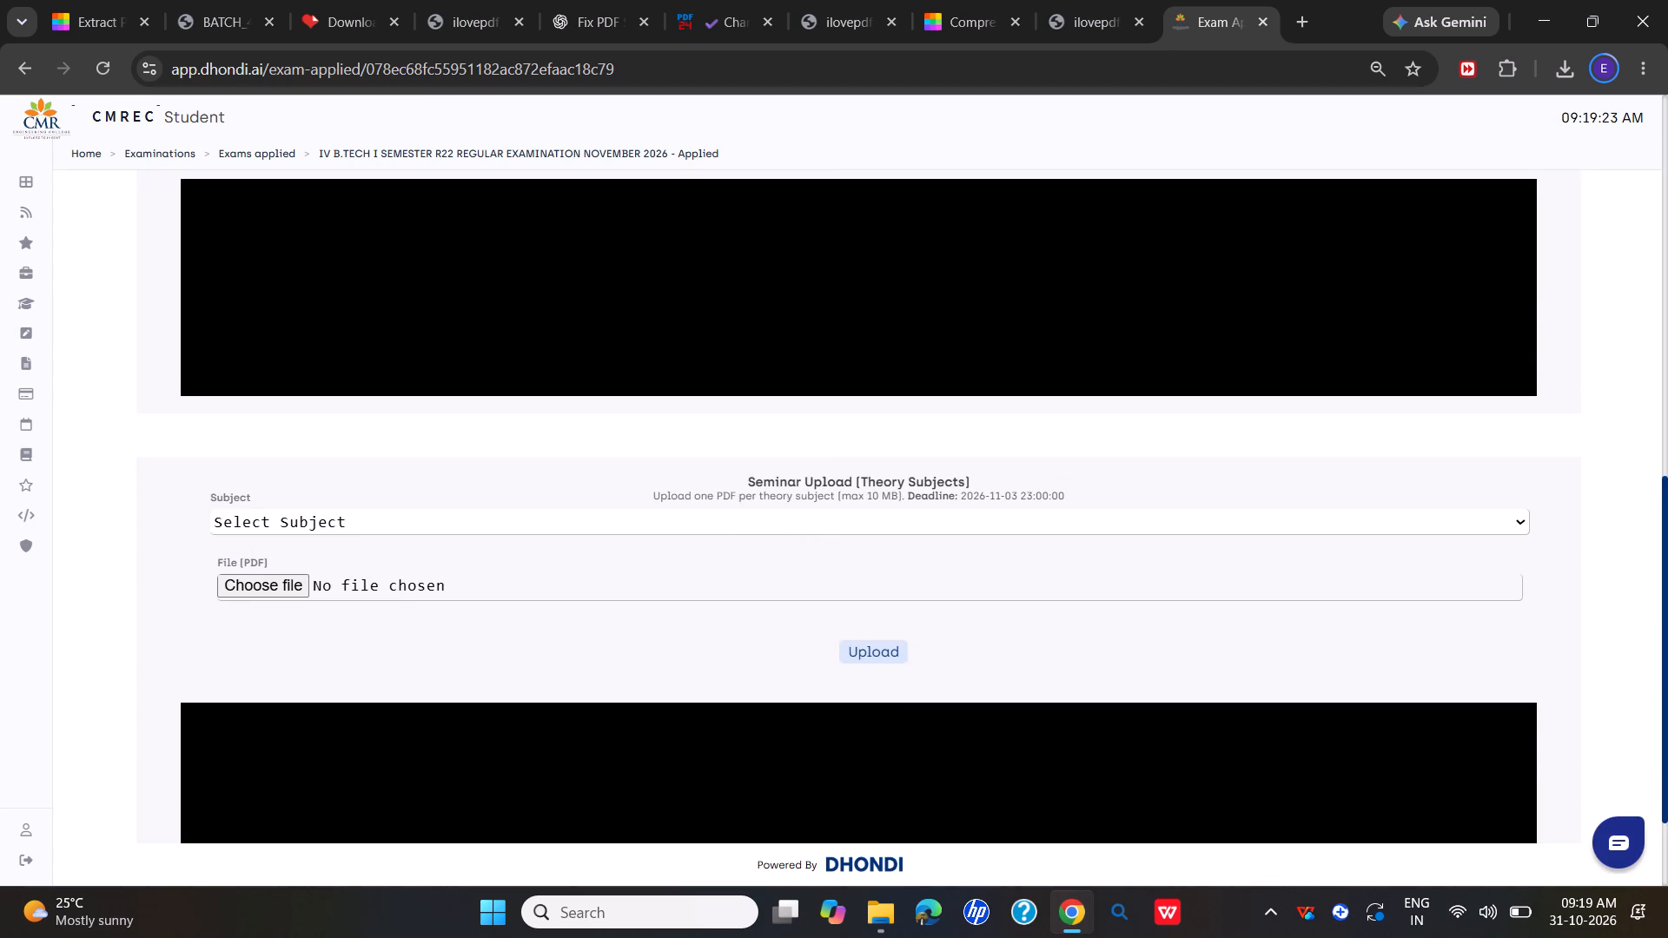
pyautogui.scroll(2, 1003, 324)
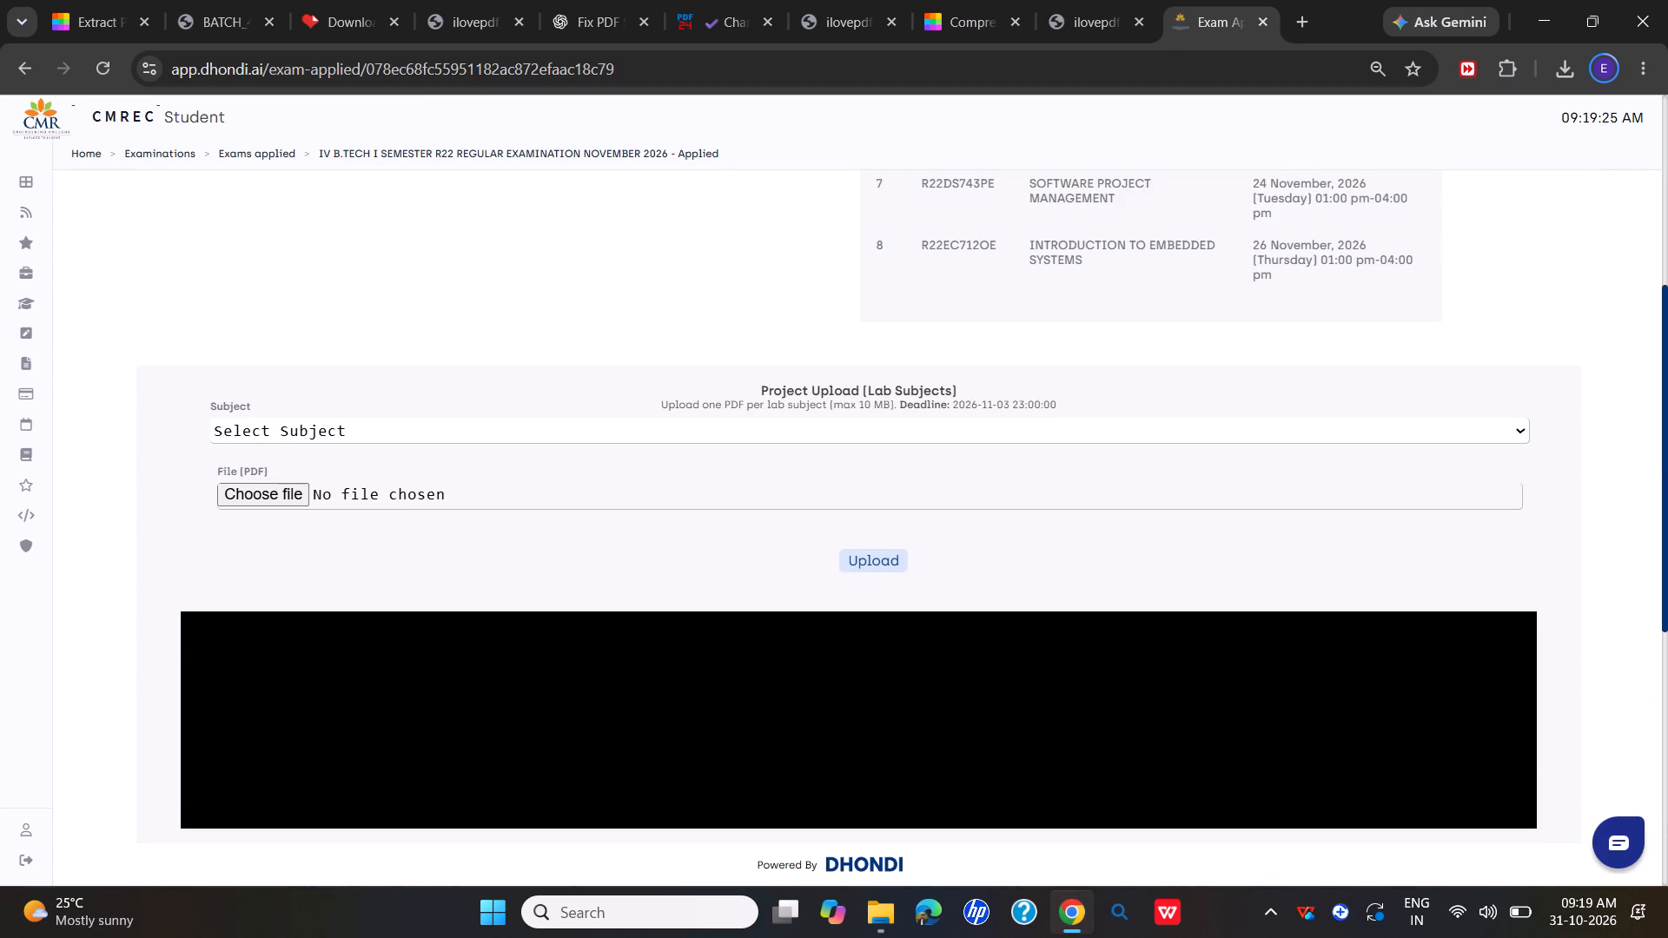
# Check the subject choices for Project Upload (Lab Subjects) and Seminar Upload (Theory Subjects) without selecting any.
pyautogui.click(499, 431)
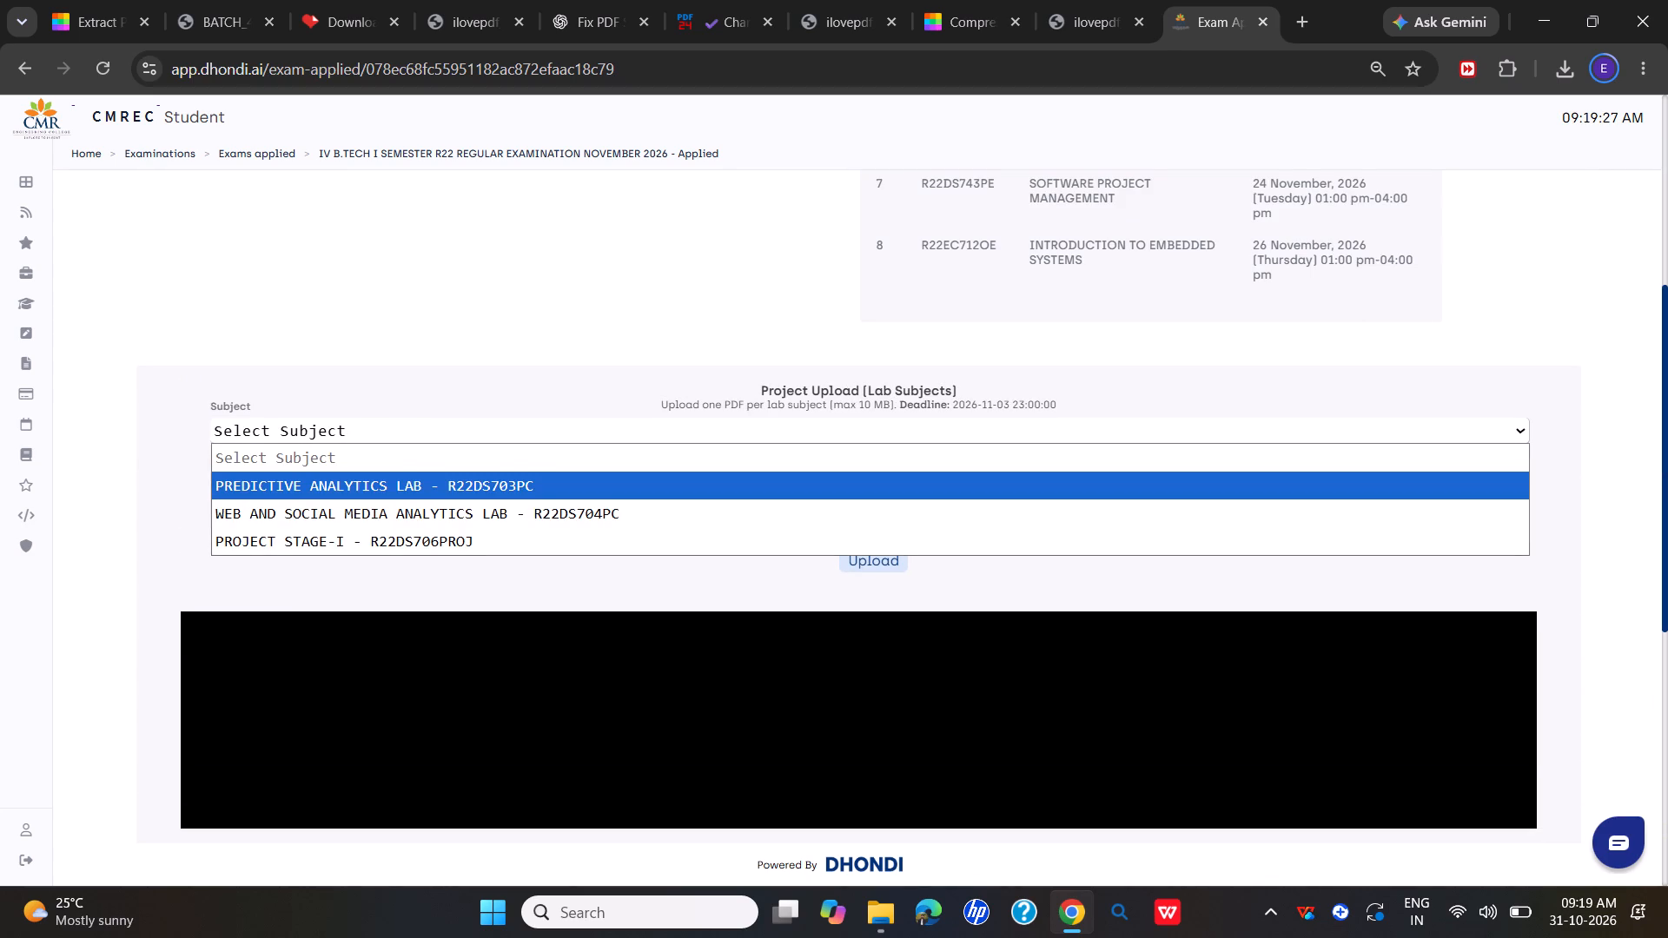
pyautogui.click(386, 585)
pyautogui.scroll(-2, 396, 574)
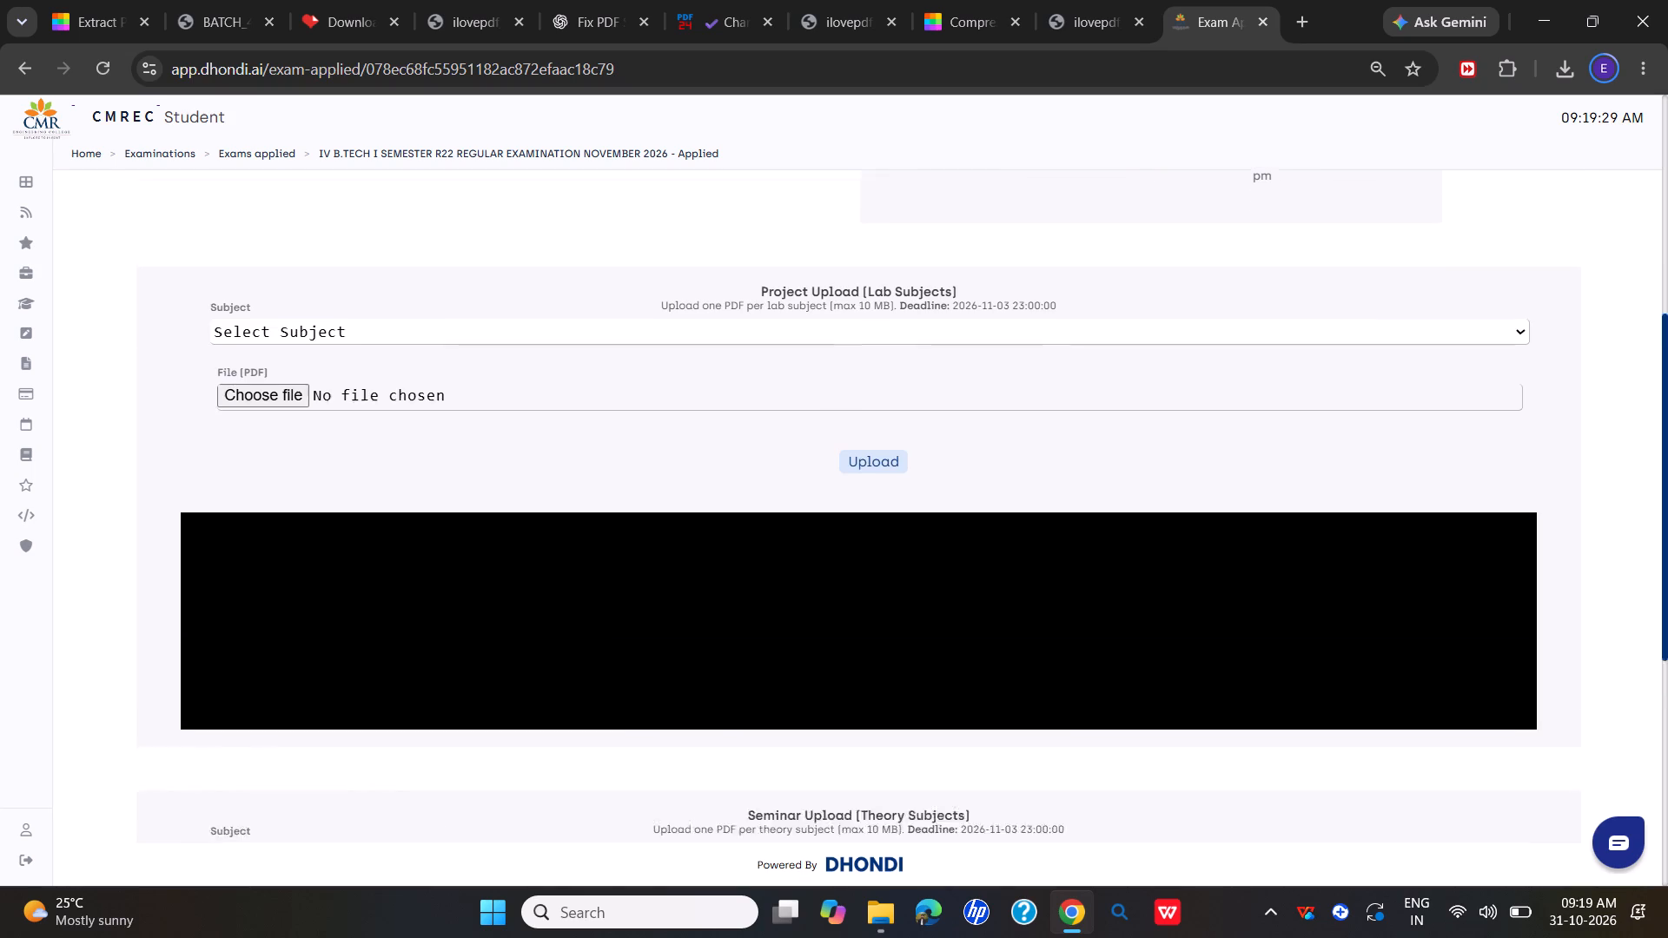
pyautogui.scroll(-5, 396, 574)
pyautogui.click(440, 391)
pyautogui.click(450, 382)
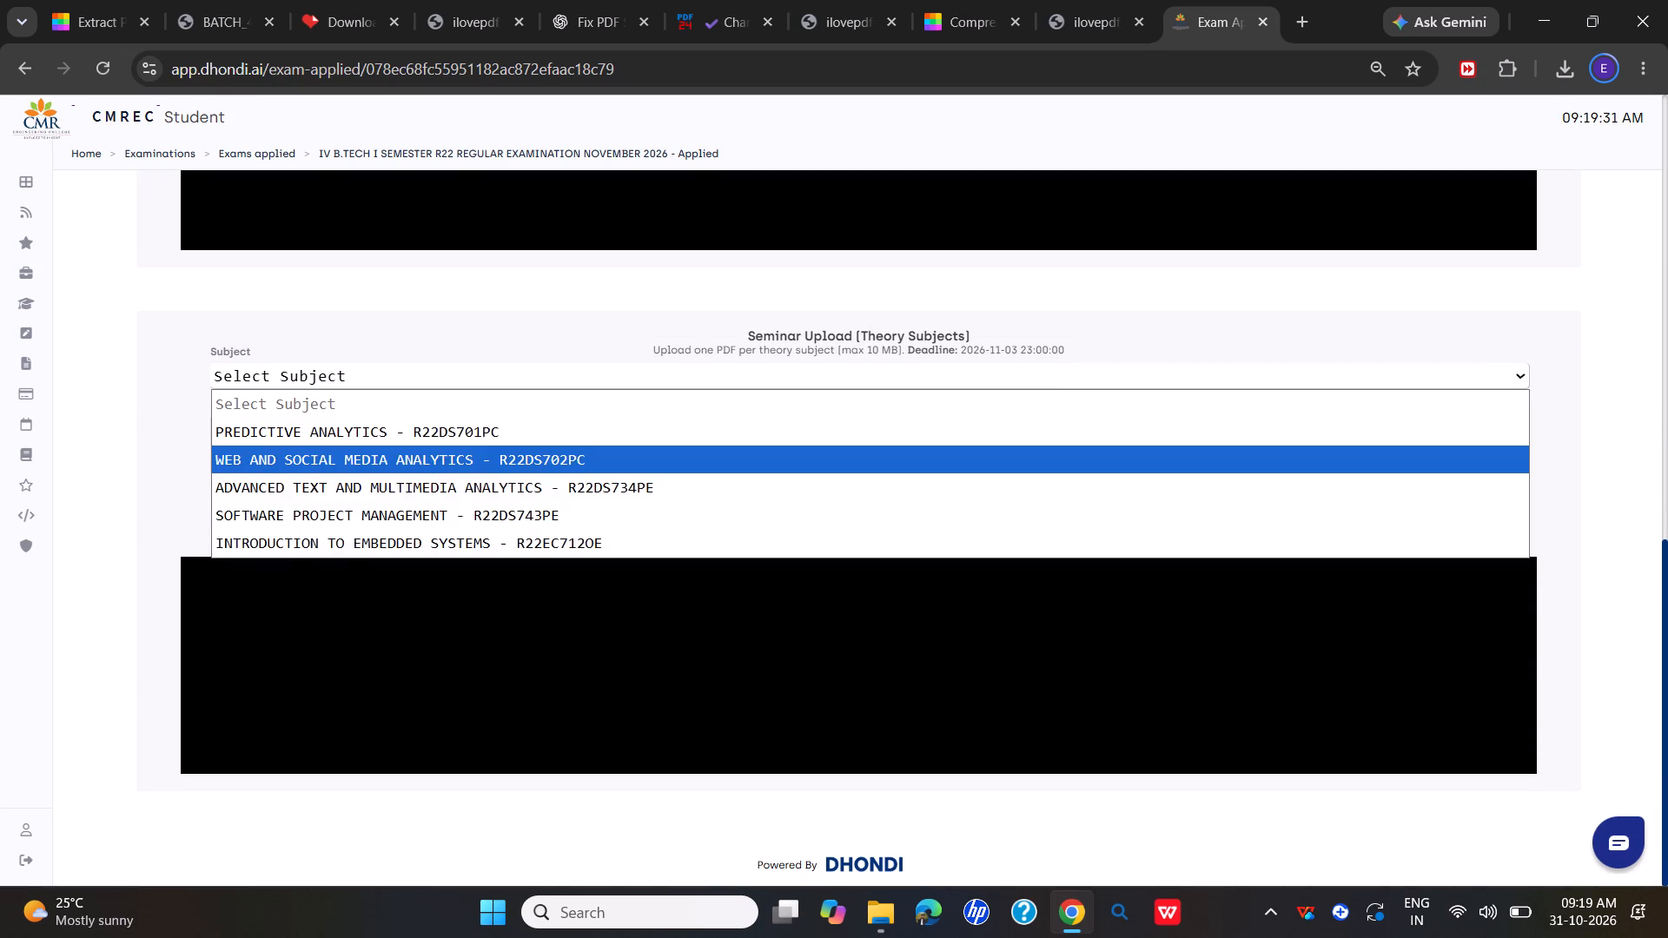
pyautogui.scroll(-6, 414, 450)
pyautogui.click(523, 601)
pyautogui.scroll(15, 659, 488)
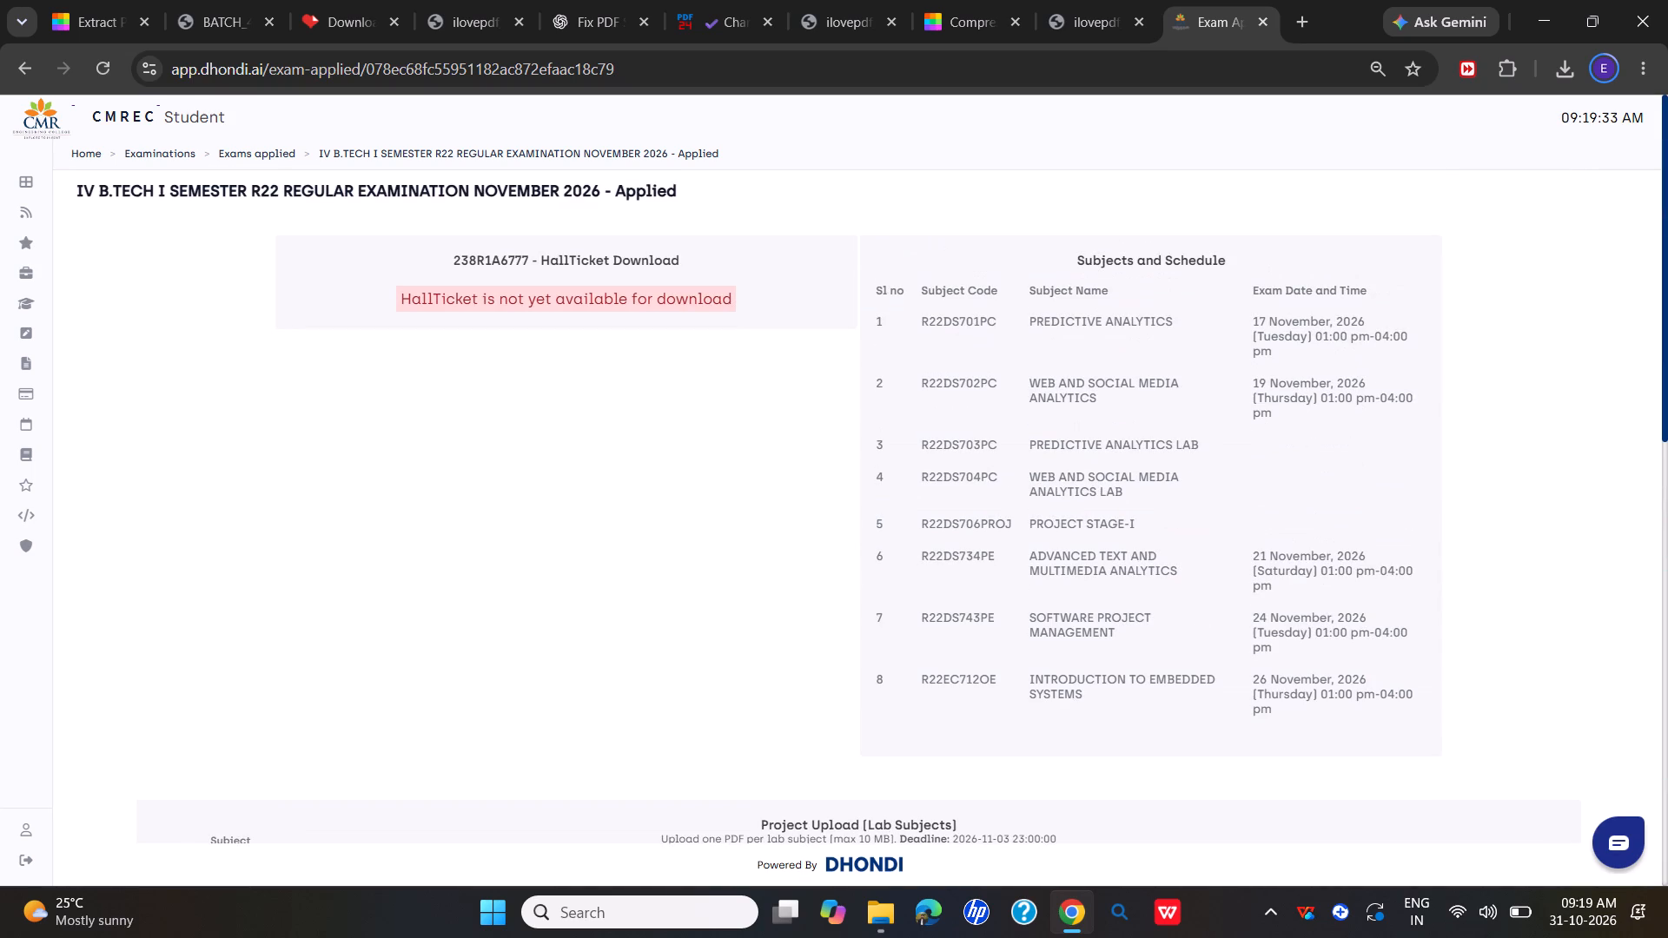
# Minimise the browser and delete the BATCH_4_MAJOR PROJECT-pages PDF from the desktop.
pyautogui.click(1078, 23)
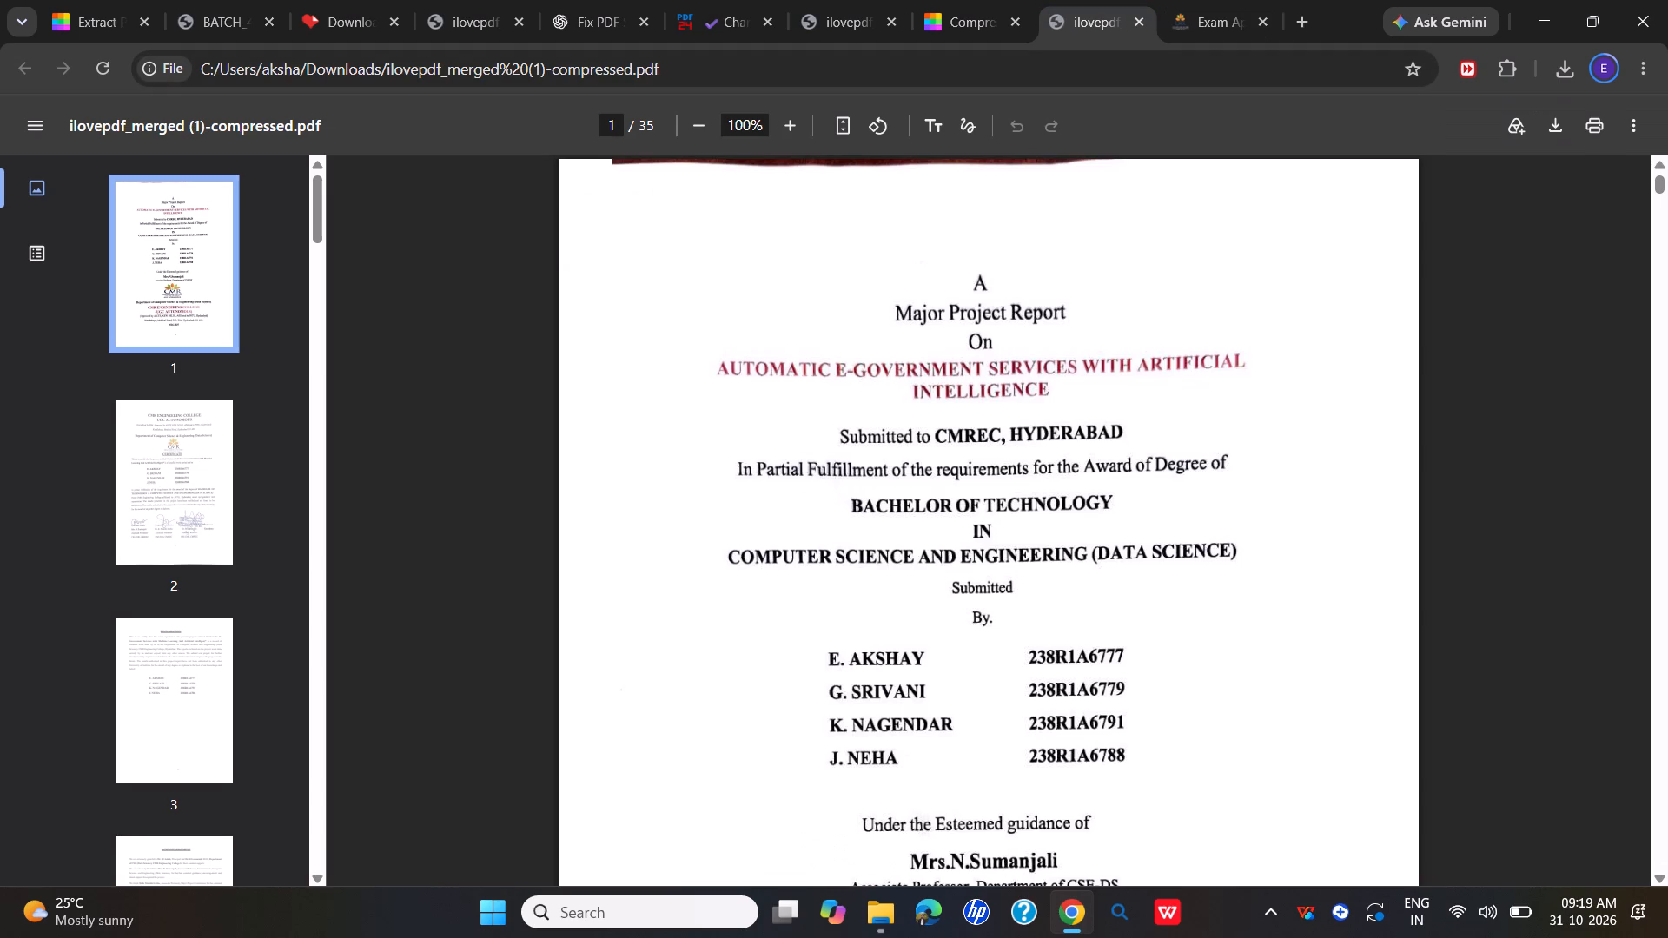
pyautogui.click(1550, 19)
pyautogui.rightClick(309, 819)
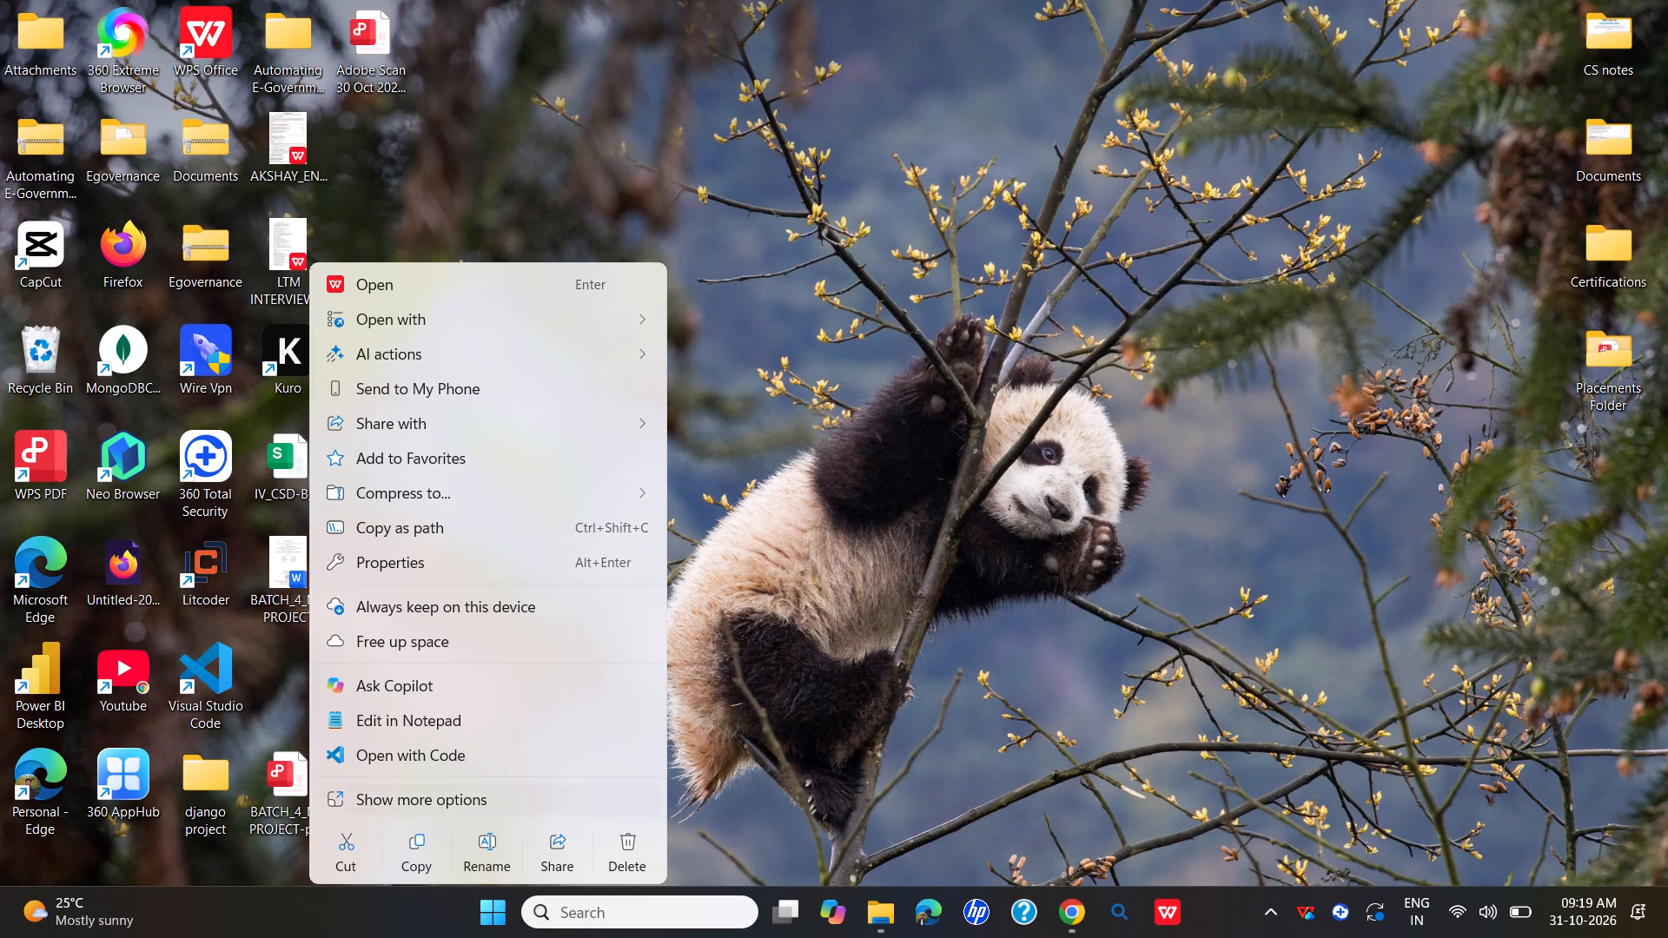
pyautogui.click(624, 845)
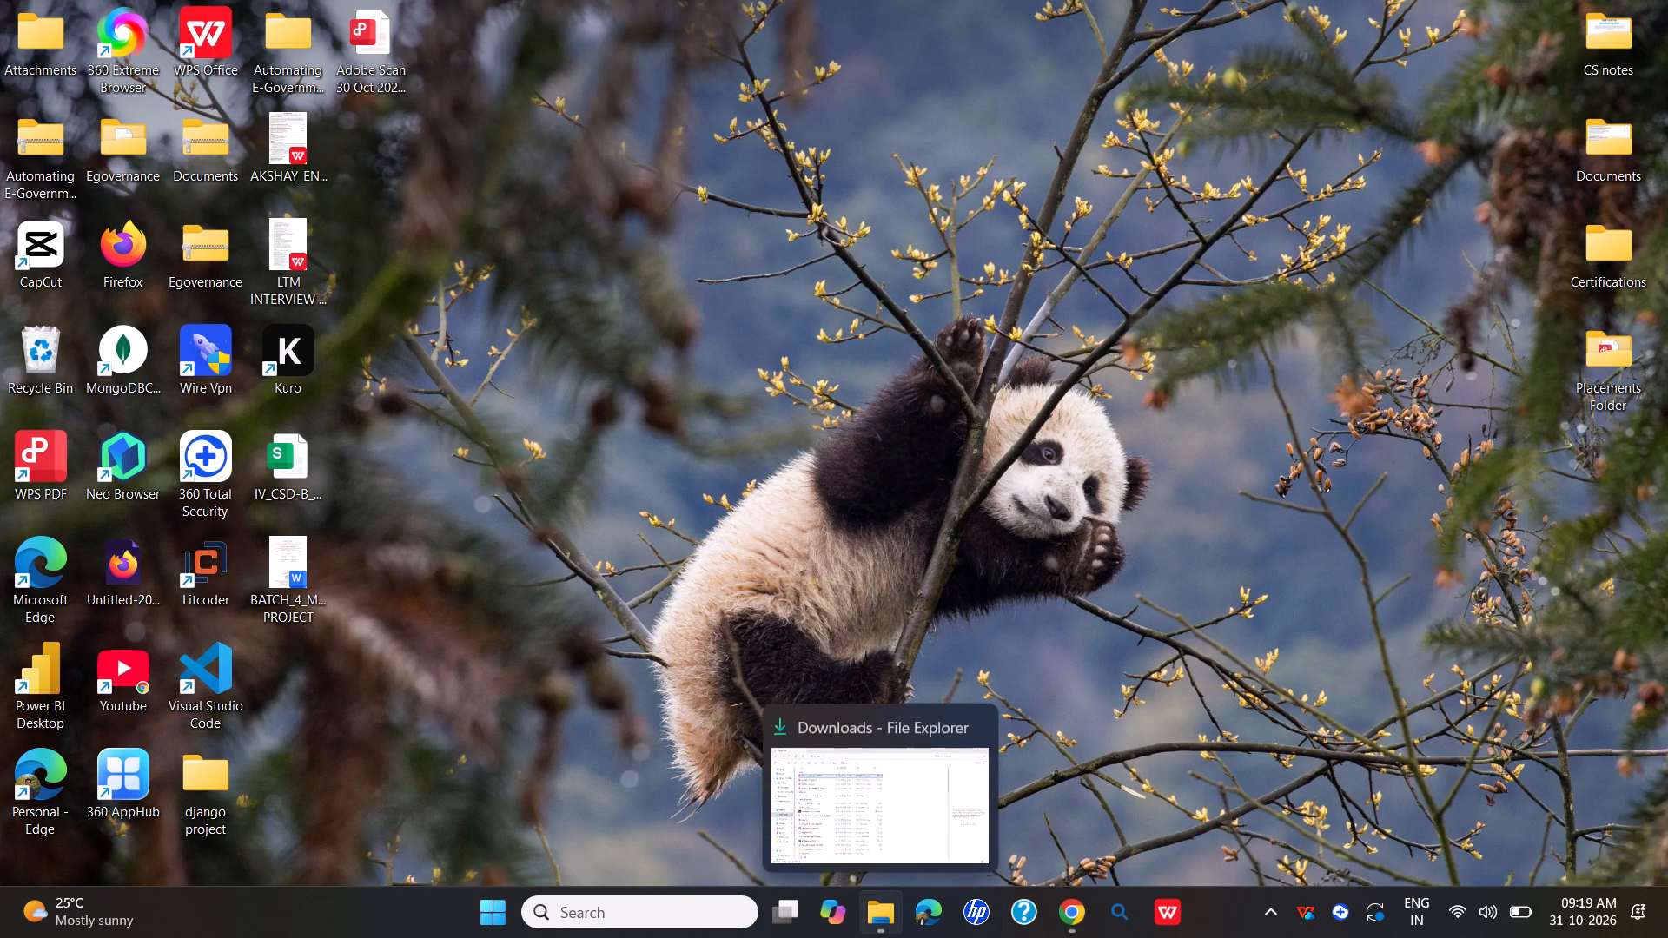
# Move the BATCH_4_MAJOR PROJECT PDF from the Downloads folder to the OneDrive Desktop folder.
pyautogui.click(874, 910)
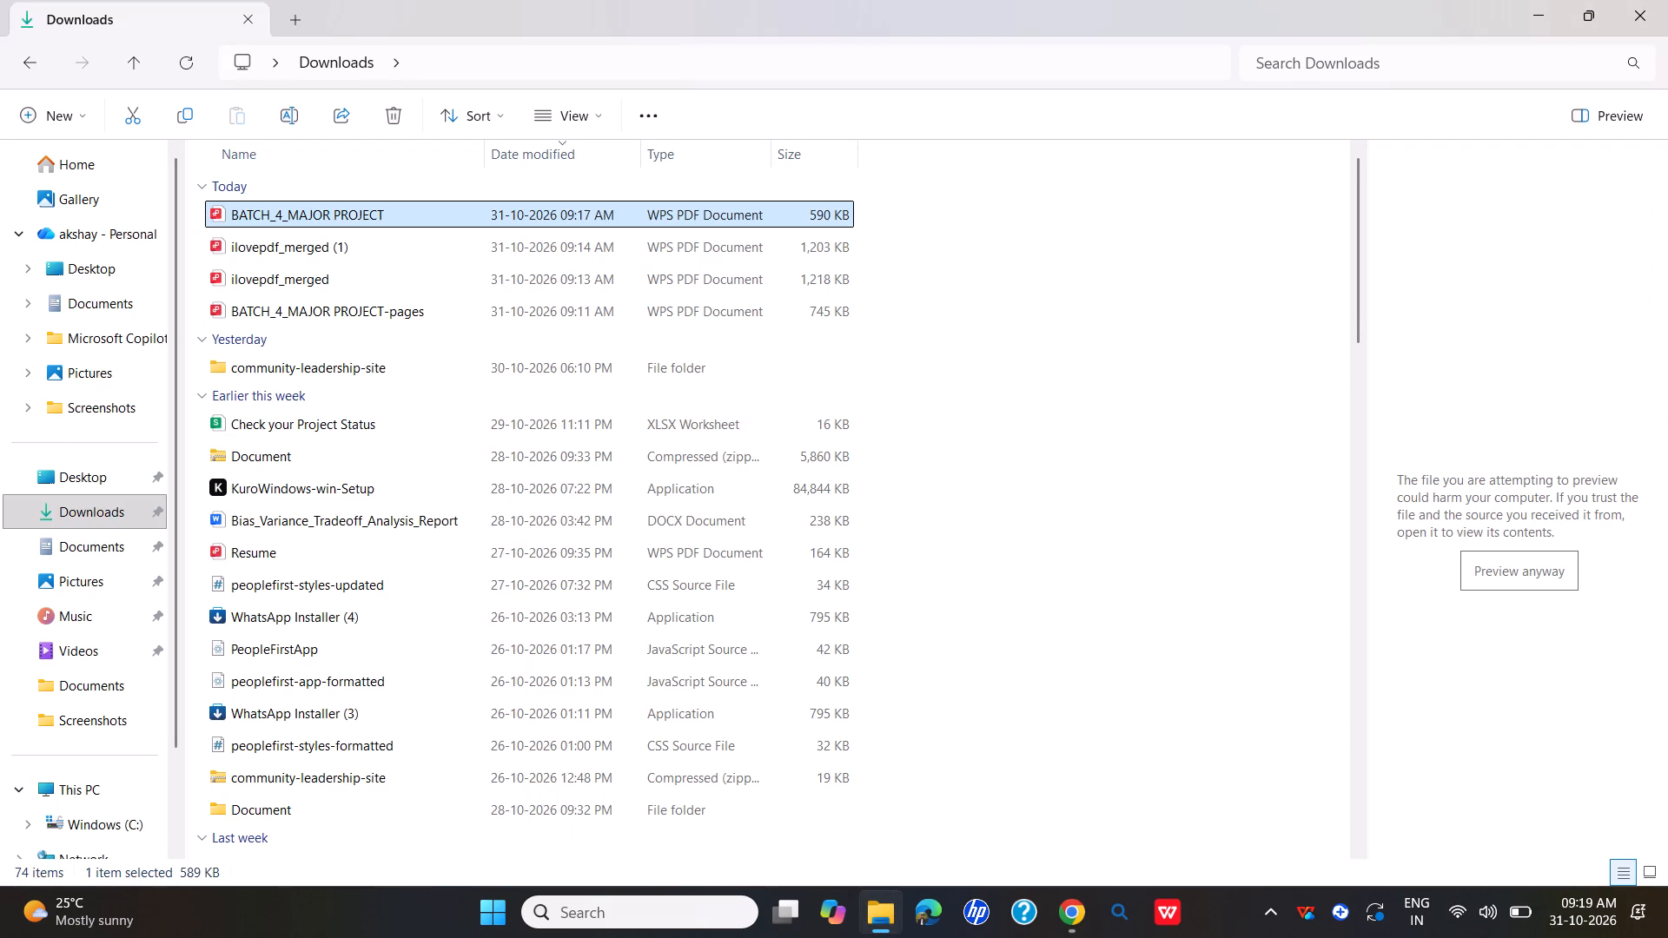
pyautogui.moveTo(315, 215); pyautogui.dragTo(110, 254)
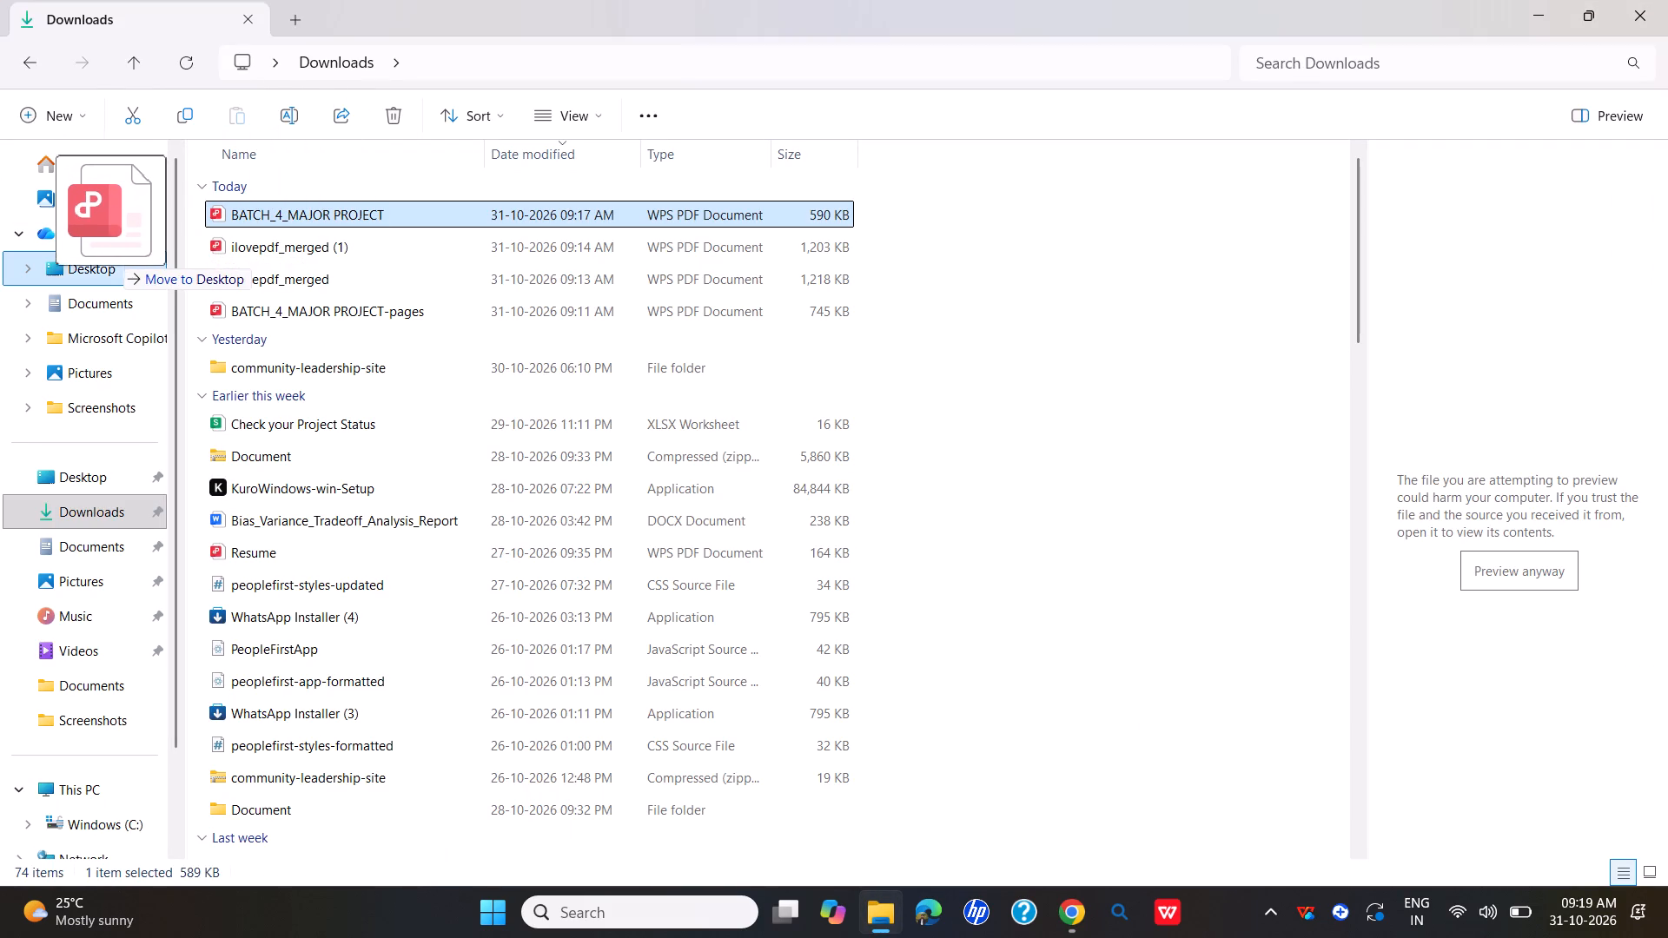
pyautogui.moveTo(110, 254); pyautogui.dragTo(109, 268)
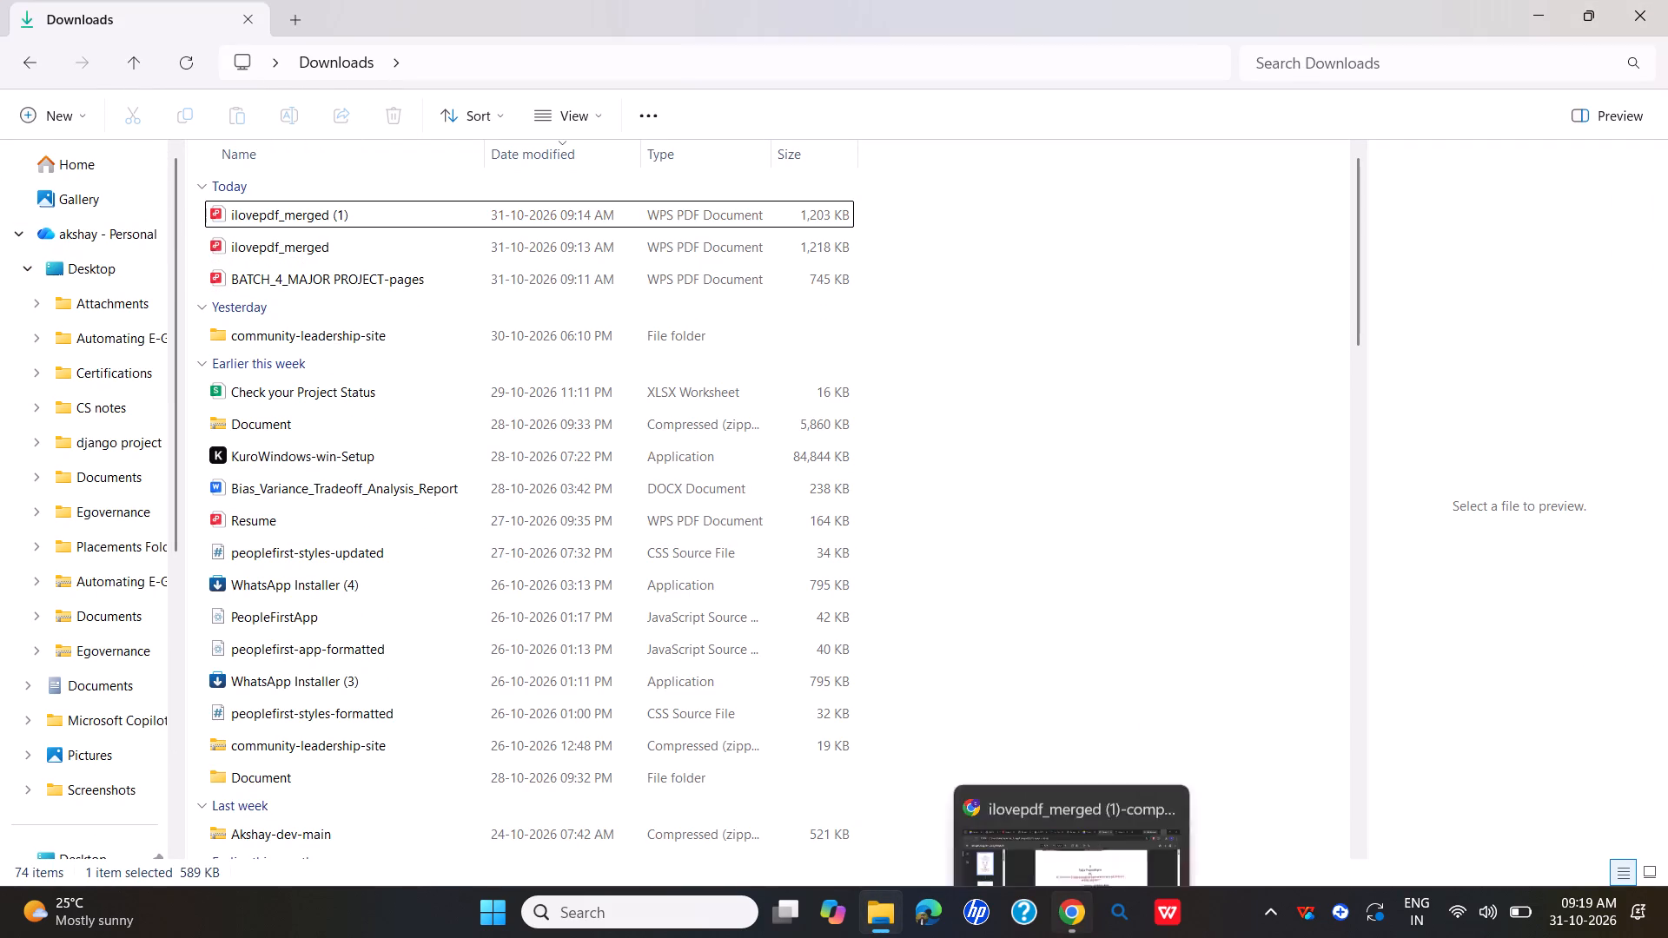
# Look for the moved BATCH_4_MAJOR PROJECT PDF on the desktop and in the OneDrive Desktop folder listing.
pyautogui.click(1537, 6)
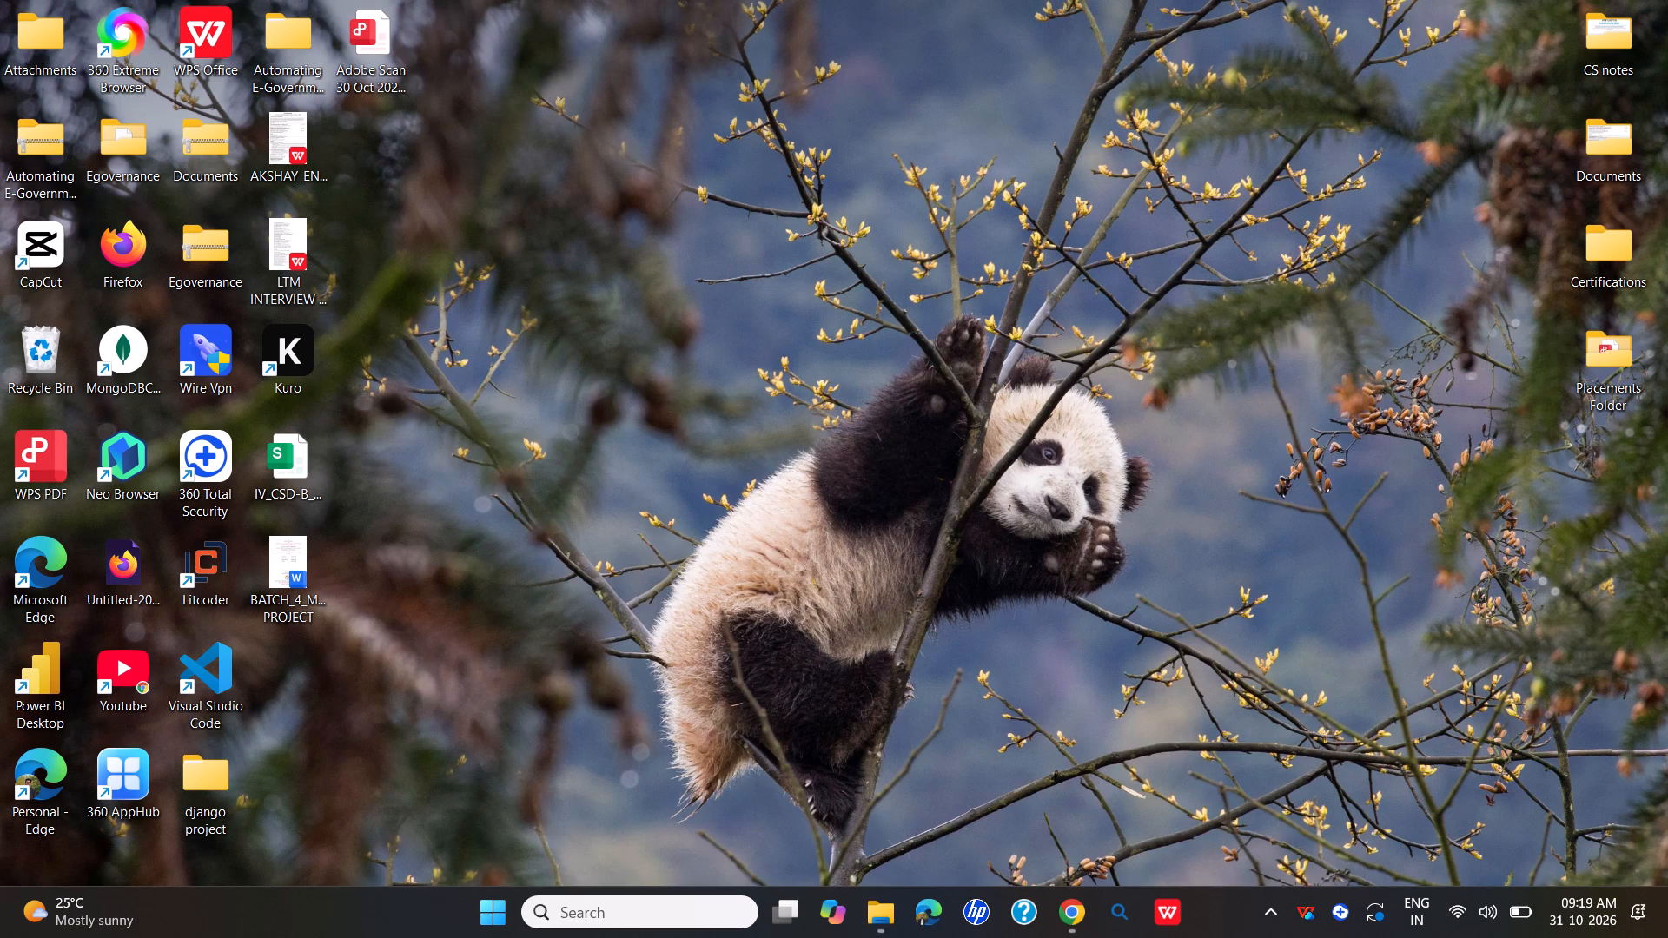
pyautogui.click(1080, 897)
pyautogui.click(894, 904)
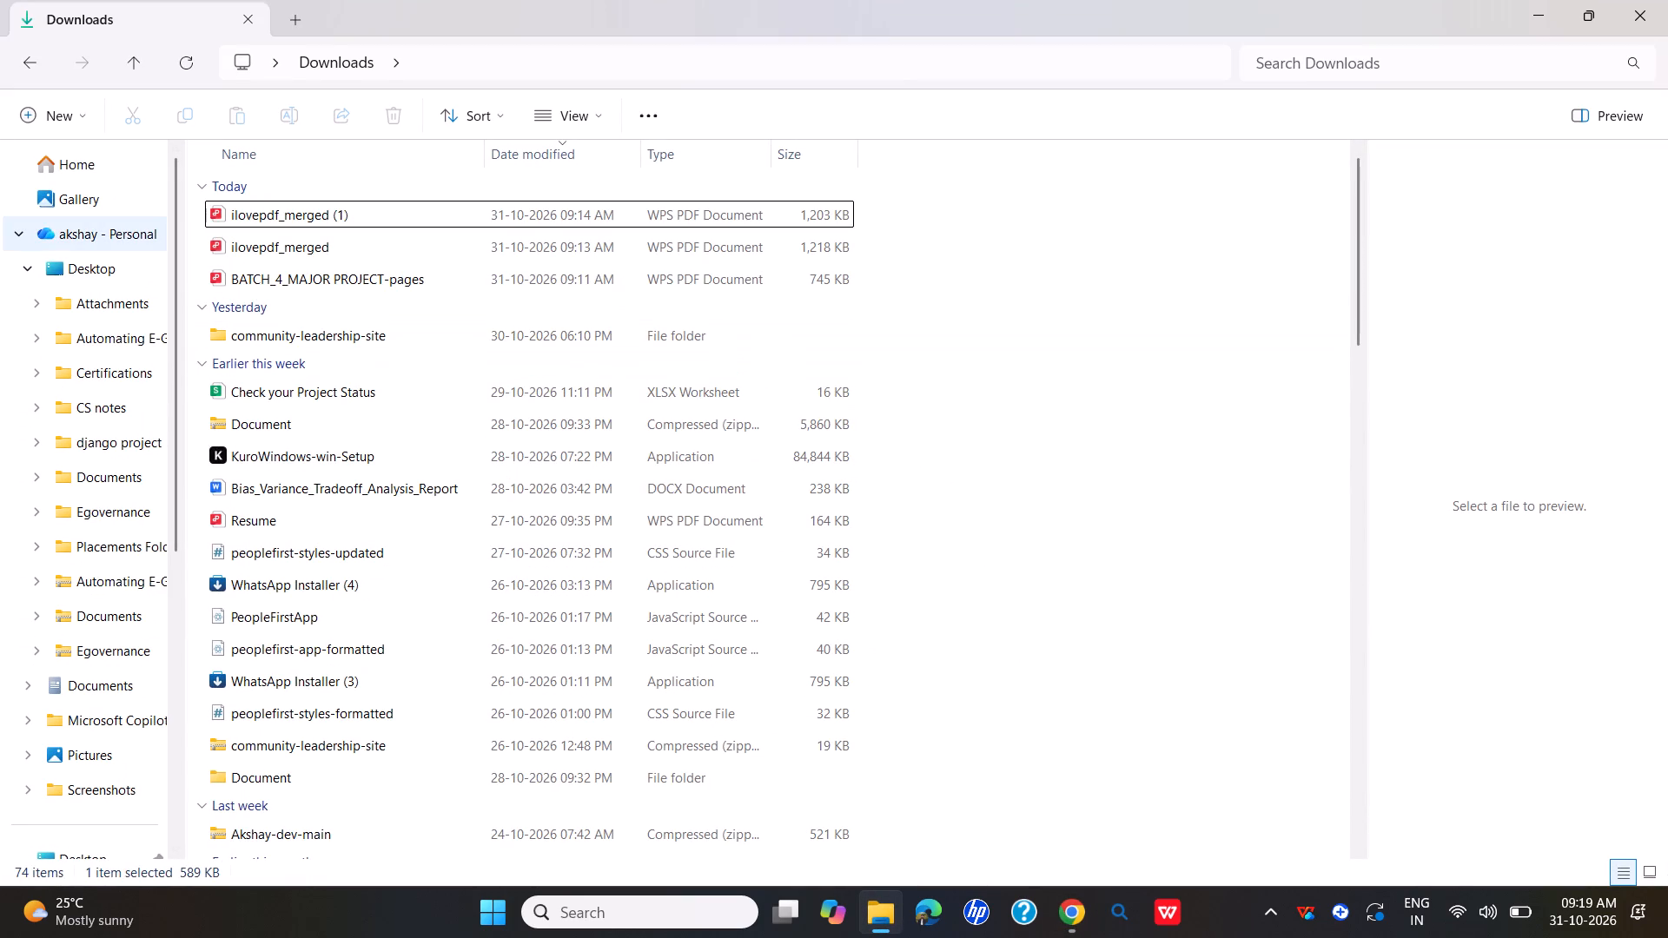
pyautogui.click(107, 251)
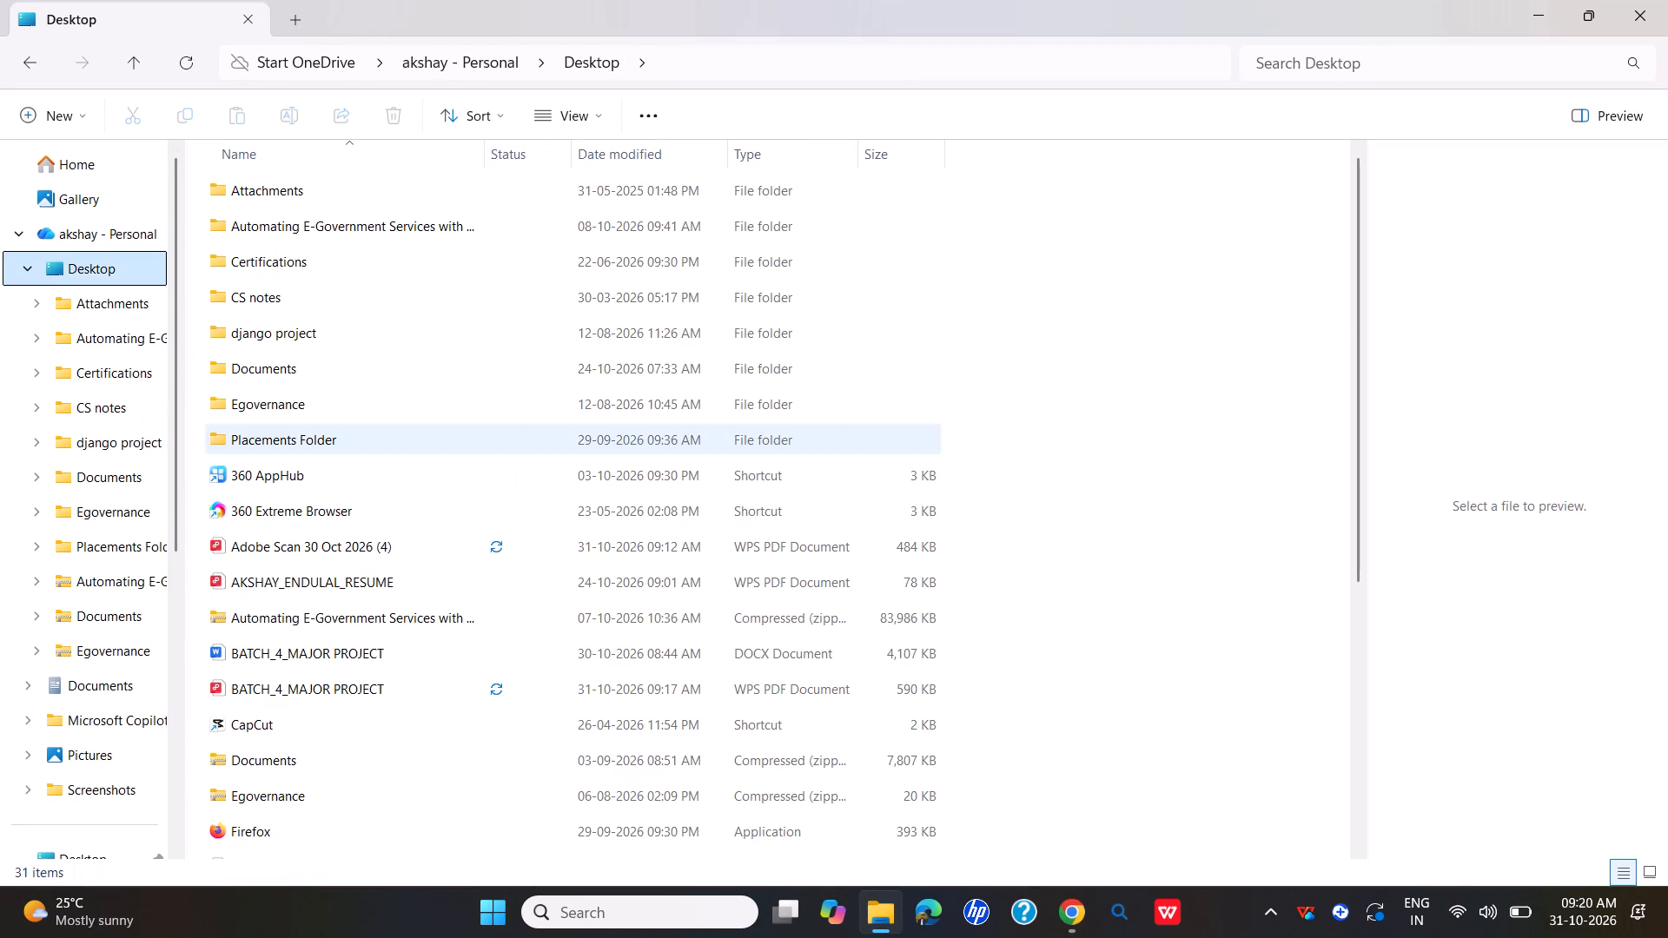
pyautogui.scroll(-9, 512, 582)
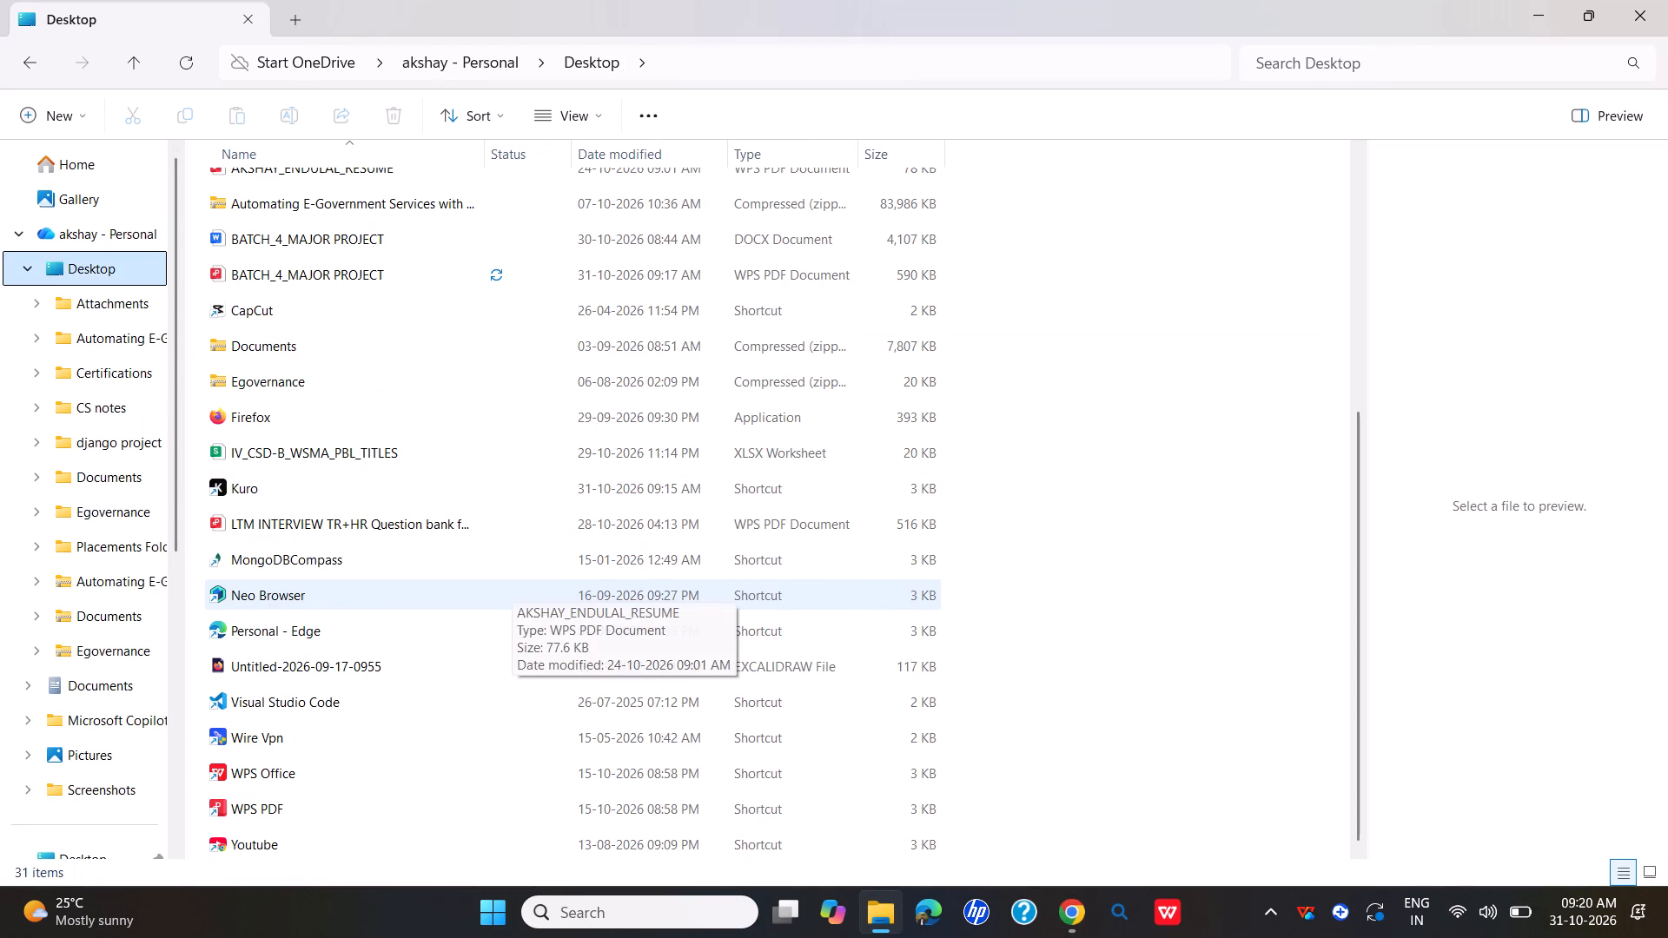
pyautogui.scroll(5, 513, 584)
pyautogui.scroll(6, 174, 391)
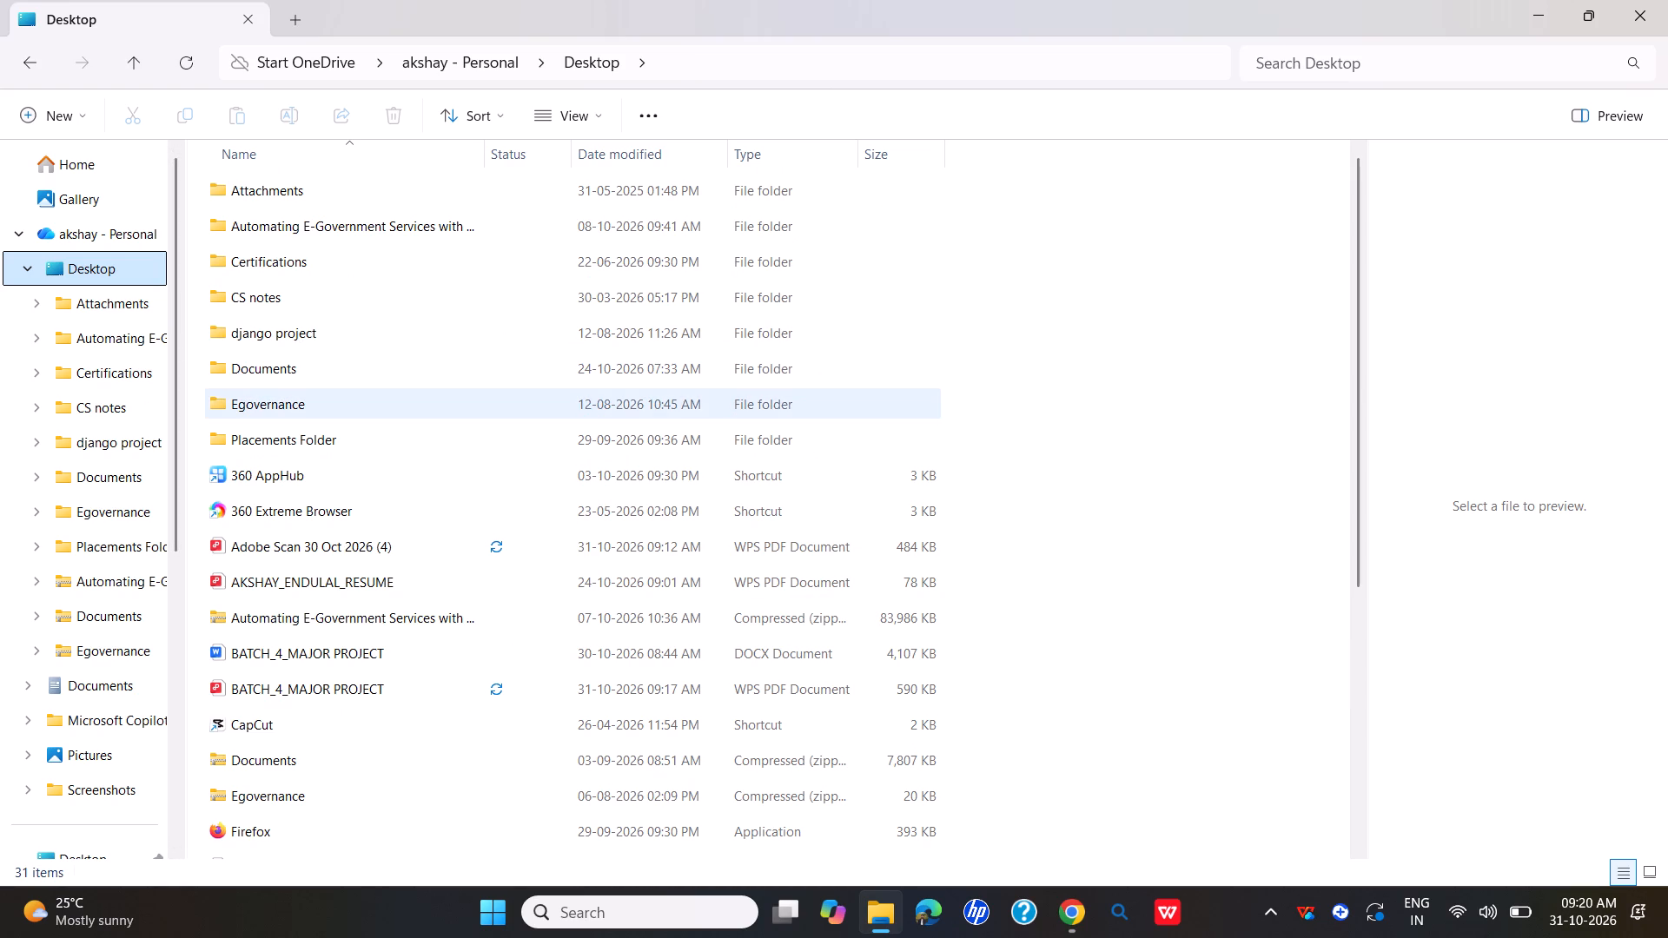
# Collapse the Desktop folder's subfolders in File Explorer's folder tree.
pyautogui.click(17, 265)
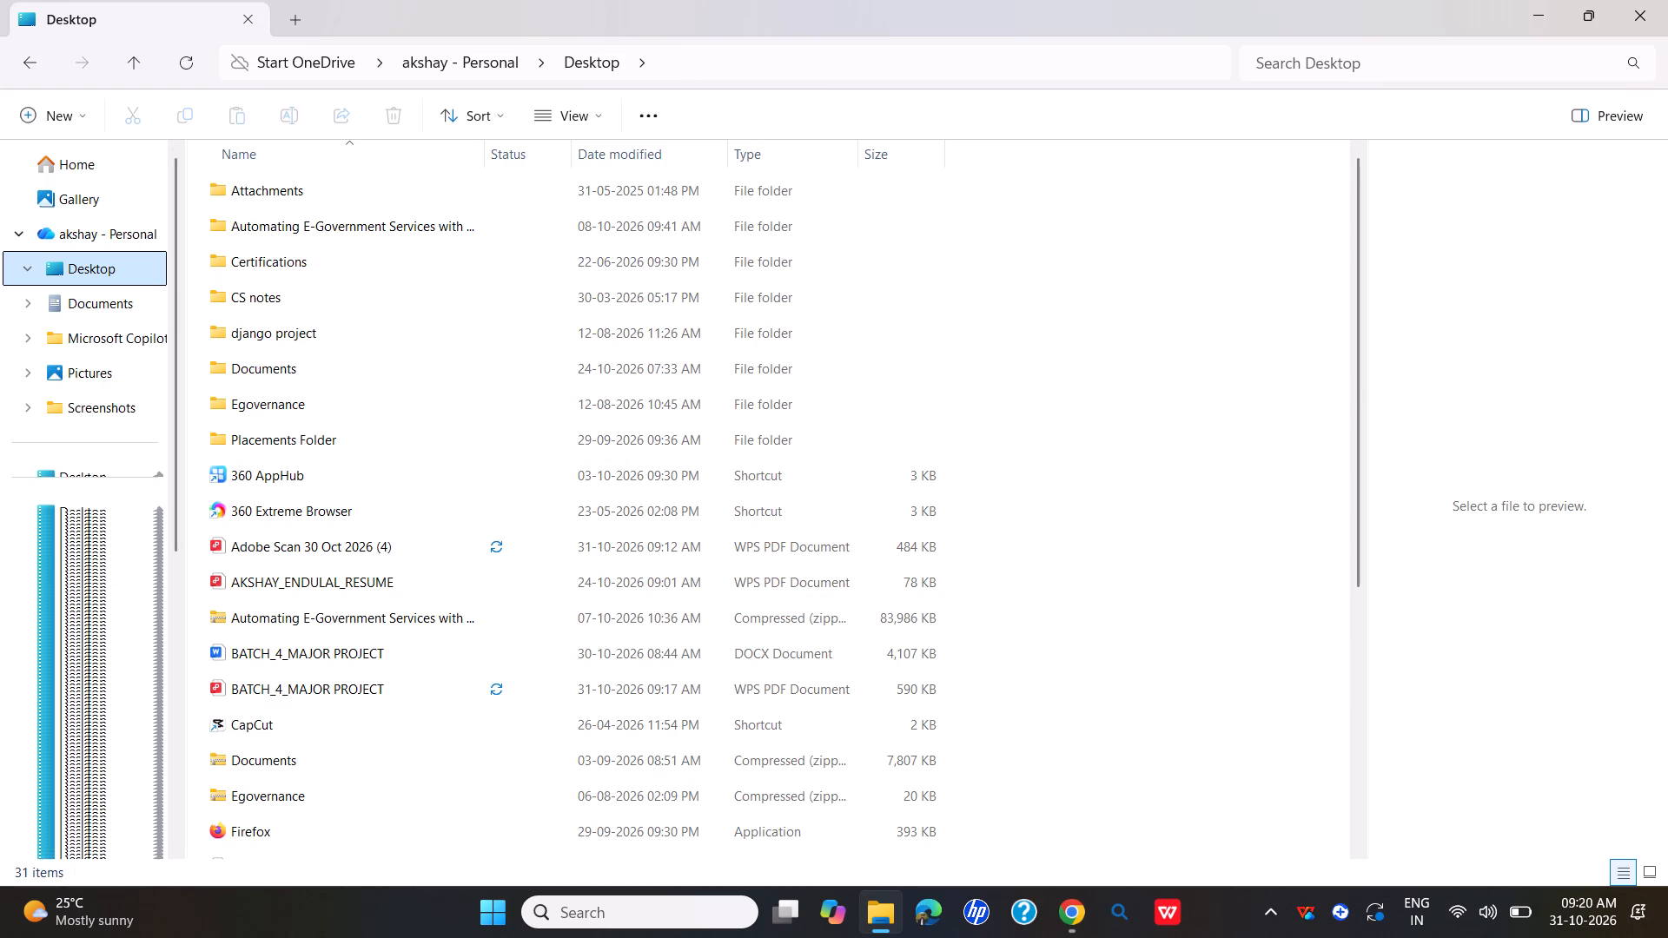
pyautogui.click(17, 267)
pyautogui.scroll(-7, 134, 494)
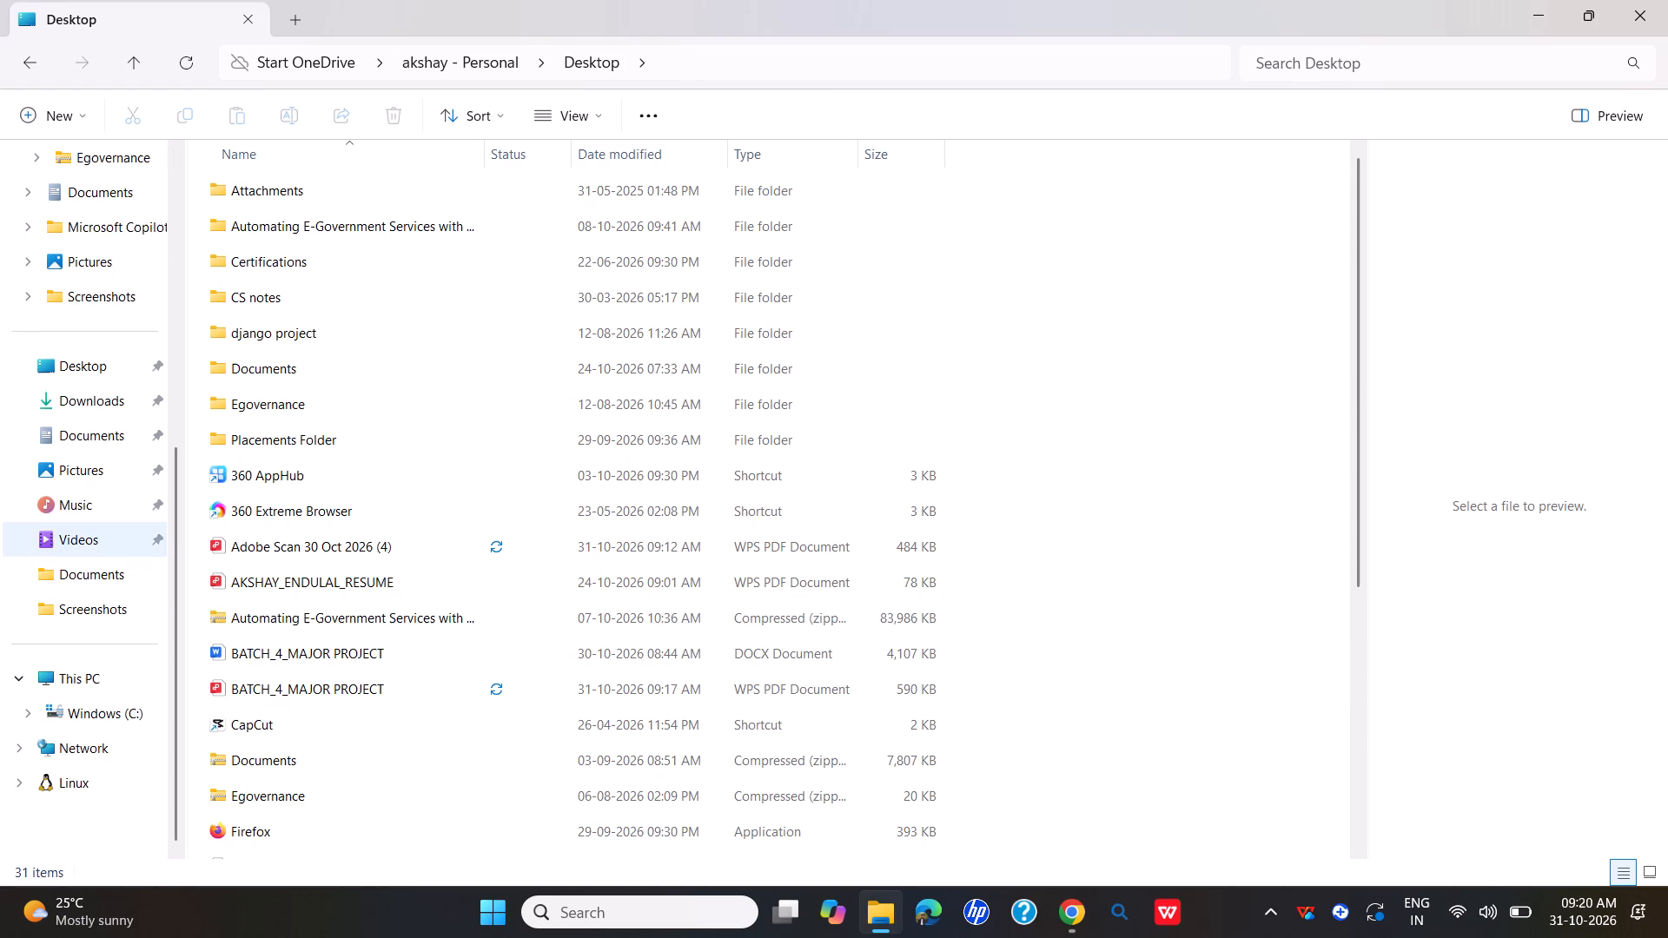
pyautogui.scroll(10, 136, 531)
pyautogui.click(20, 277)
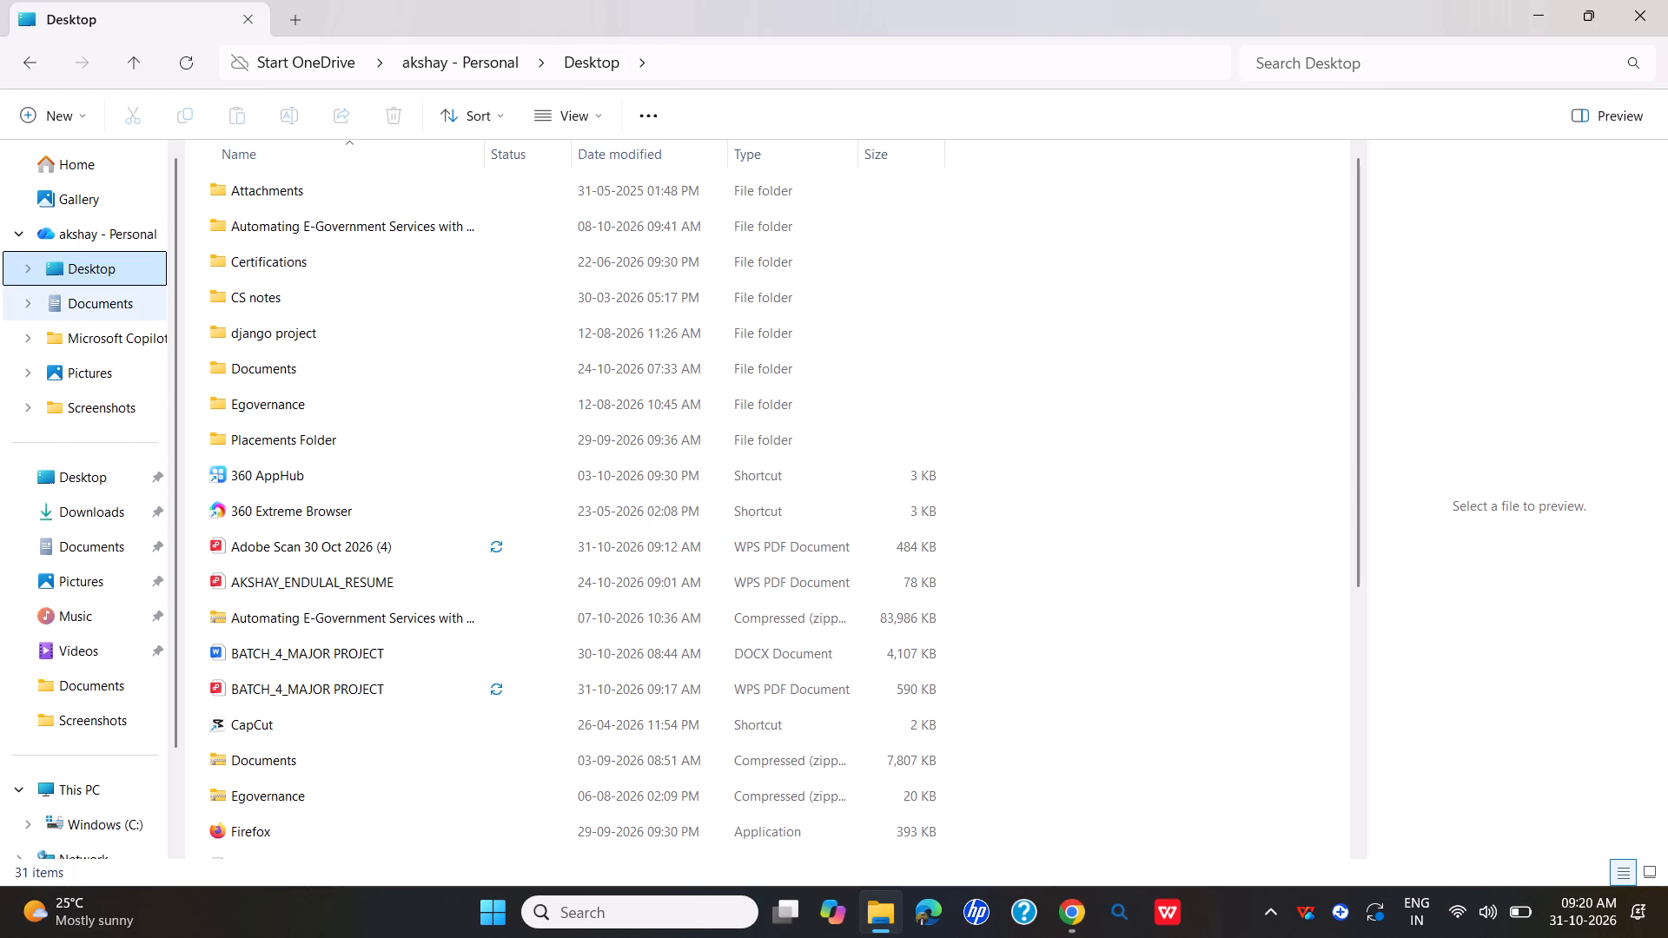
# Open the BATCH_4_MAJOR PROJECT PDF from the Desktop folder, check its opening pages, and close WPS Office.
pyautogui.click(77, 311)
pyautogui.click(83, 517)
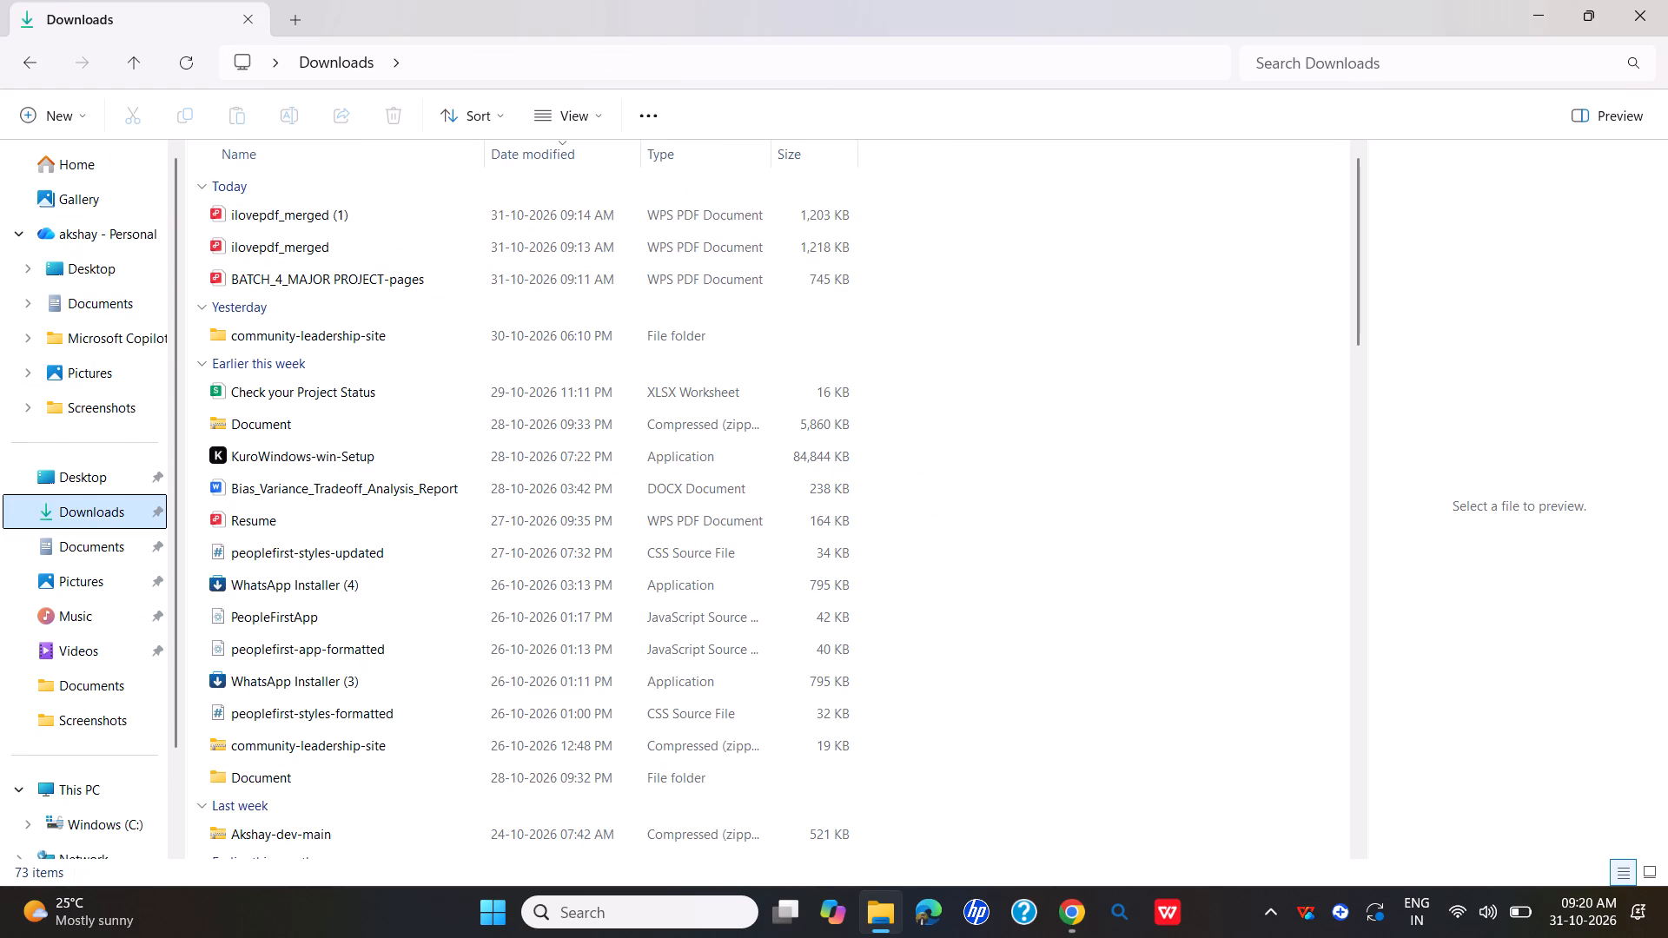
pyautogui.click(76, 486)
pyautogui.scroll(-1, 383, 601)
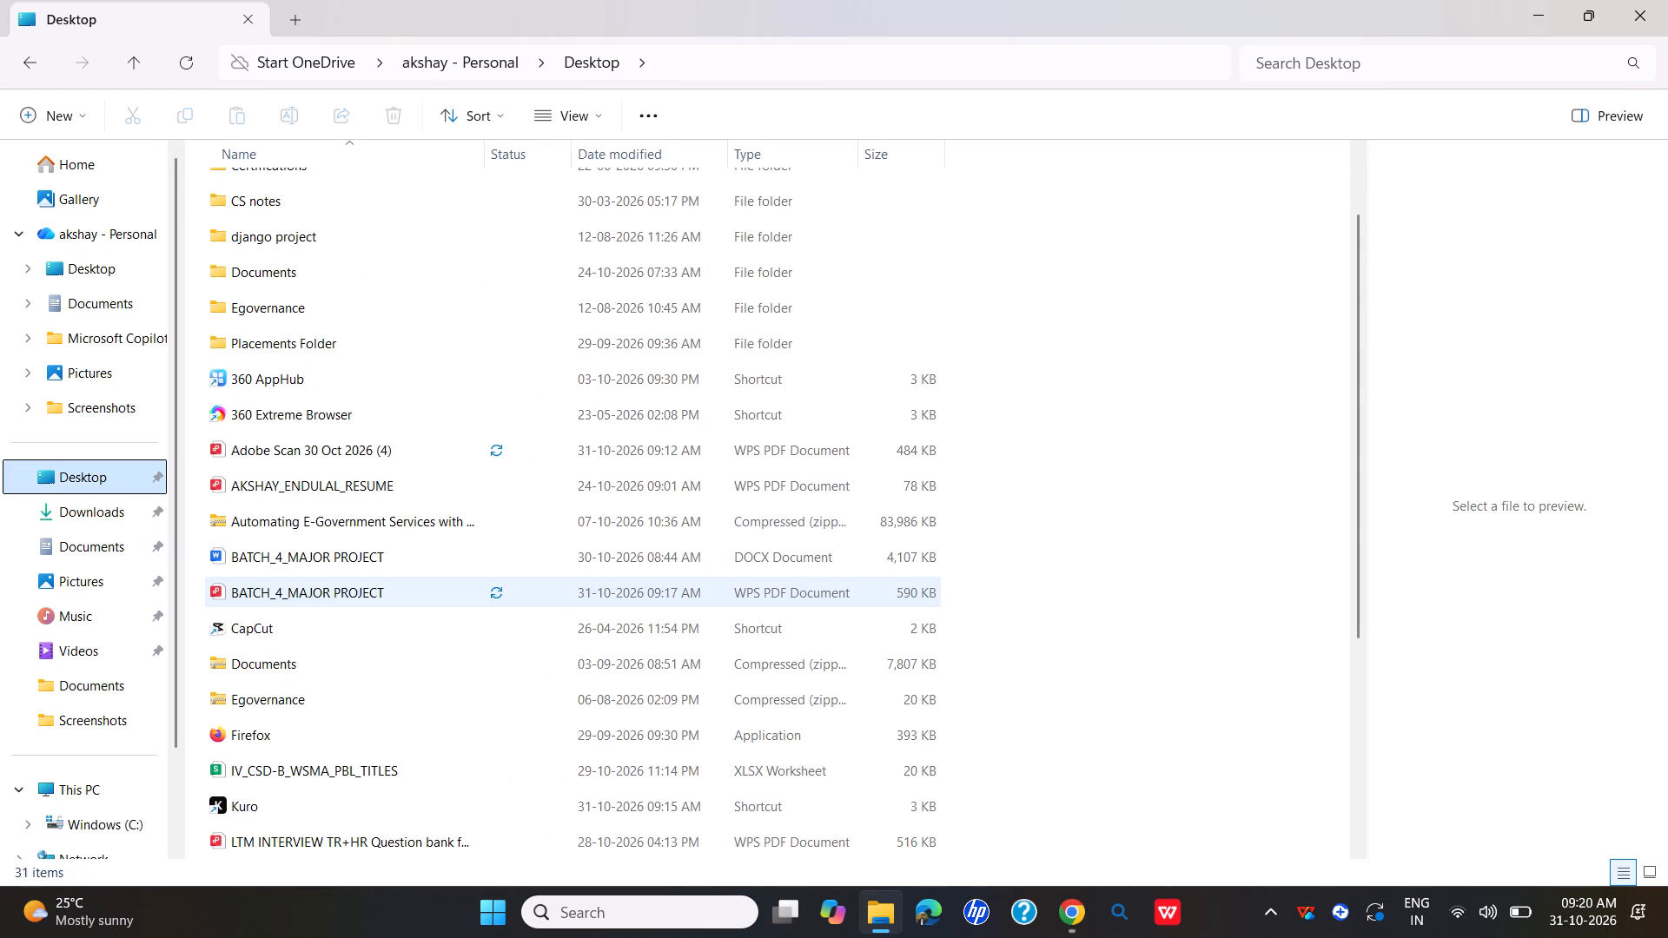
pyautogui.doubleClick(347, 588)
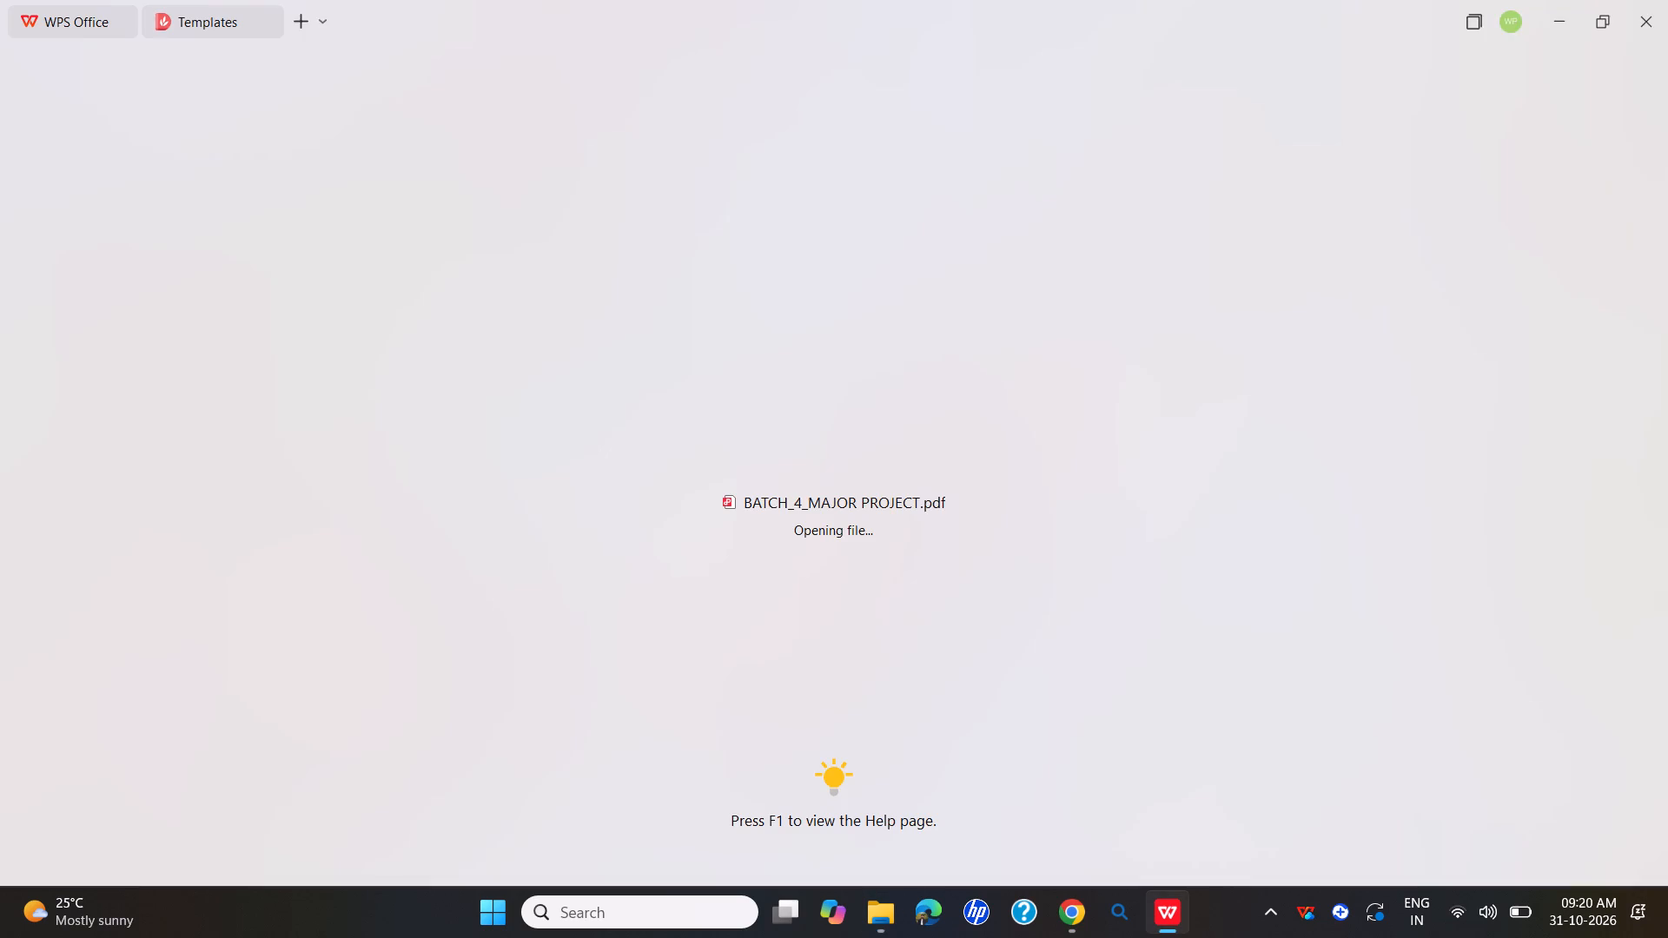
pyautogui.scroll(-12, 963, 579)
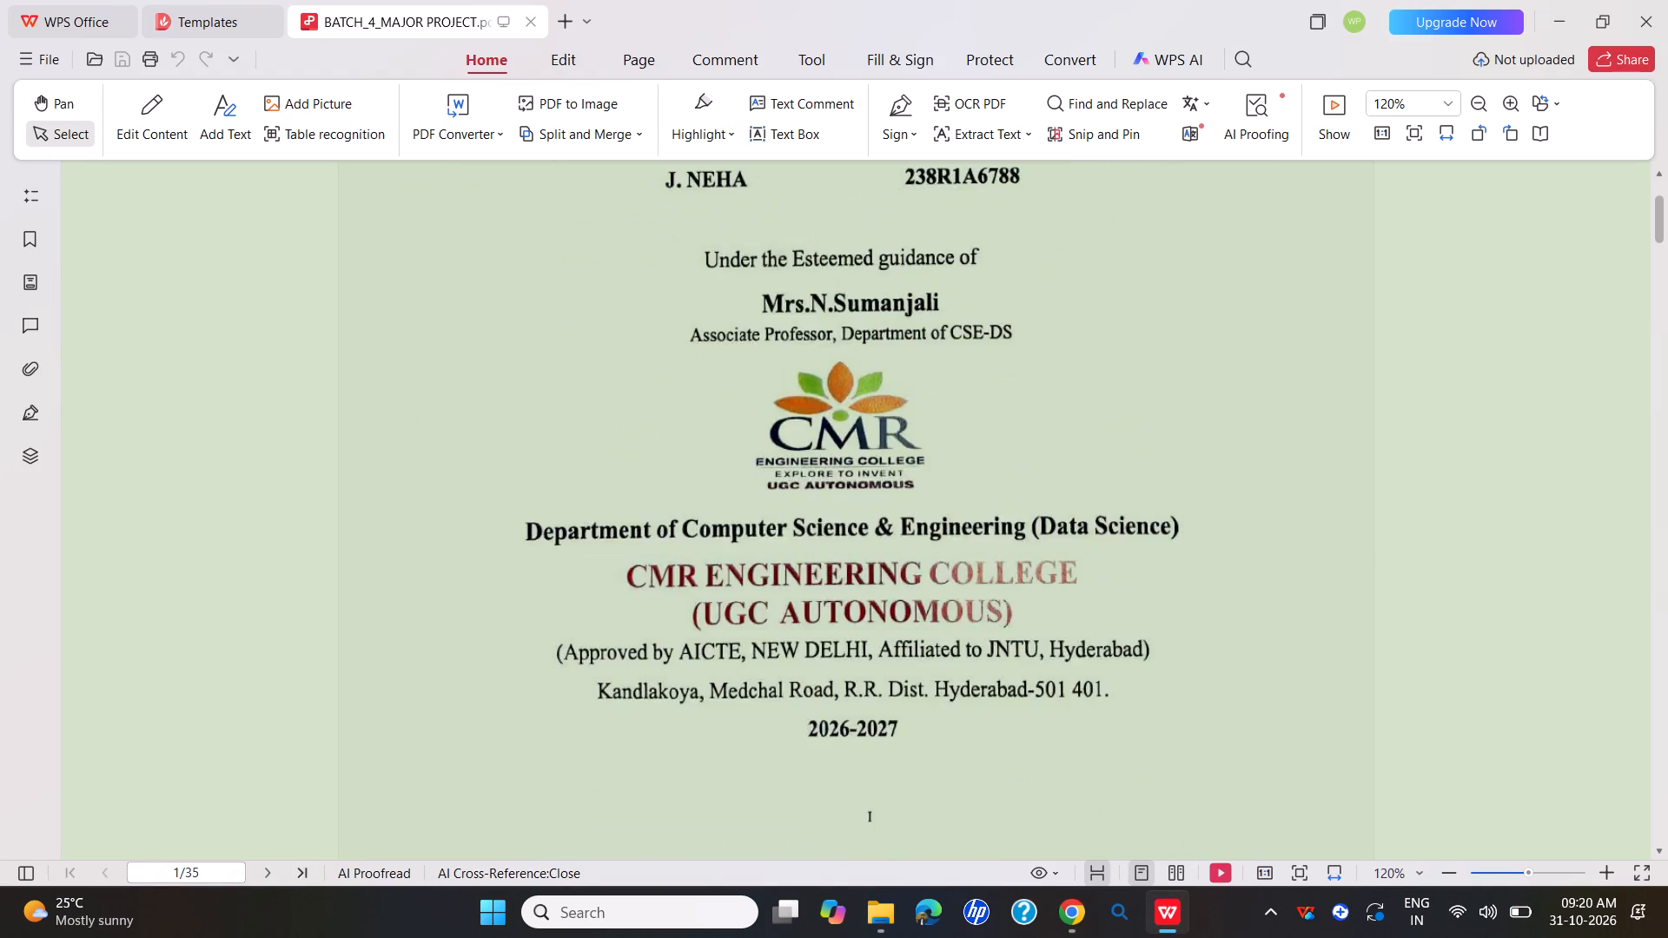
pyautogui.scroll(-6, 963, 584)
pyautogui.click(1667, 25)
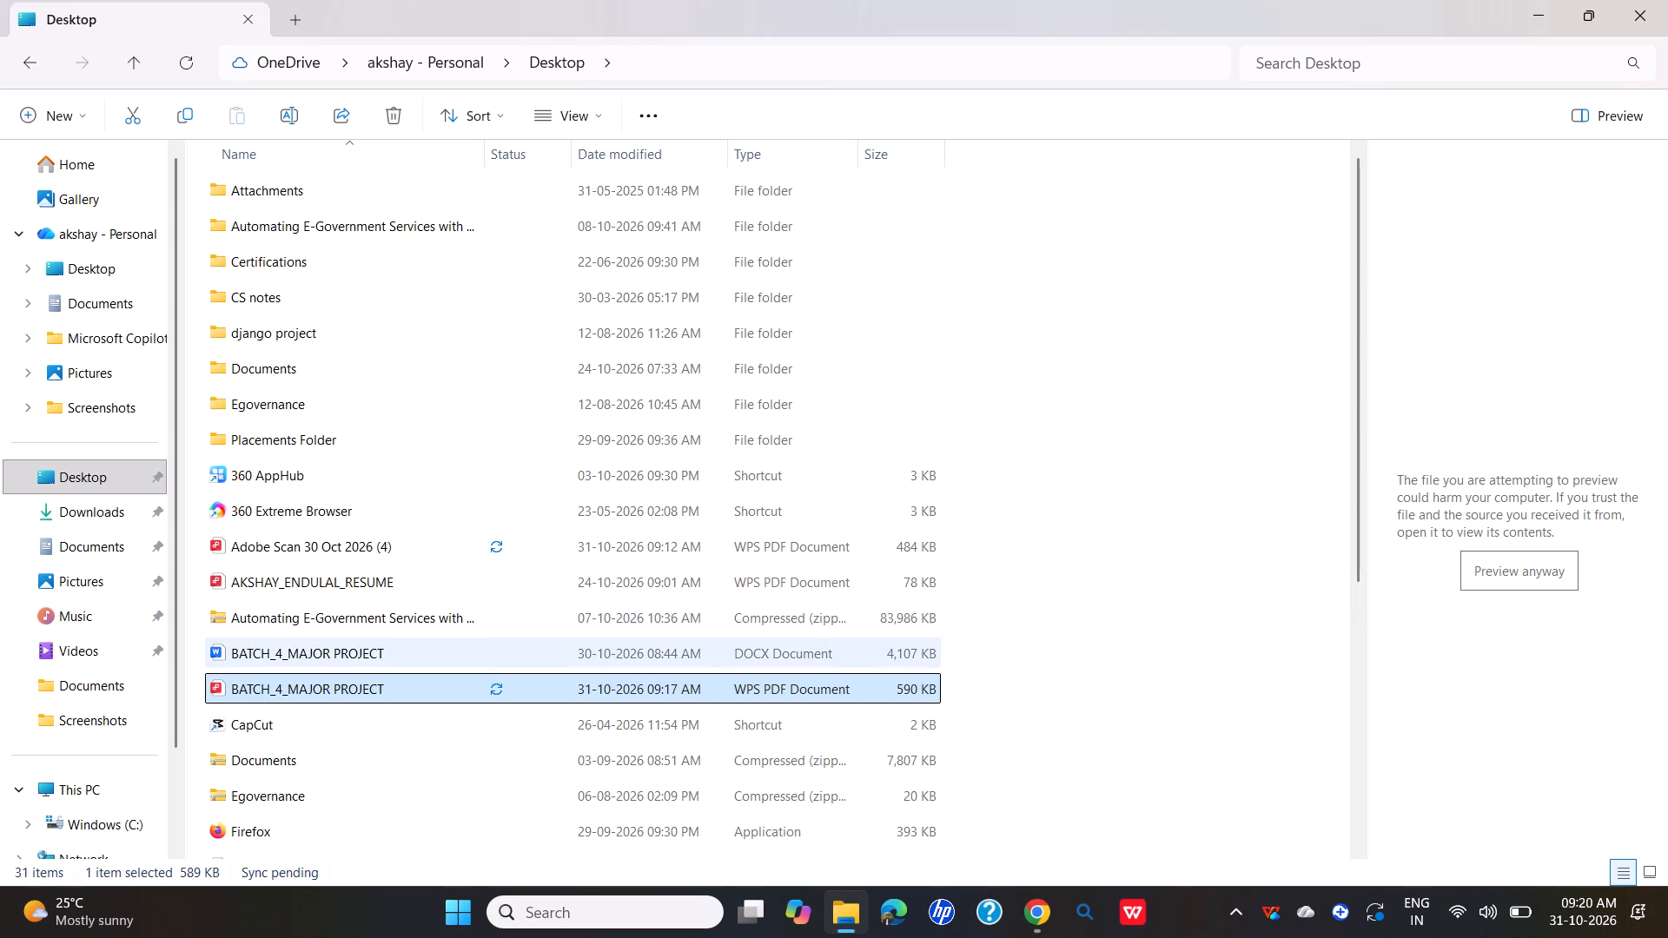
# Copy the BATCH_4_MAJOR PROJECT PDF in the Desktop folder and minimise File Explorer.
pyautogui.rightClick(337, 687)
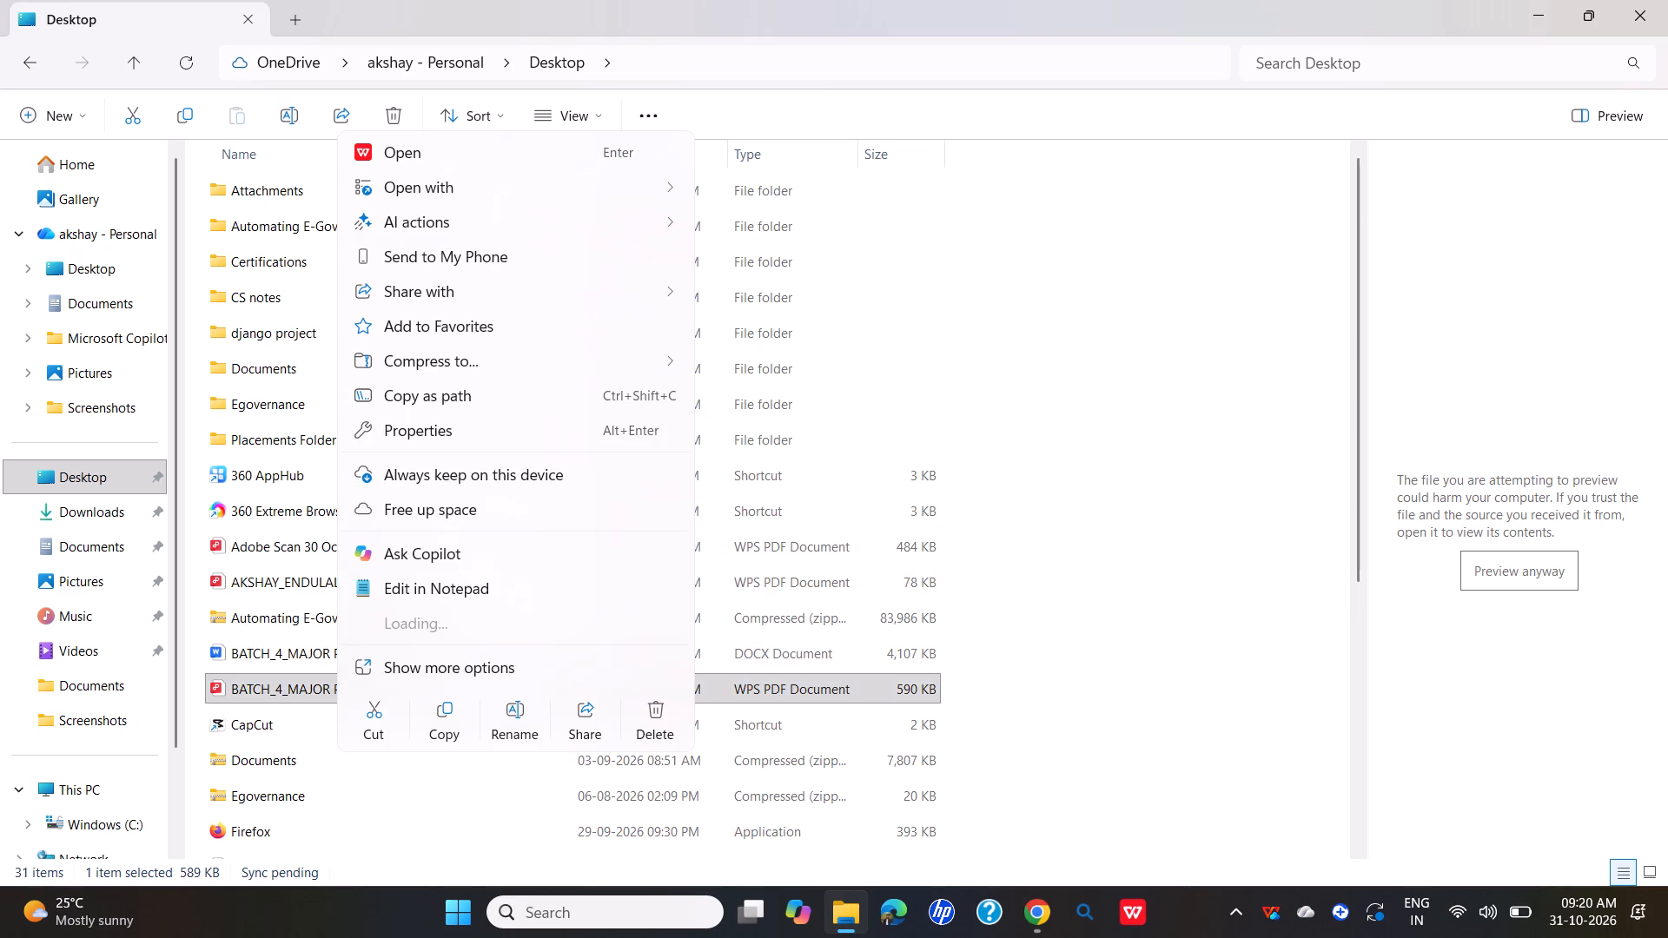
pyautogui.click(443, 710)
pyautogui.click(1529, 17)
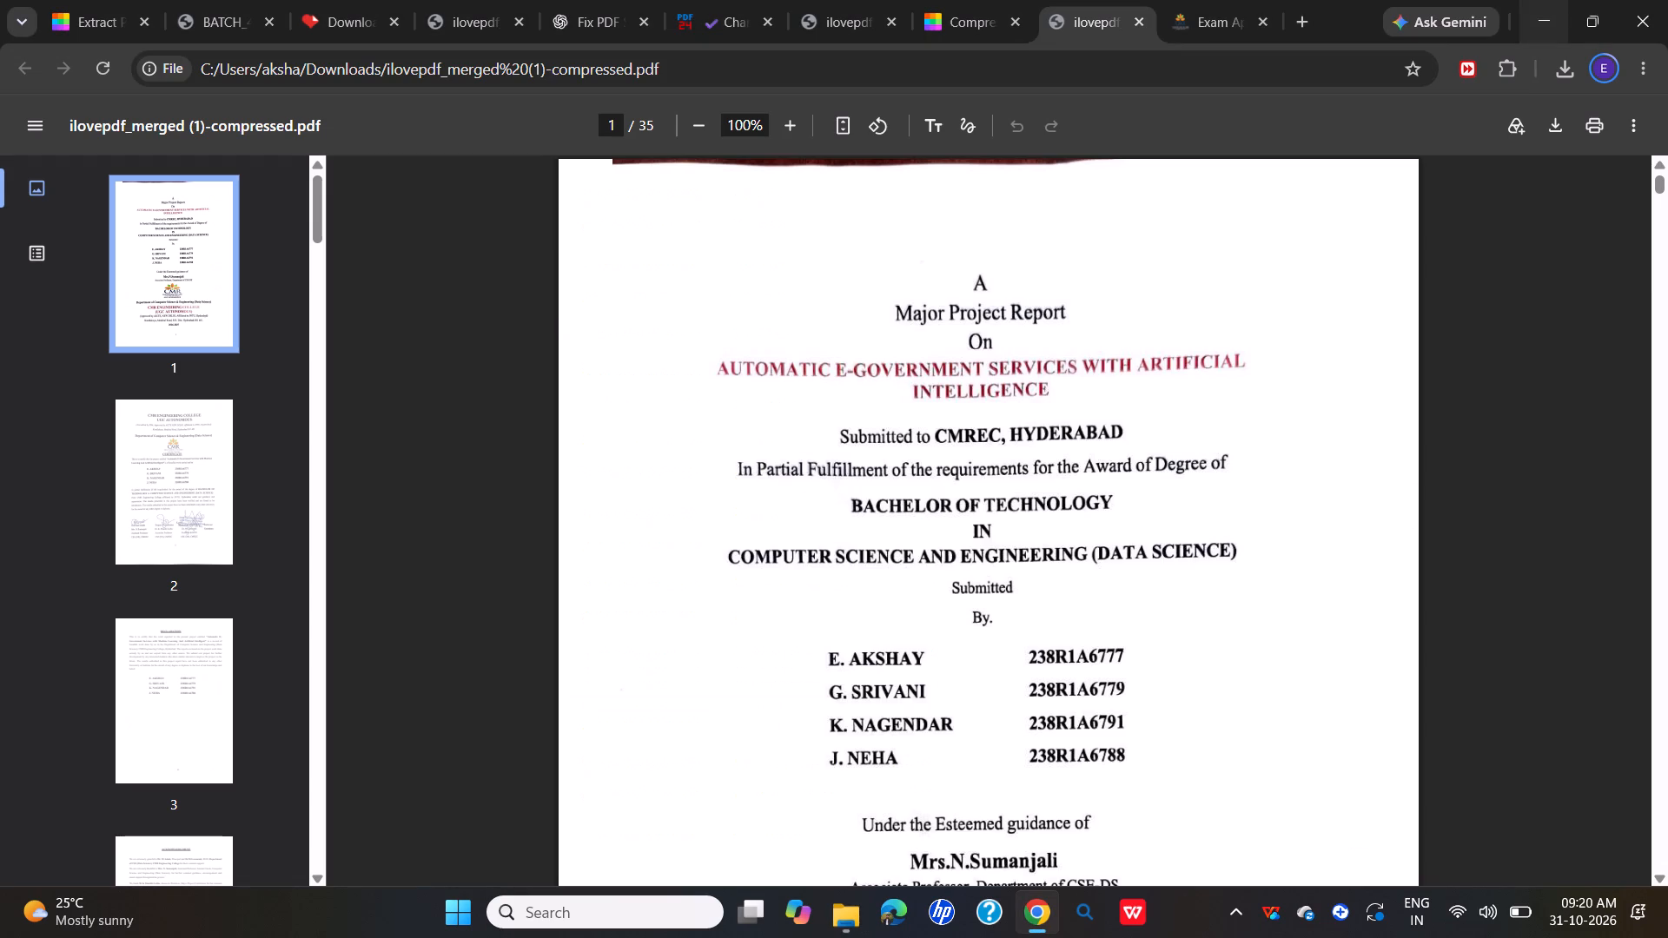
# Close the Chrome window.
pyautogui.click(1667, 0)
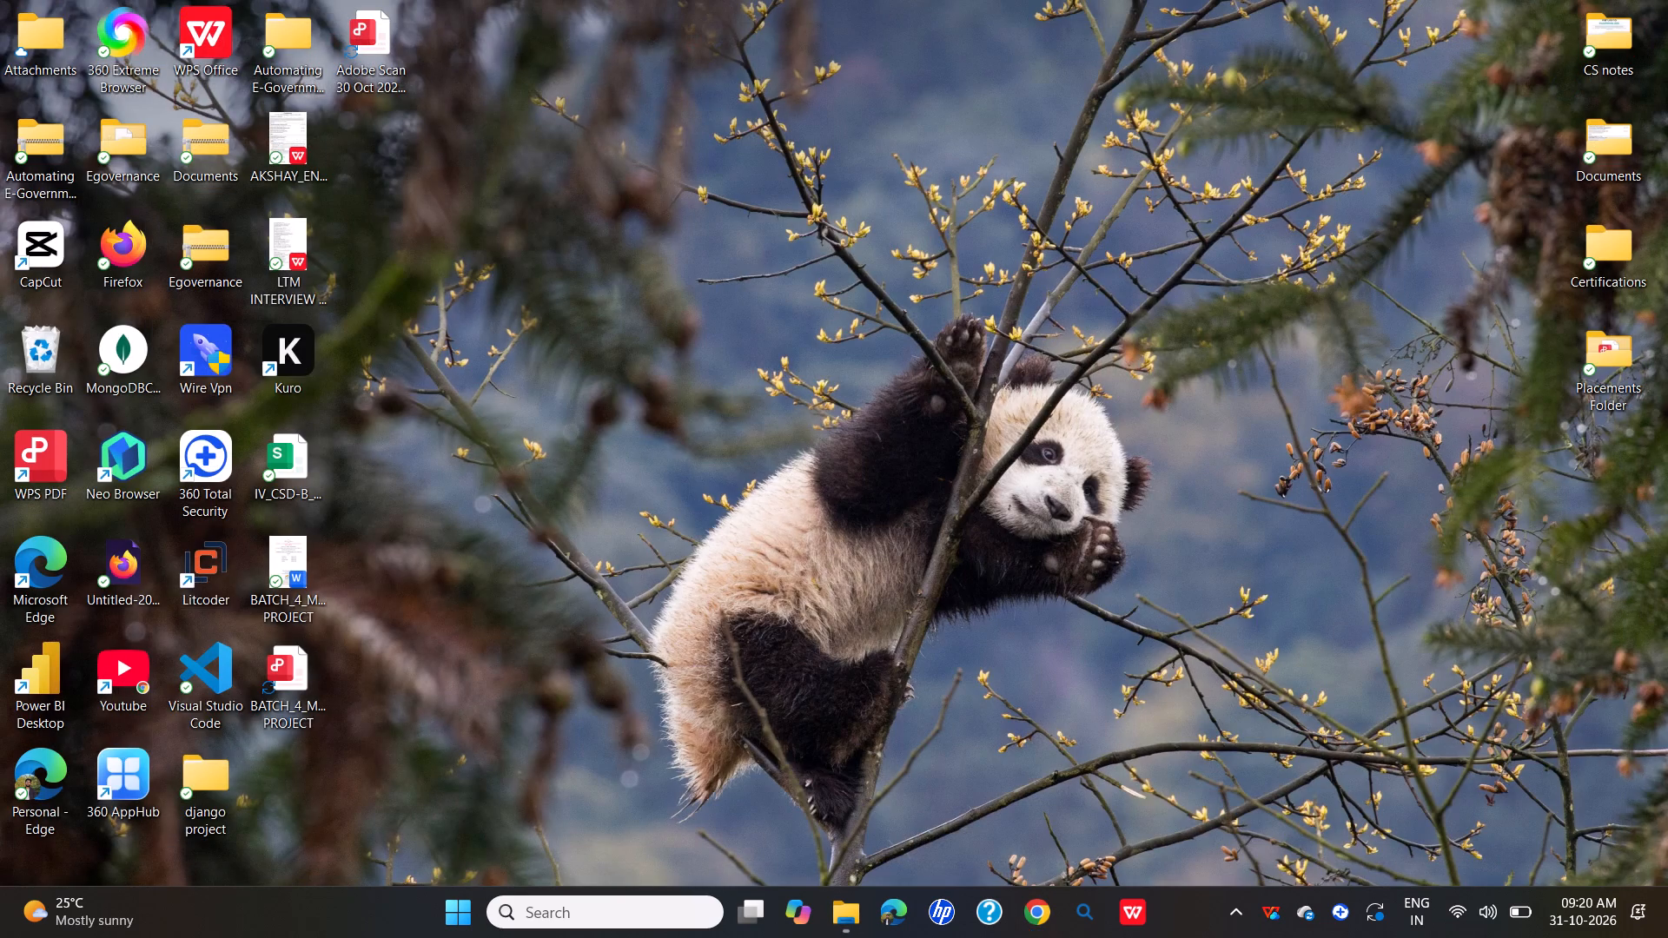
# Open the BATCH_4_MAJOR PROJECT PDF from the desktop, check its certificate page, and close WPS Office.
pyautogui.doubleClick(305, 671)
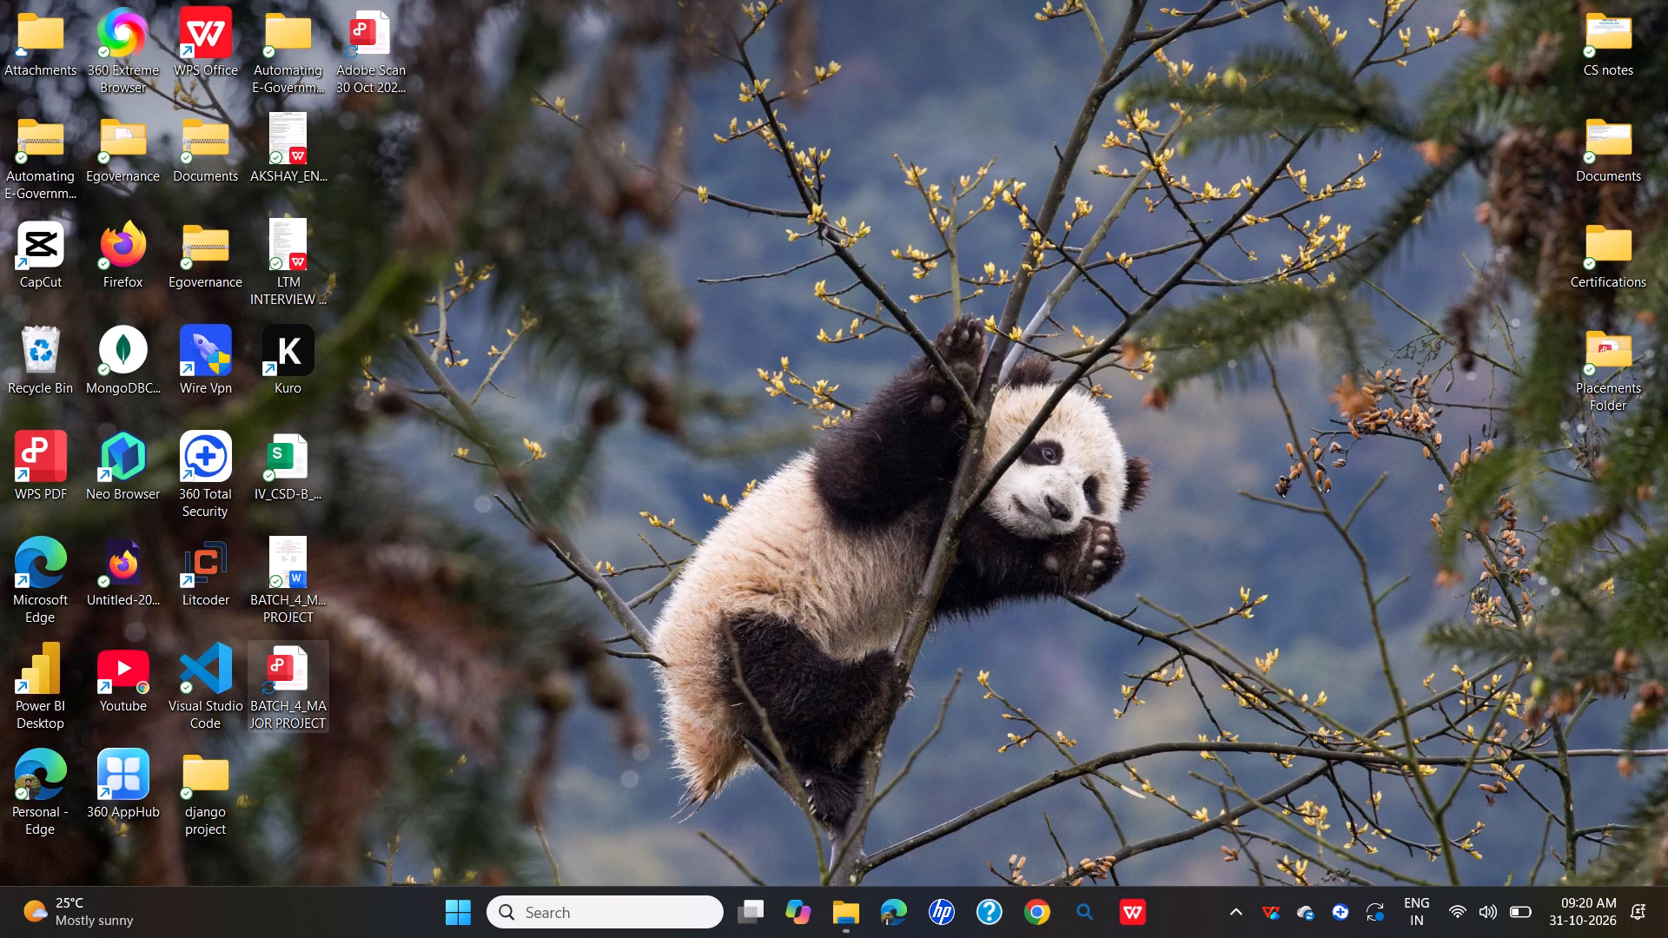
pyautogui.scroll(-12, 942, 565)
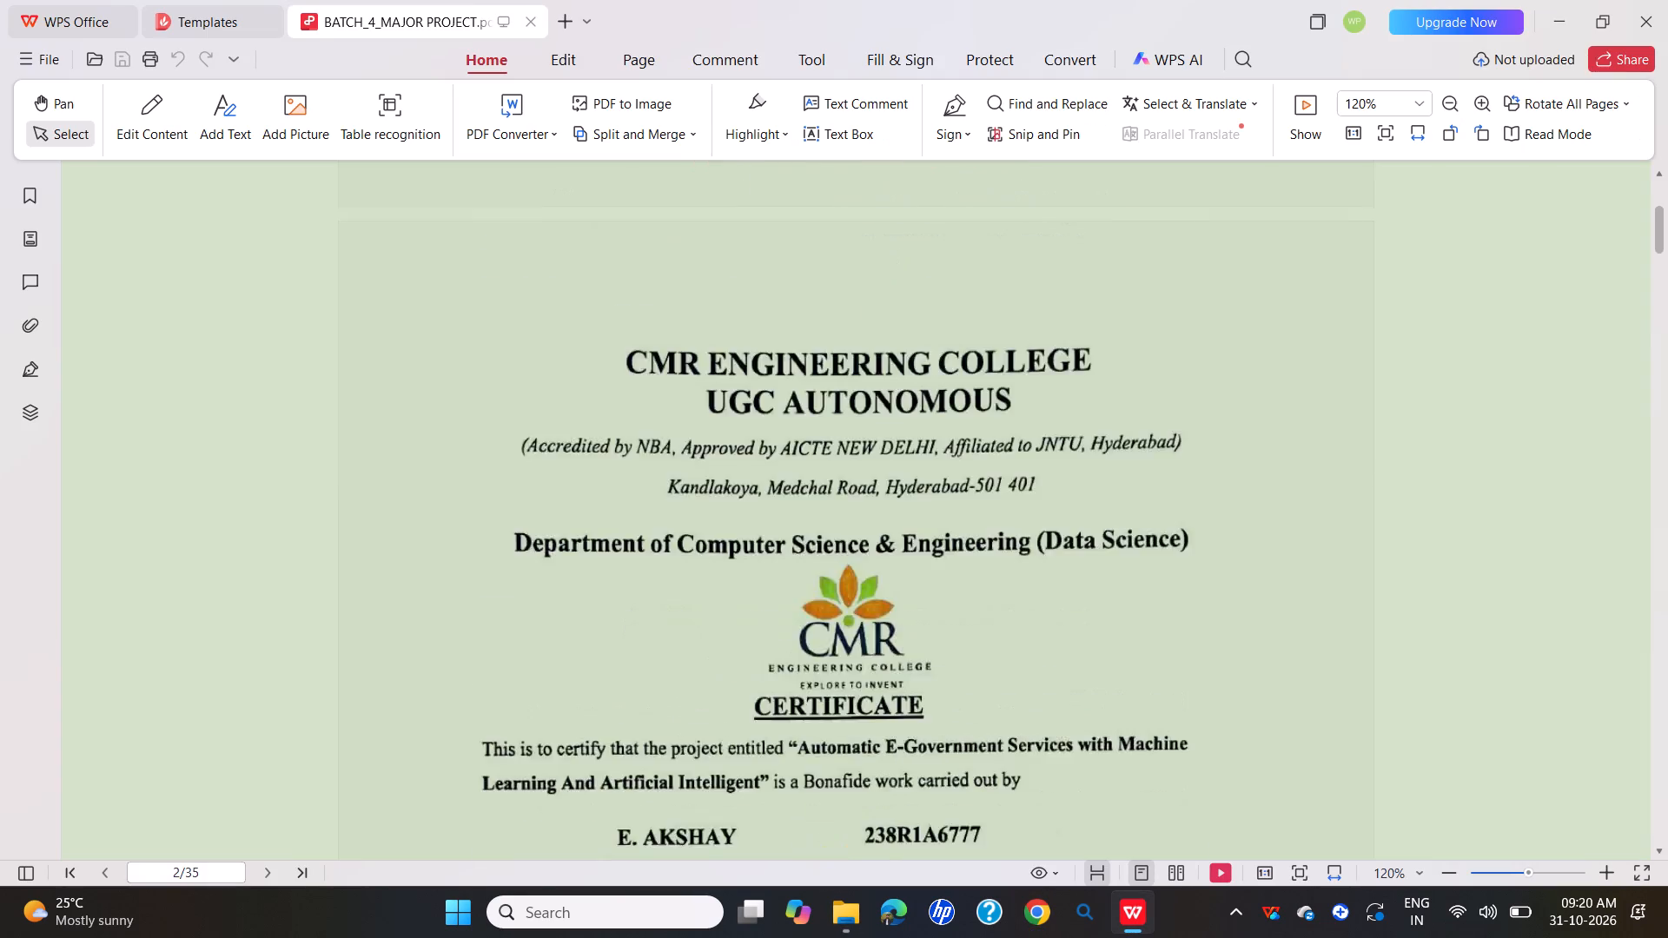
pyautogui.scroll(-4, 941, 575)
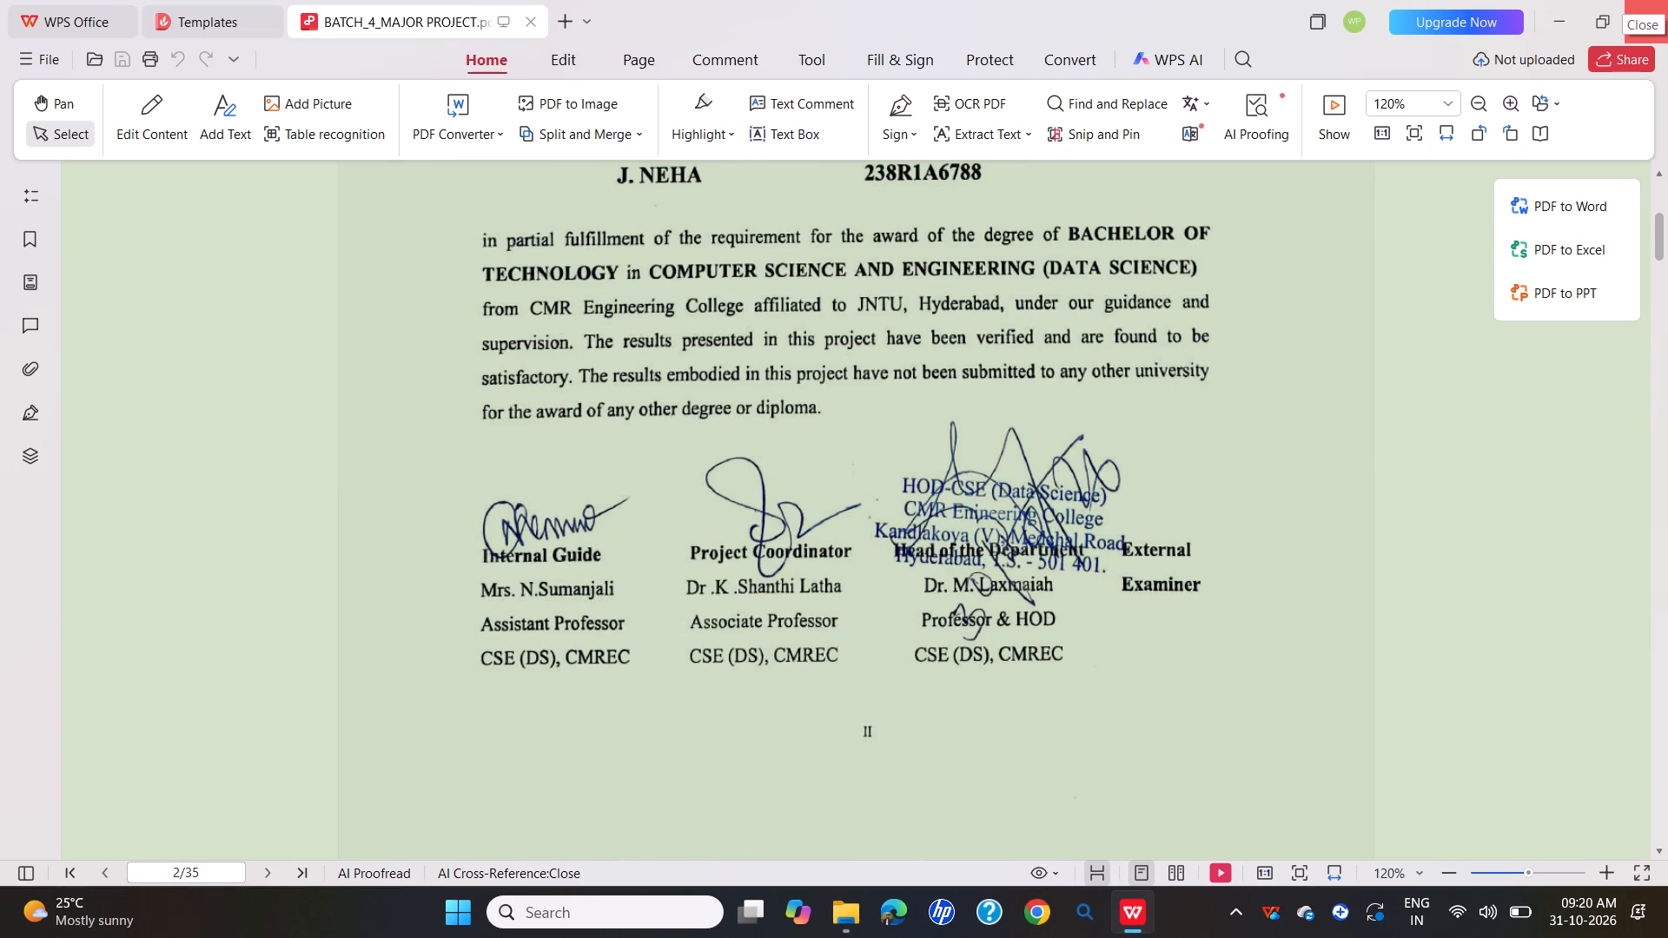
pyautogui.click(1667, 0)
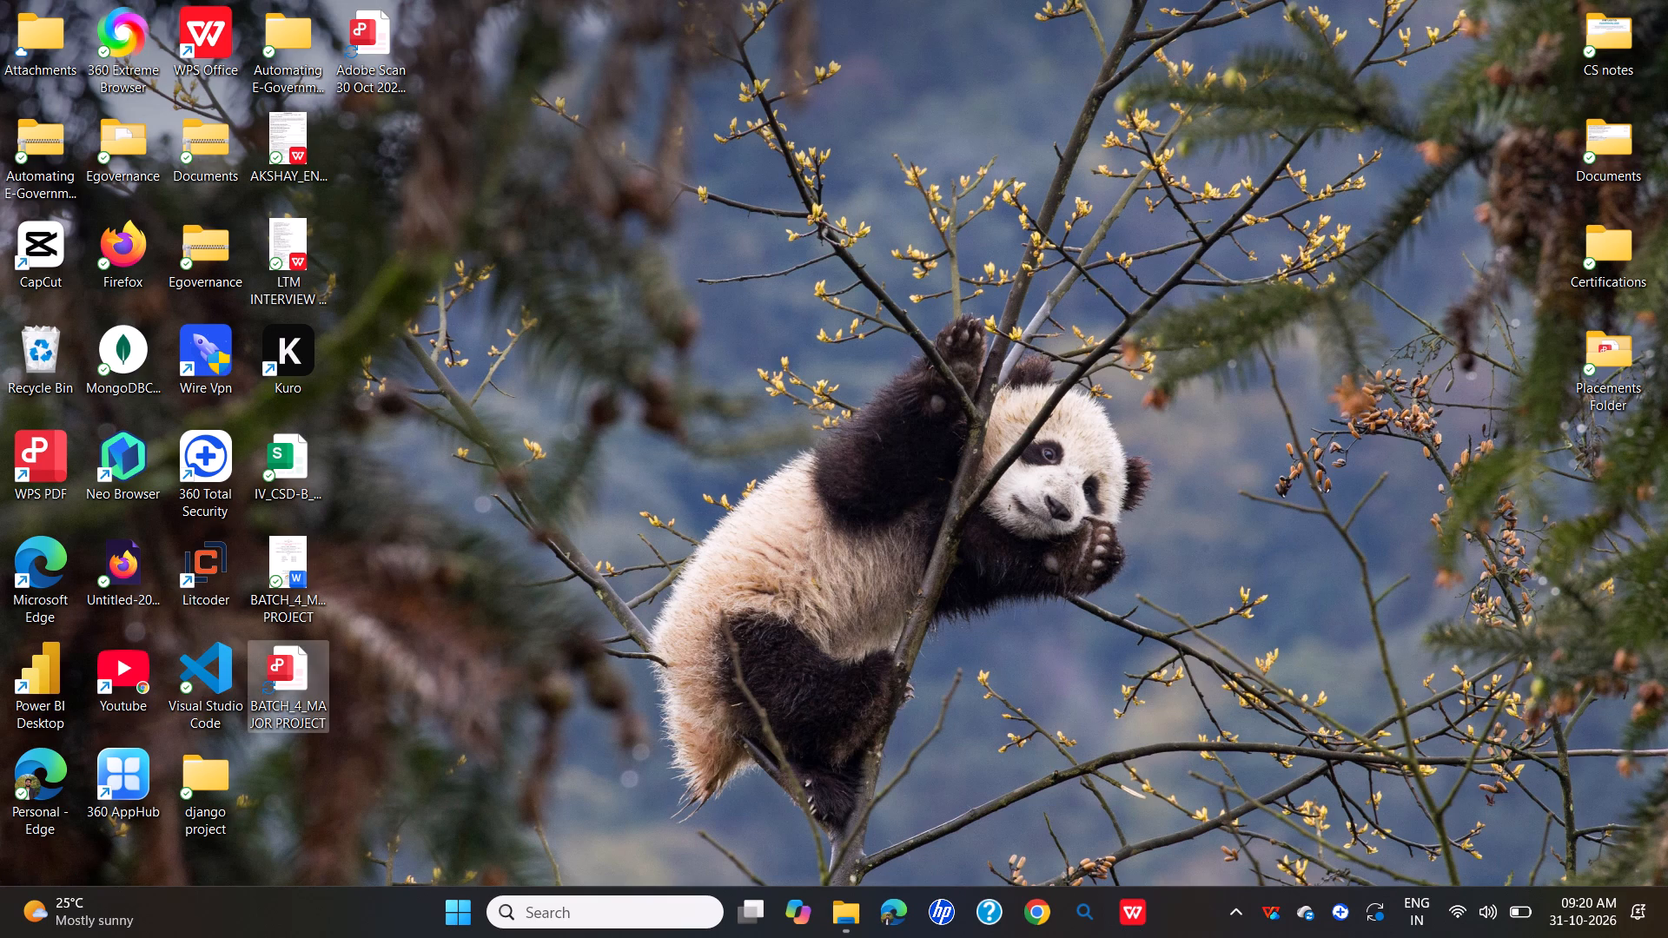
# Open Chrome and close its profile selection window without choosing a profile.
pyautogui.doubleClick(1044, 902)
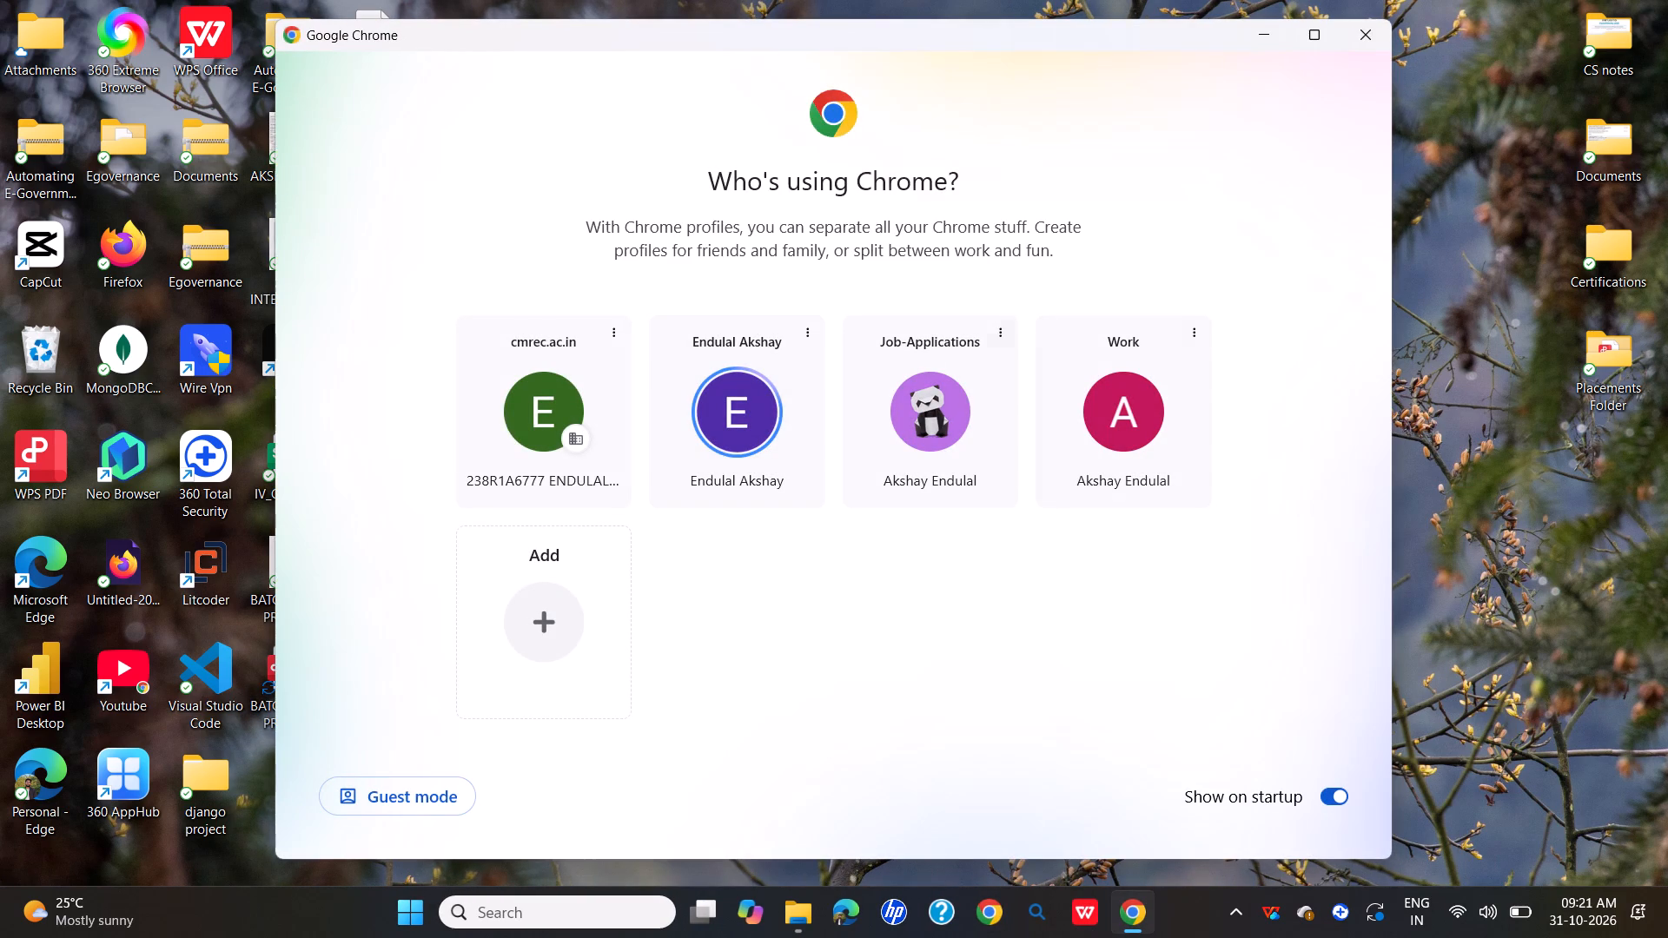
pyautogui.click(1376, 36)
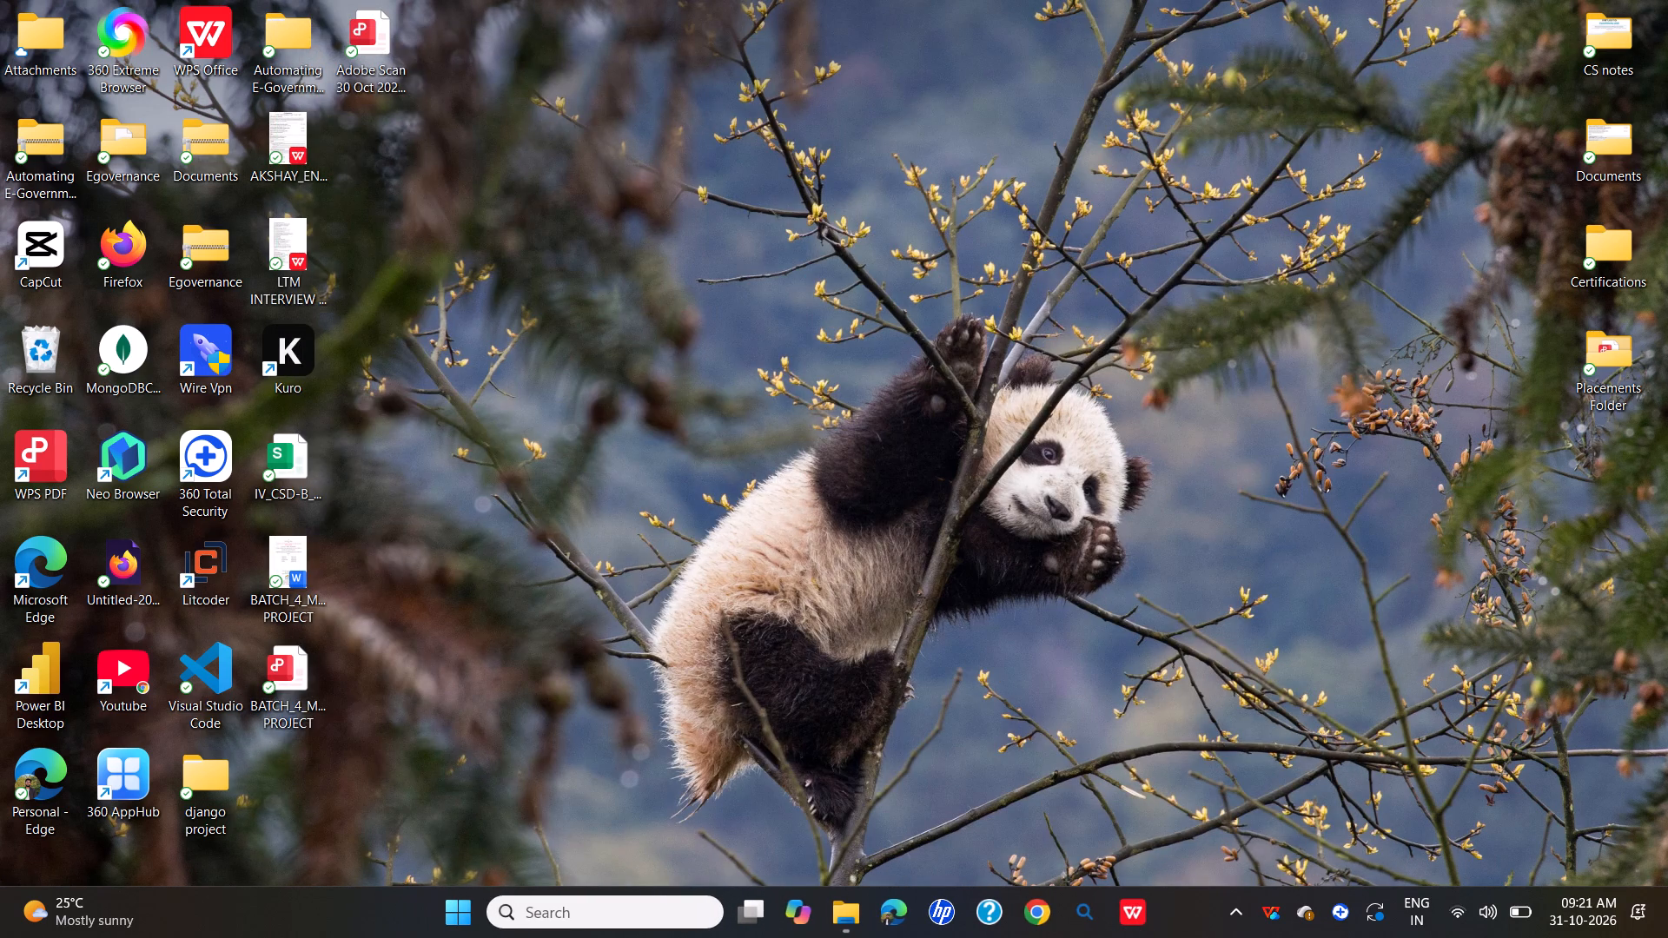
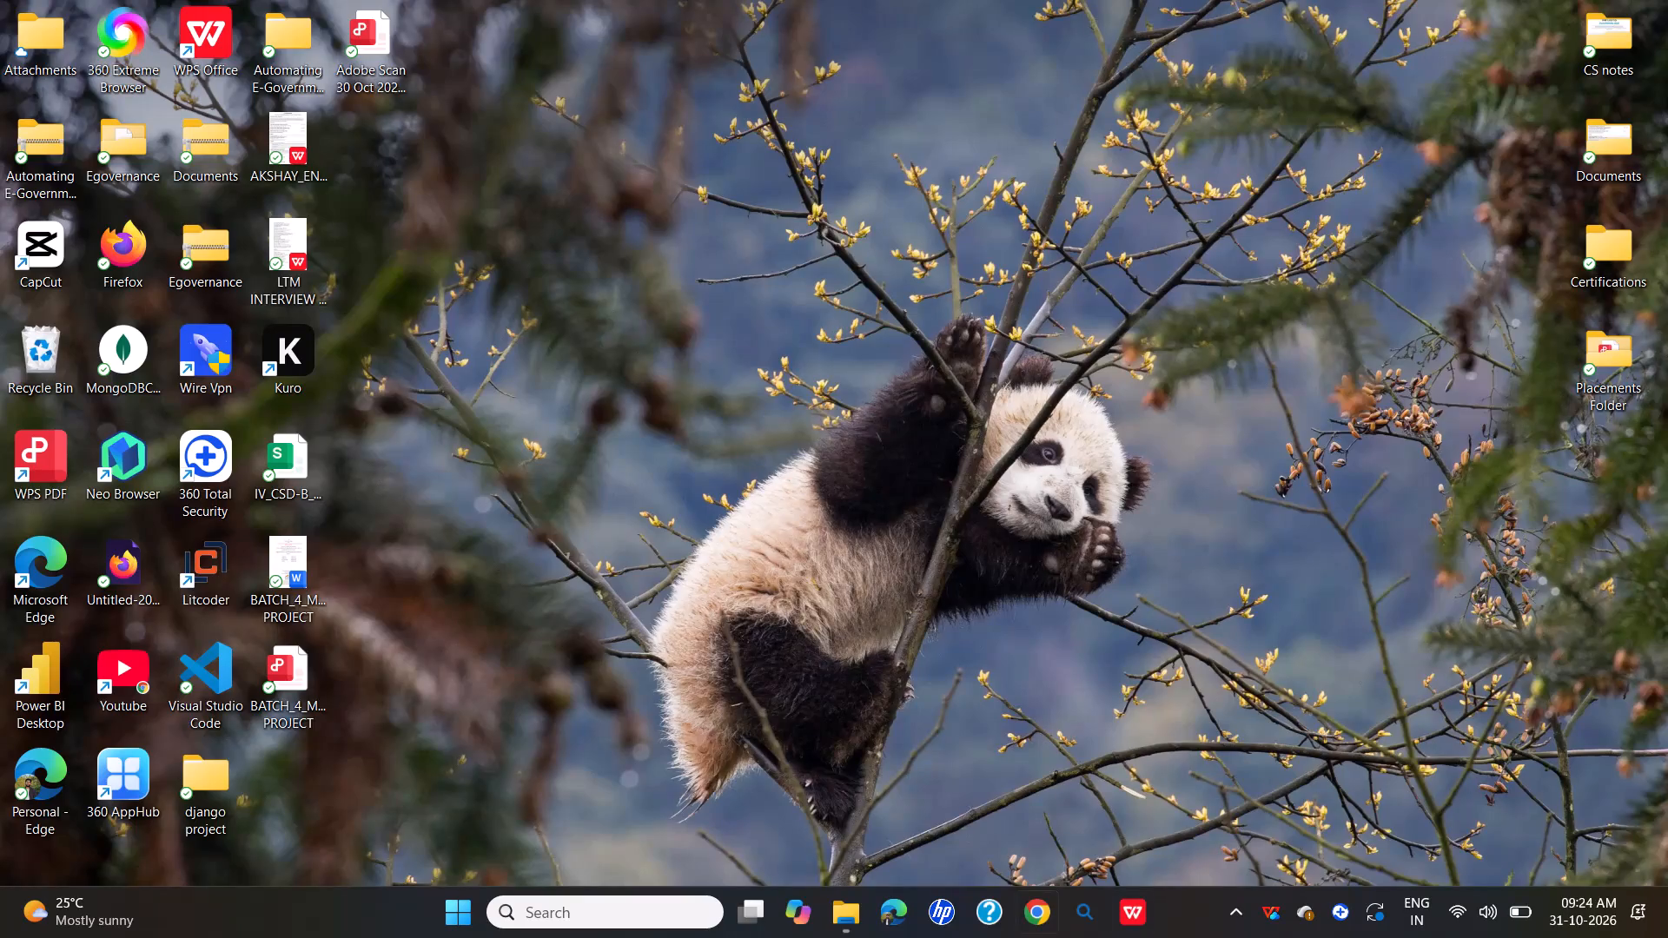
# Search Windows for the WhatsApp app with the term "what".
pyautogui.click(587, 922)
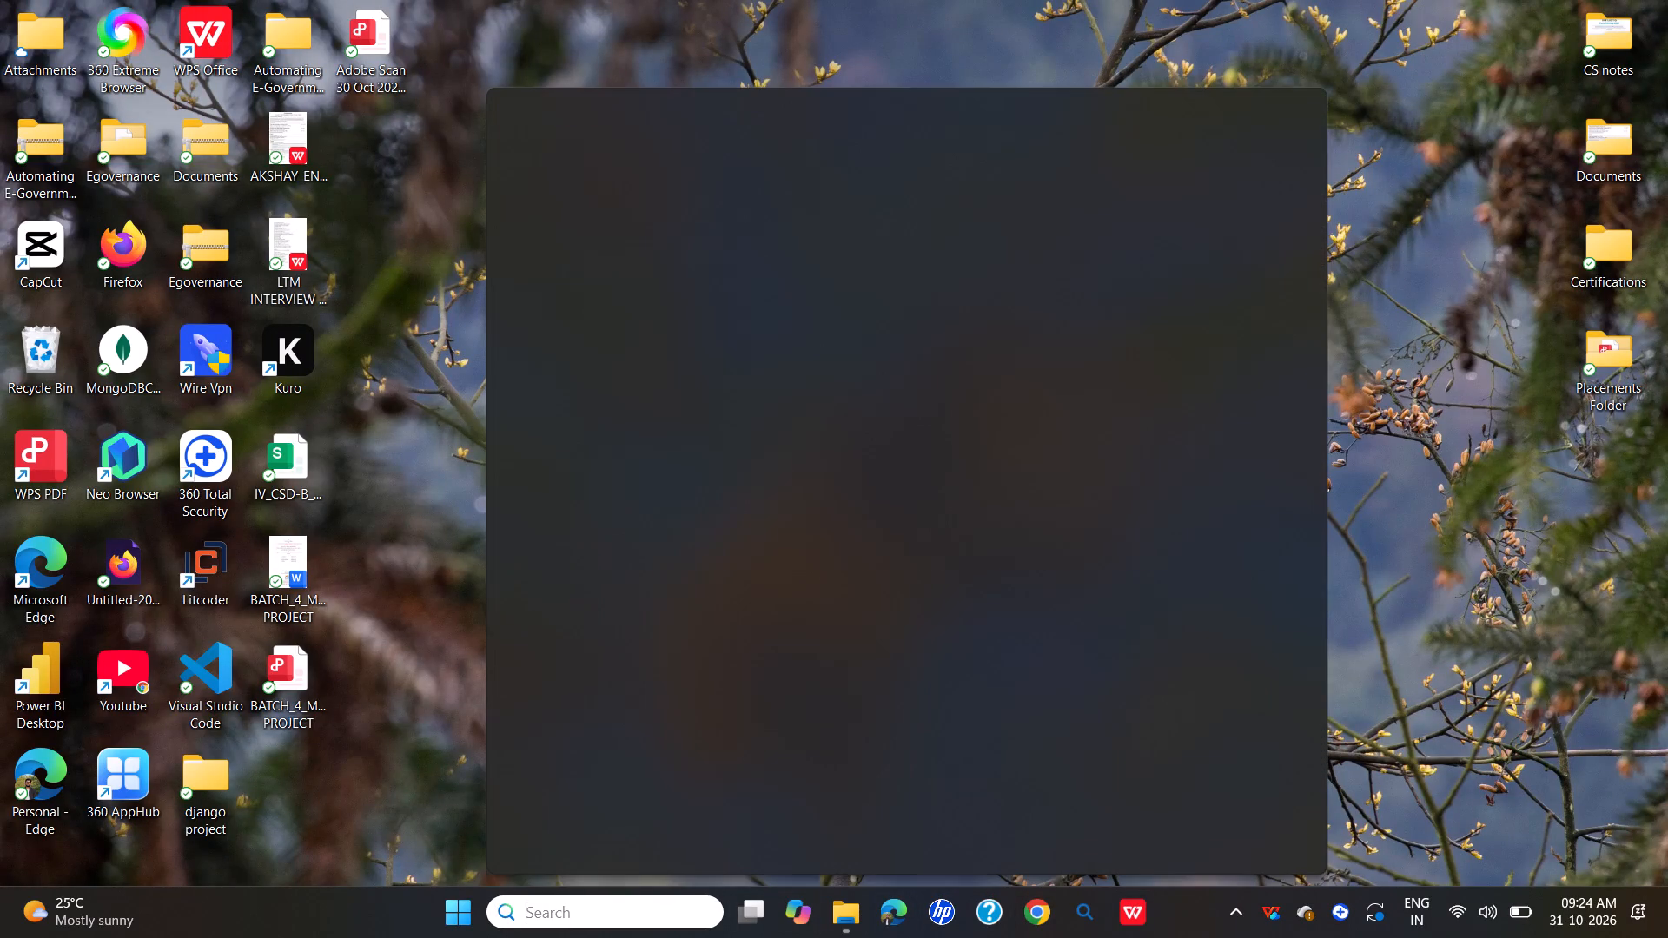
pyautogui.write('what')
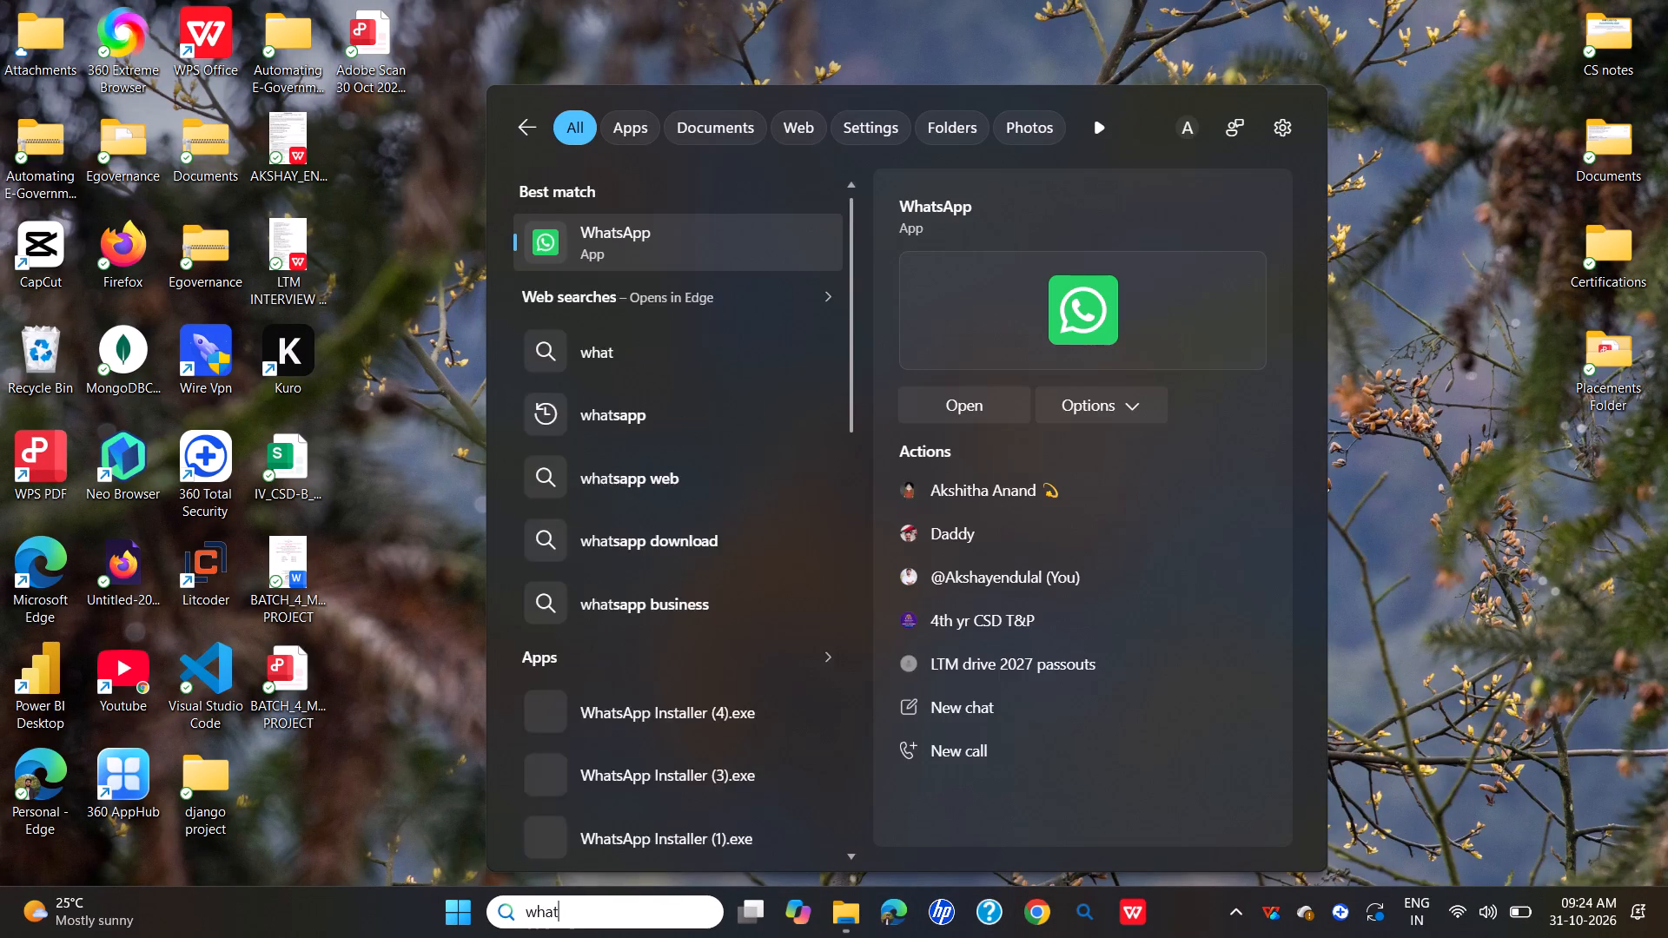
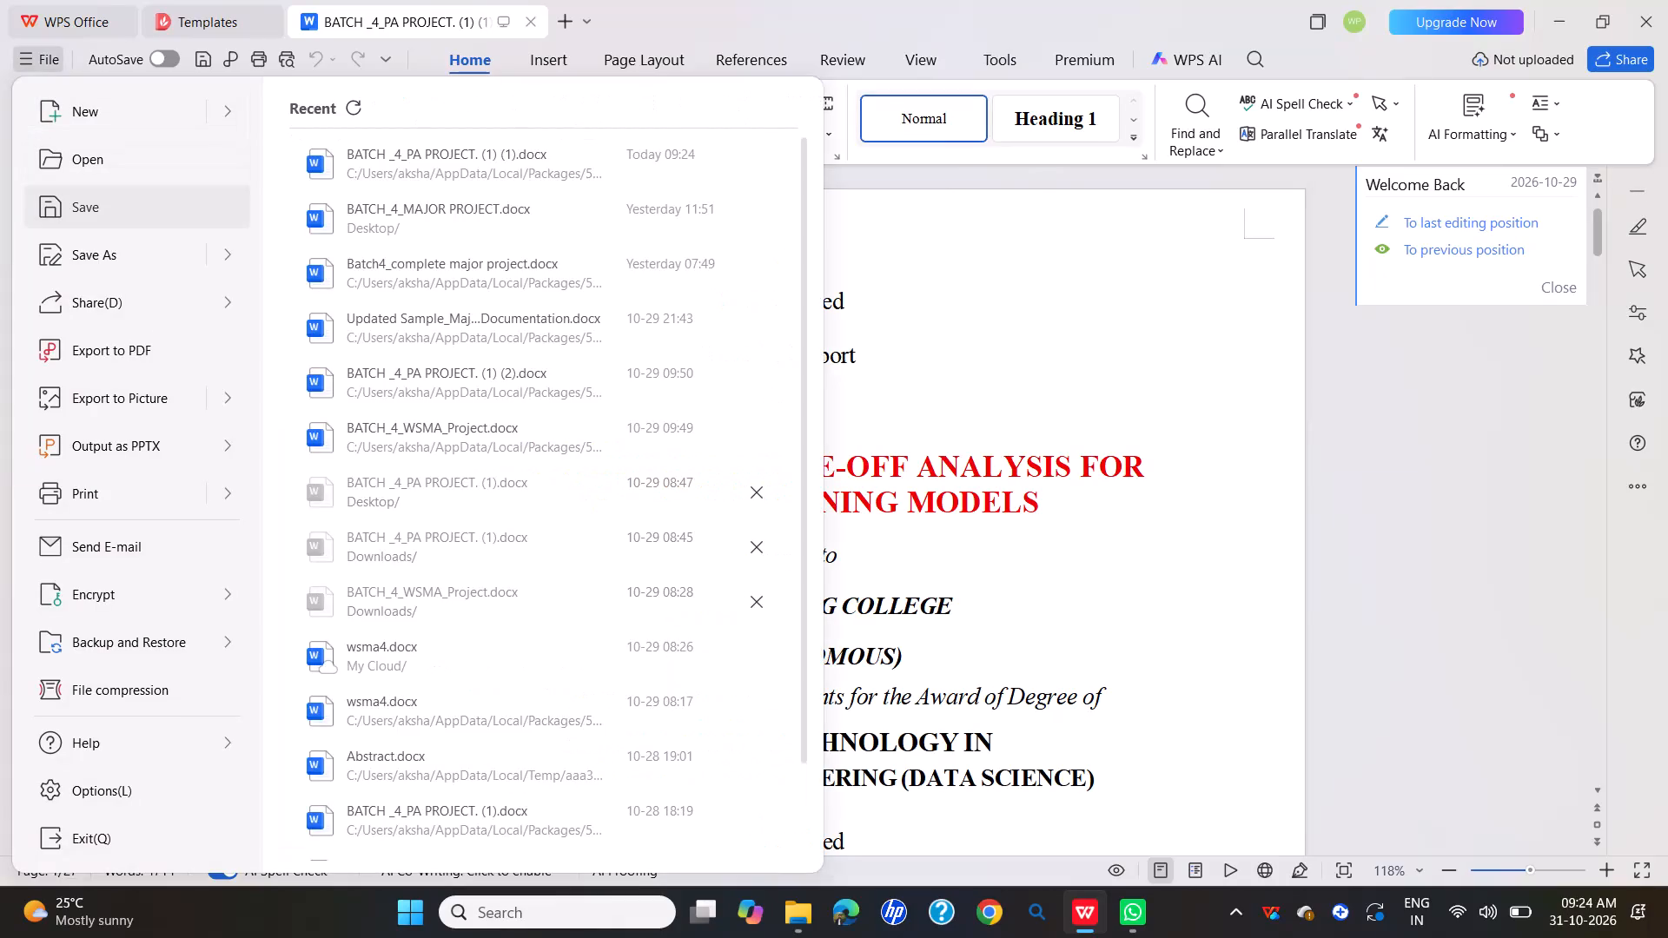
# Save a copy of the BATCH _4_PA PROJECT. (1) (1) document in the Downloads folder in PDF format.
pyautogui.click(88, 262)
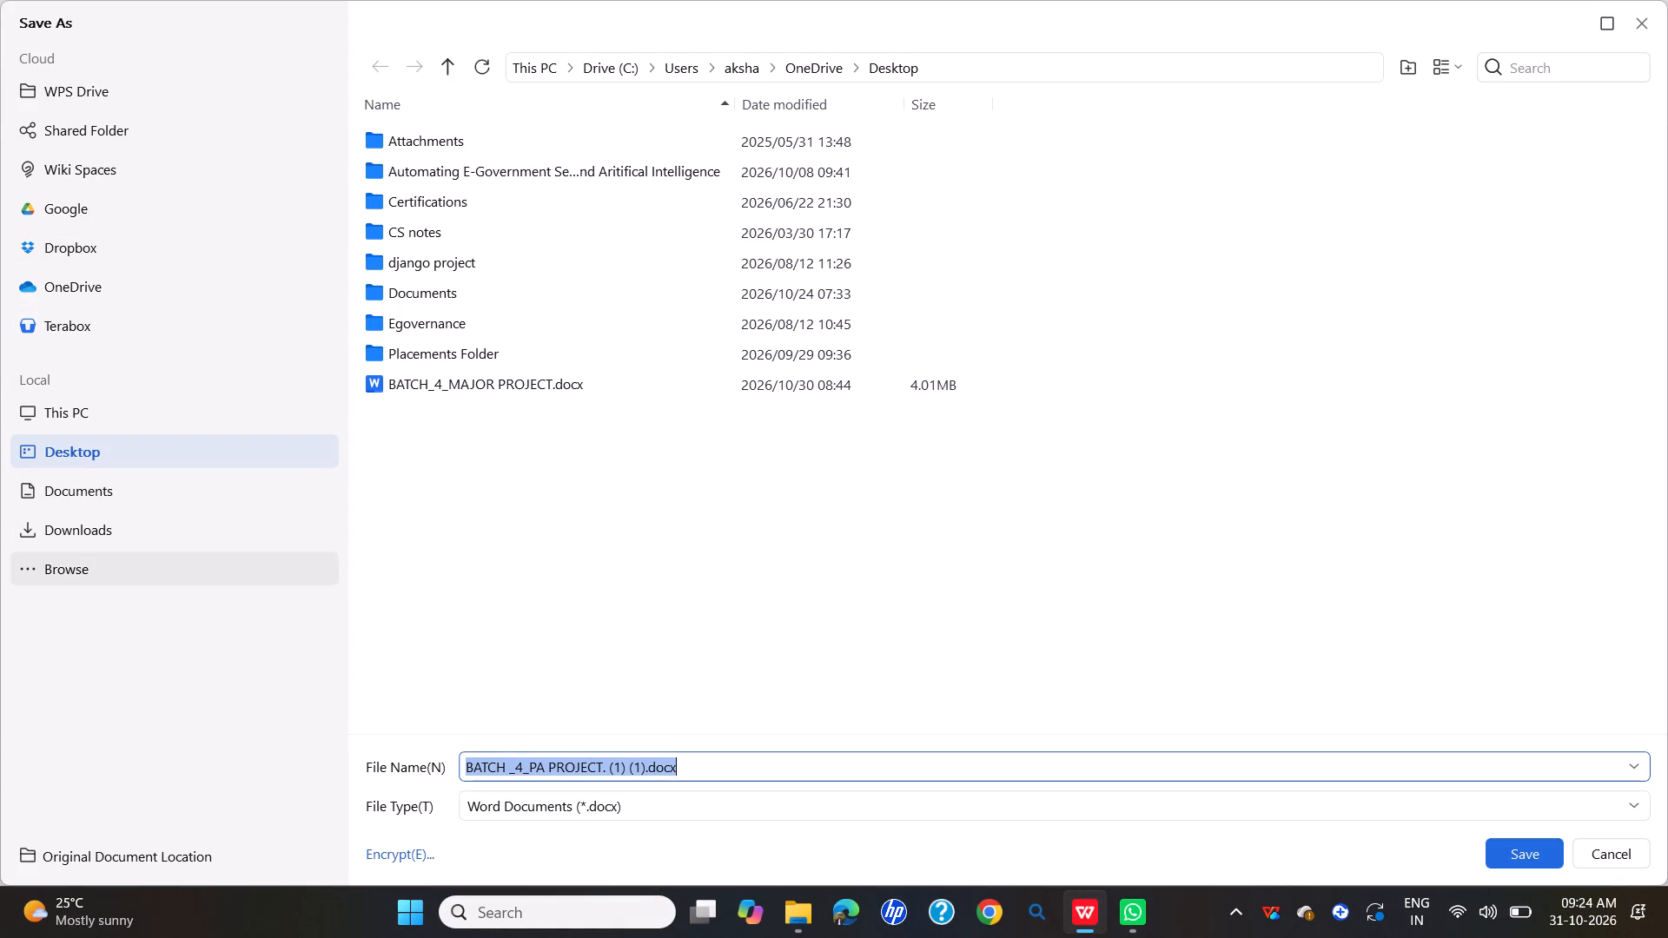
pyautogui.click(106, 520)
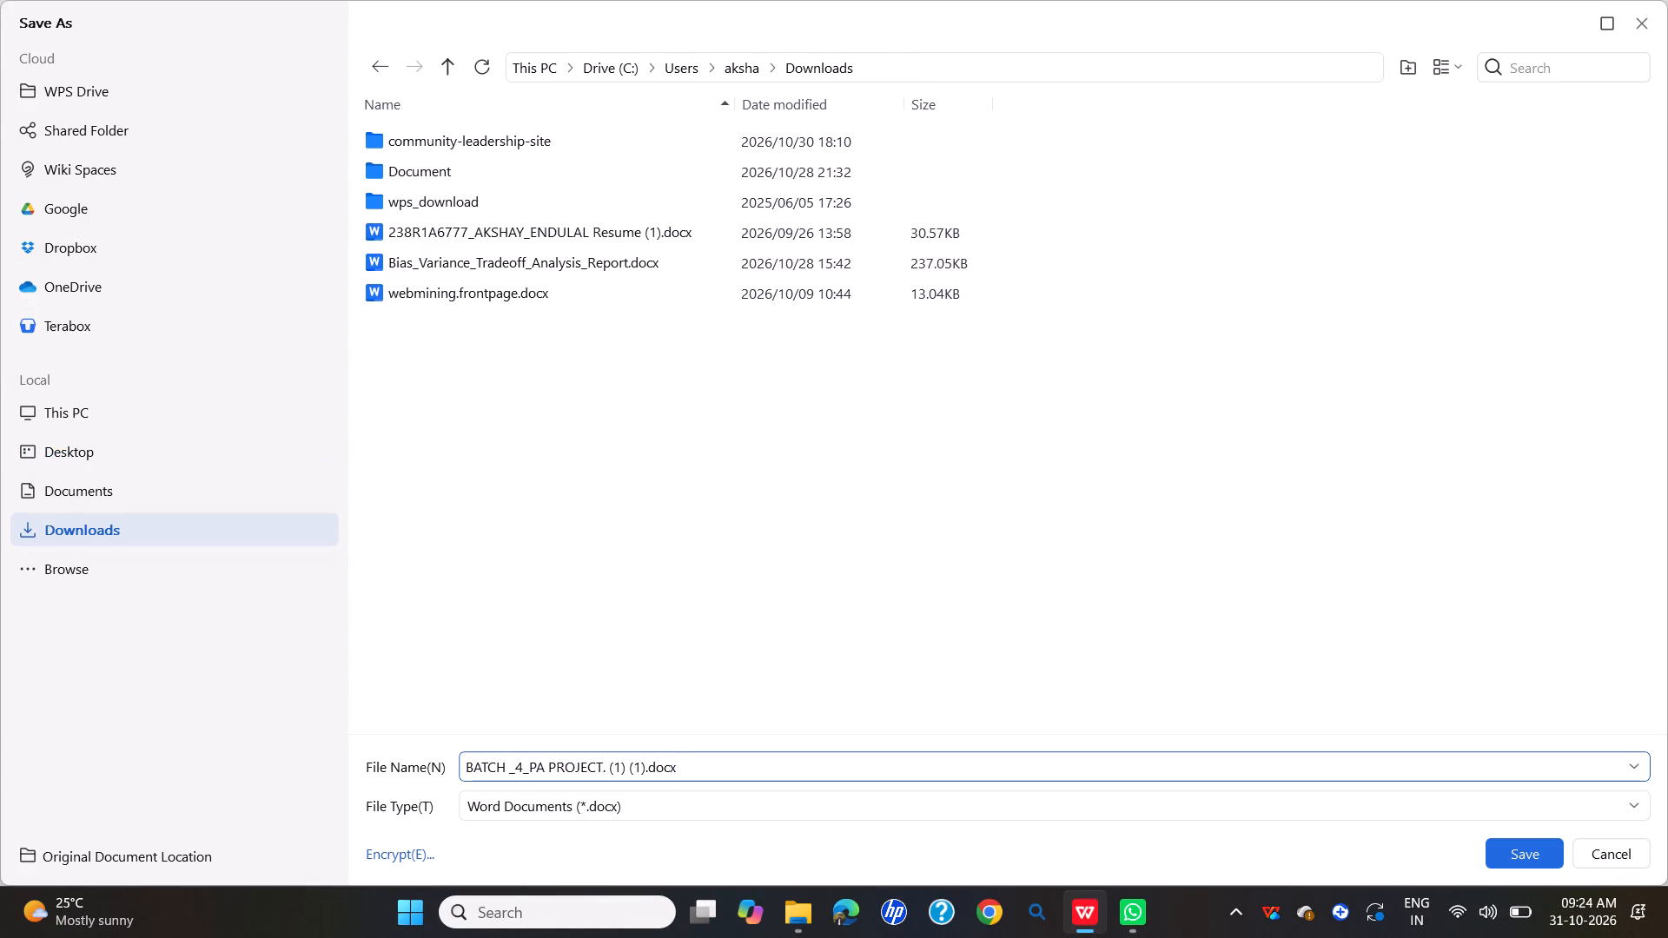
pyautogui.click(638, 809)
pyautogui.scroll(-3, 619, 775)
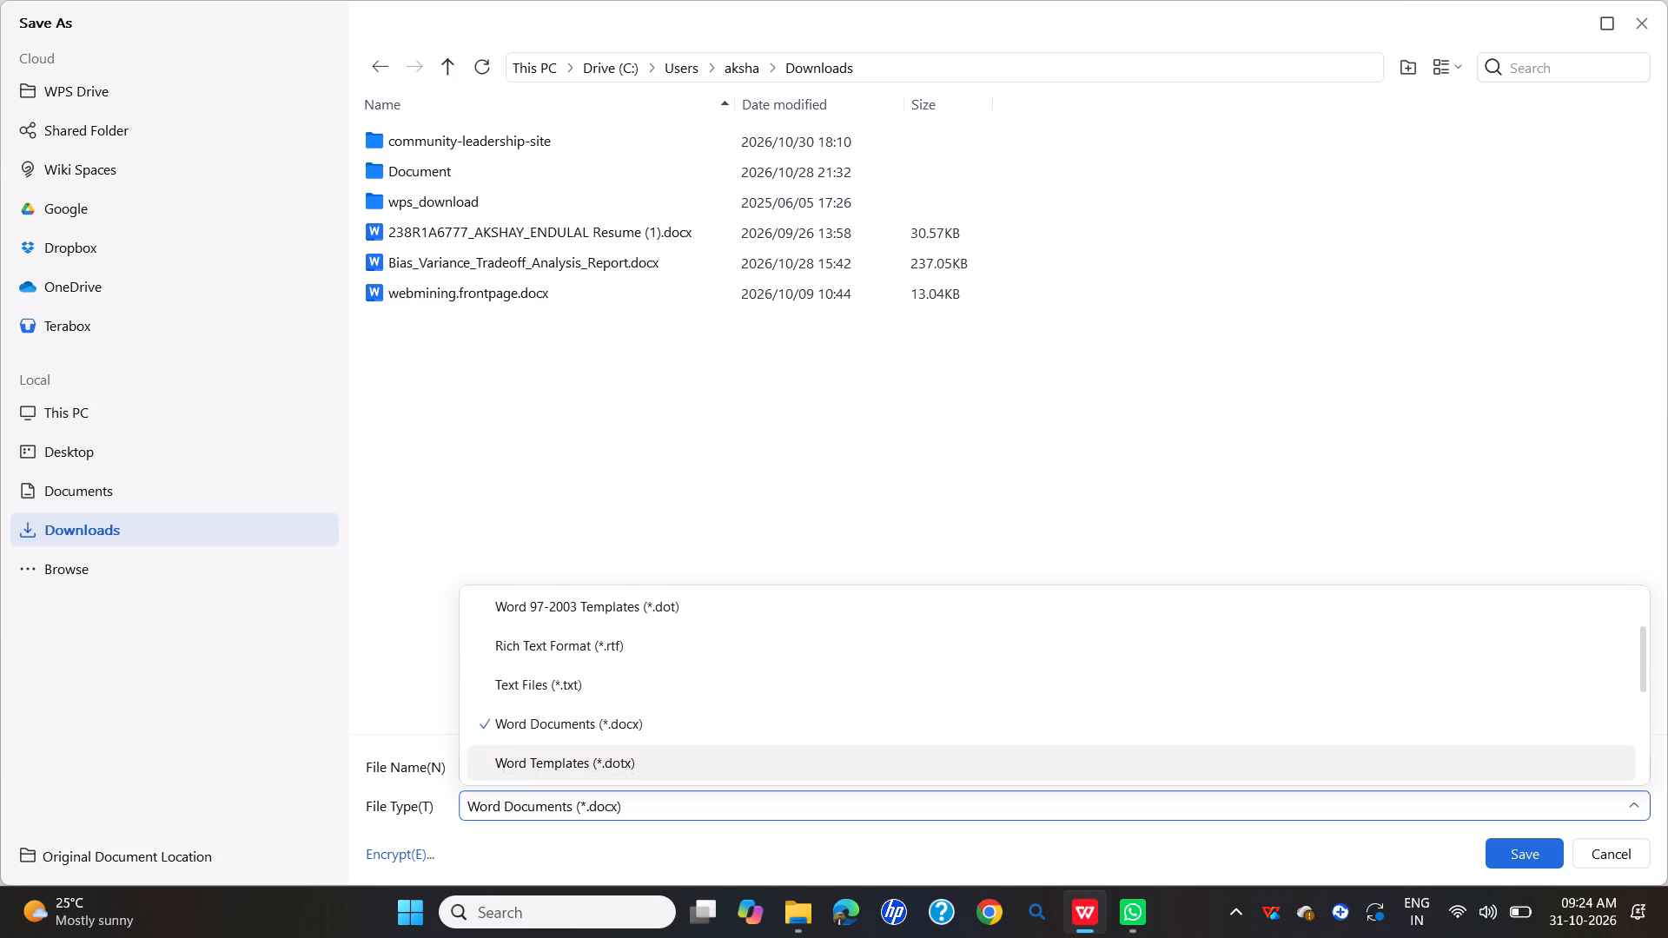
pyautogui.scroll(-6, 619, 775)
pyautogui.click(588, 765)
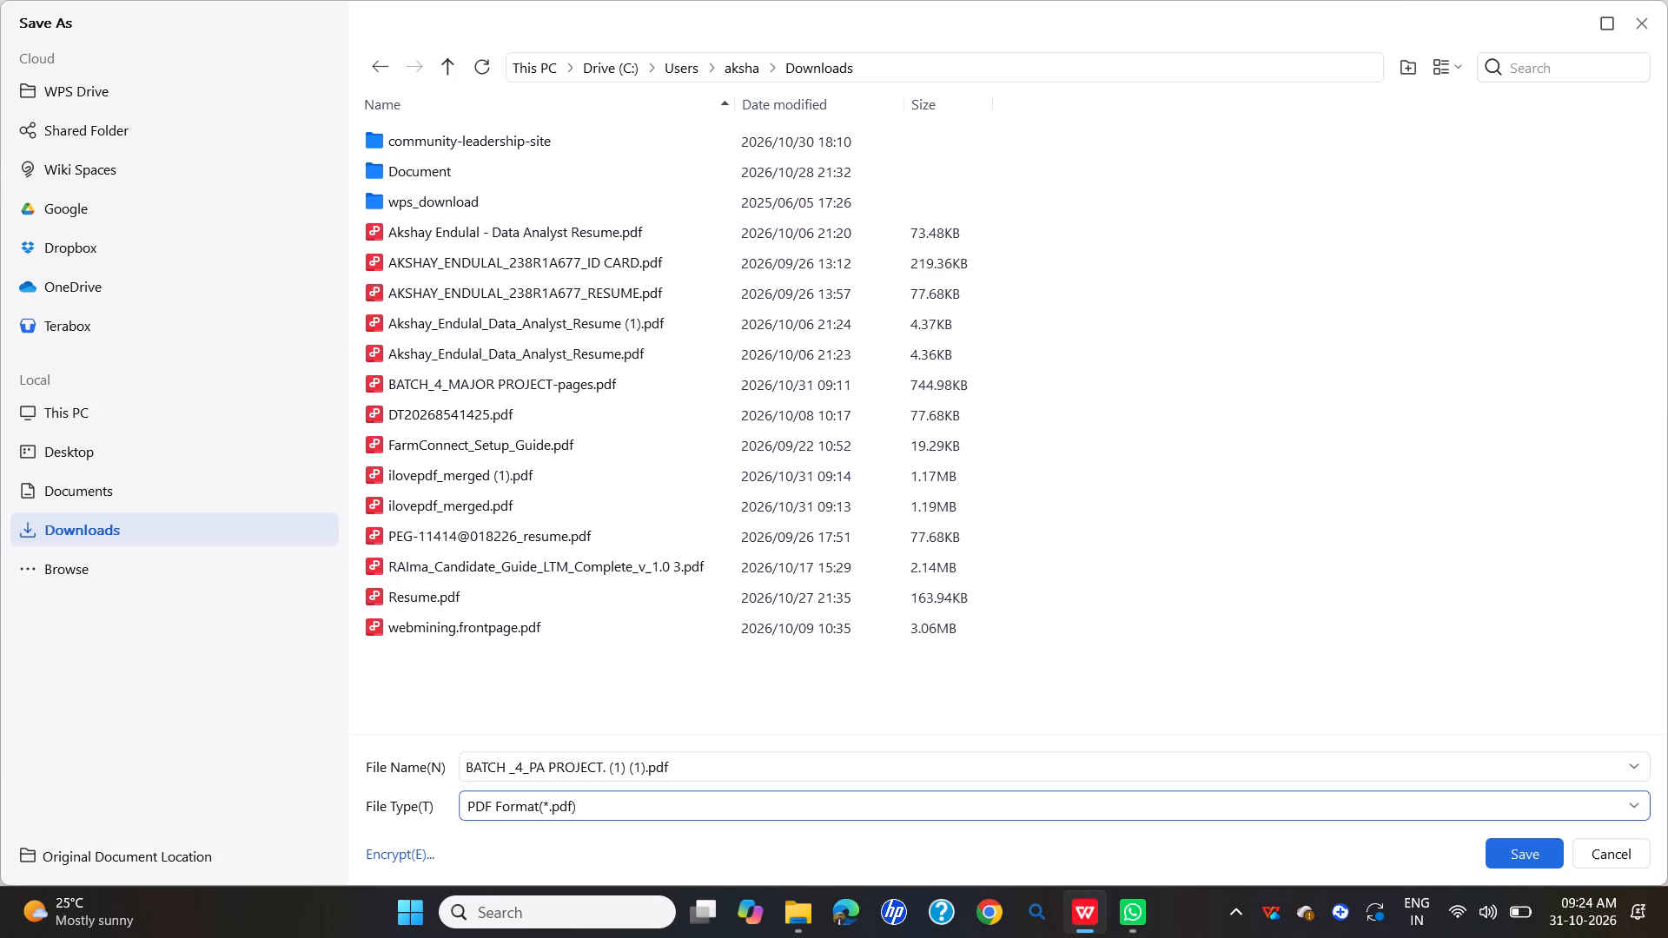
pyautogui.click(1521, 852)
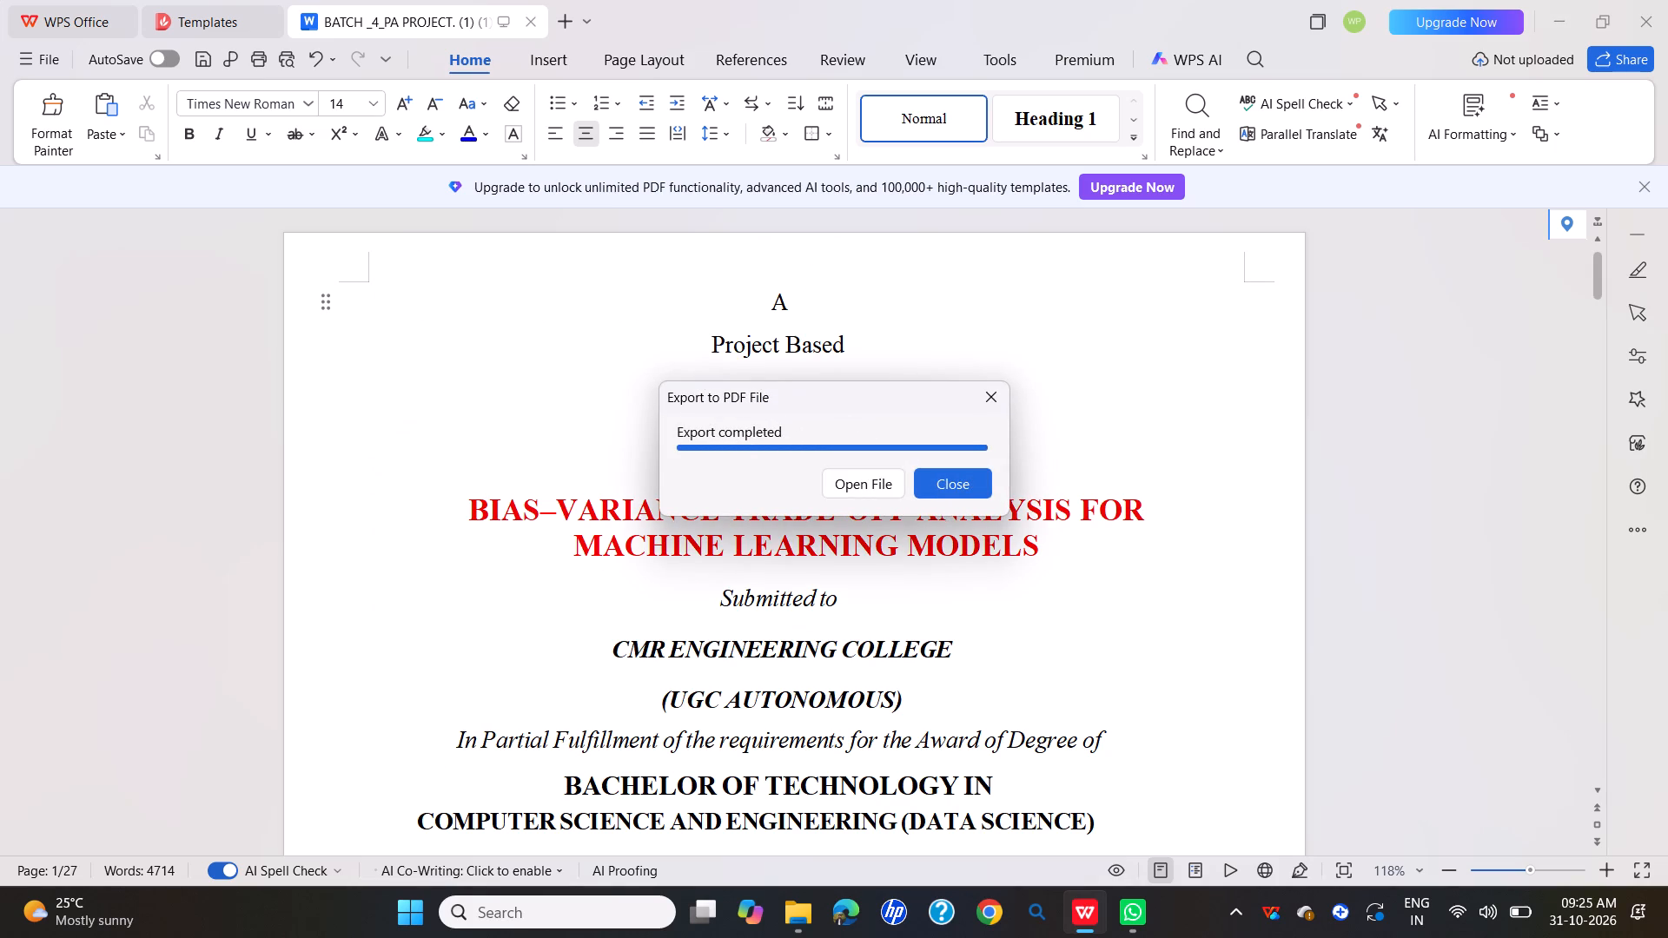
# Open the exported BATCH _4_PA PROJECT PDF, check its cover and certificate pages, and close WPS Office.
pyautogui.click(852, 486)
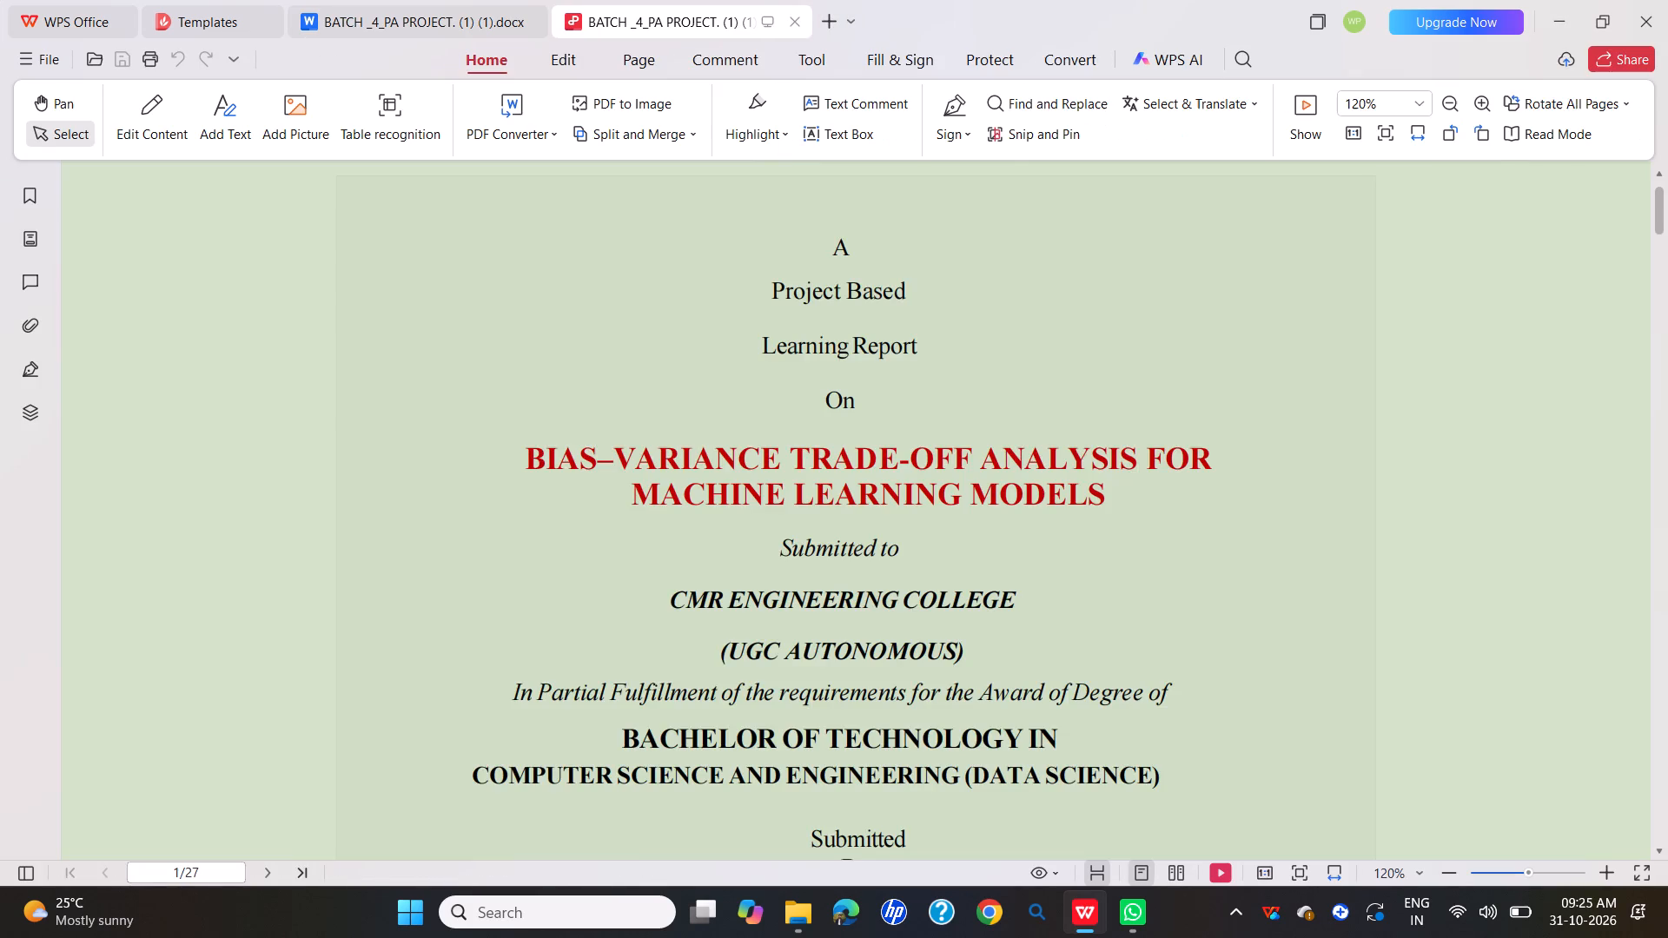
pyautogui.scroll(-17, 850, 486)
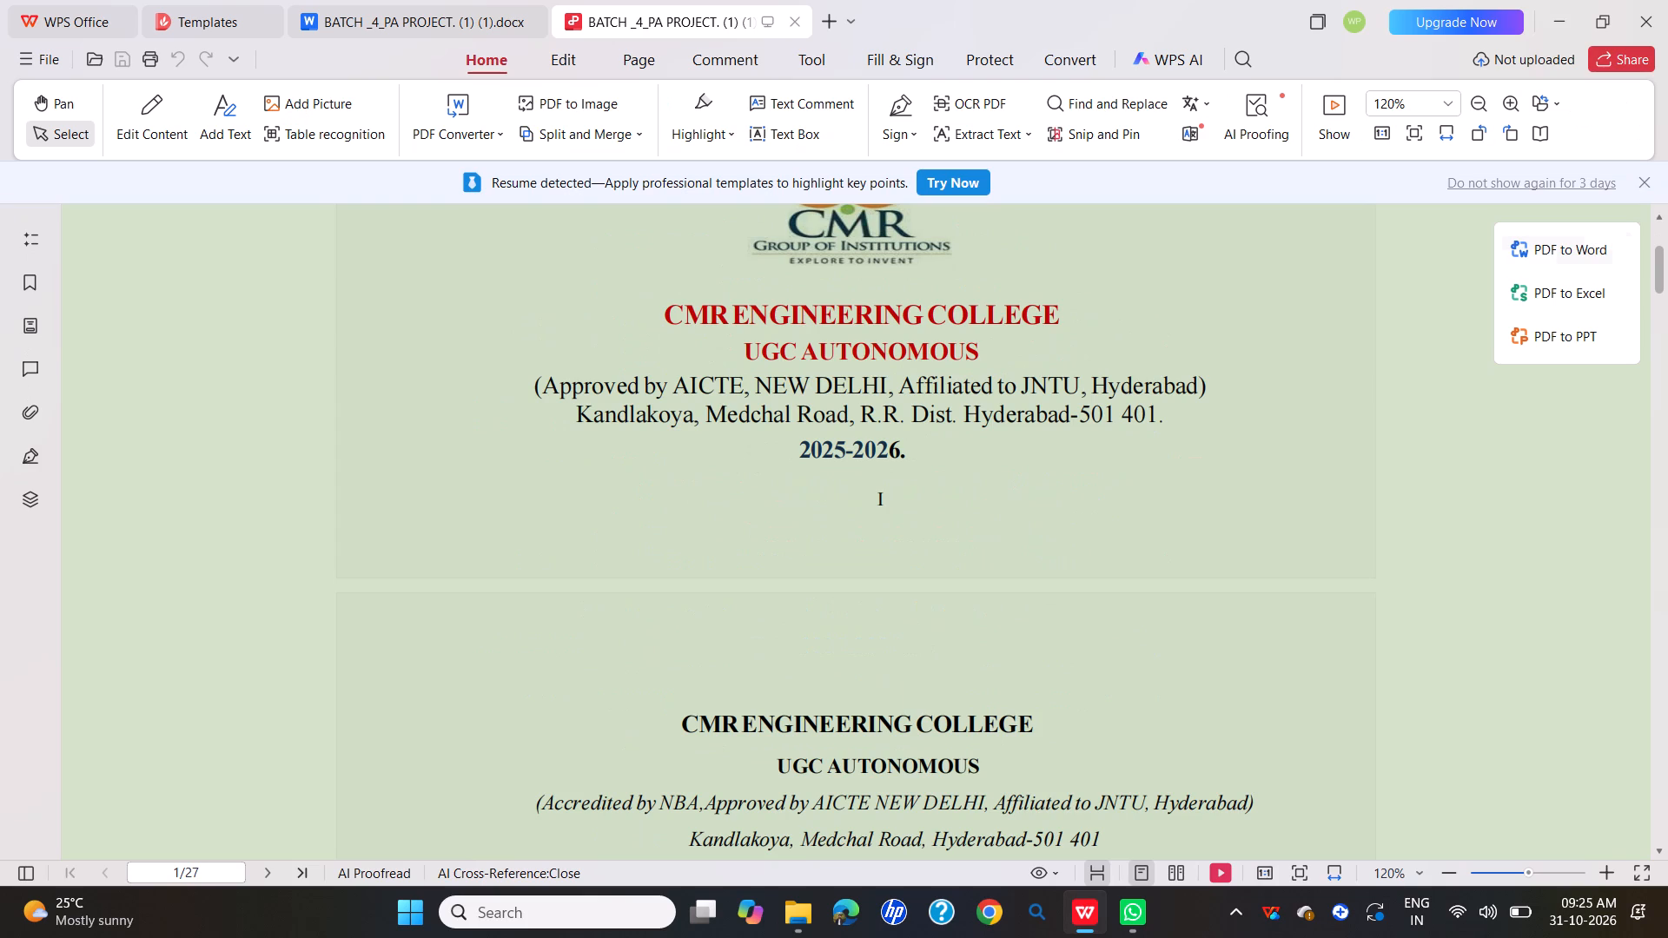
pyautogui.click(1645, 185)
pyautogui.scroll(-14, 955, 475)
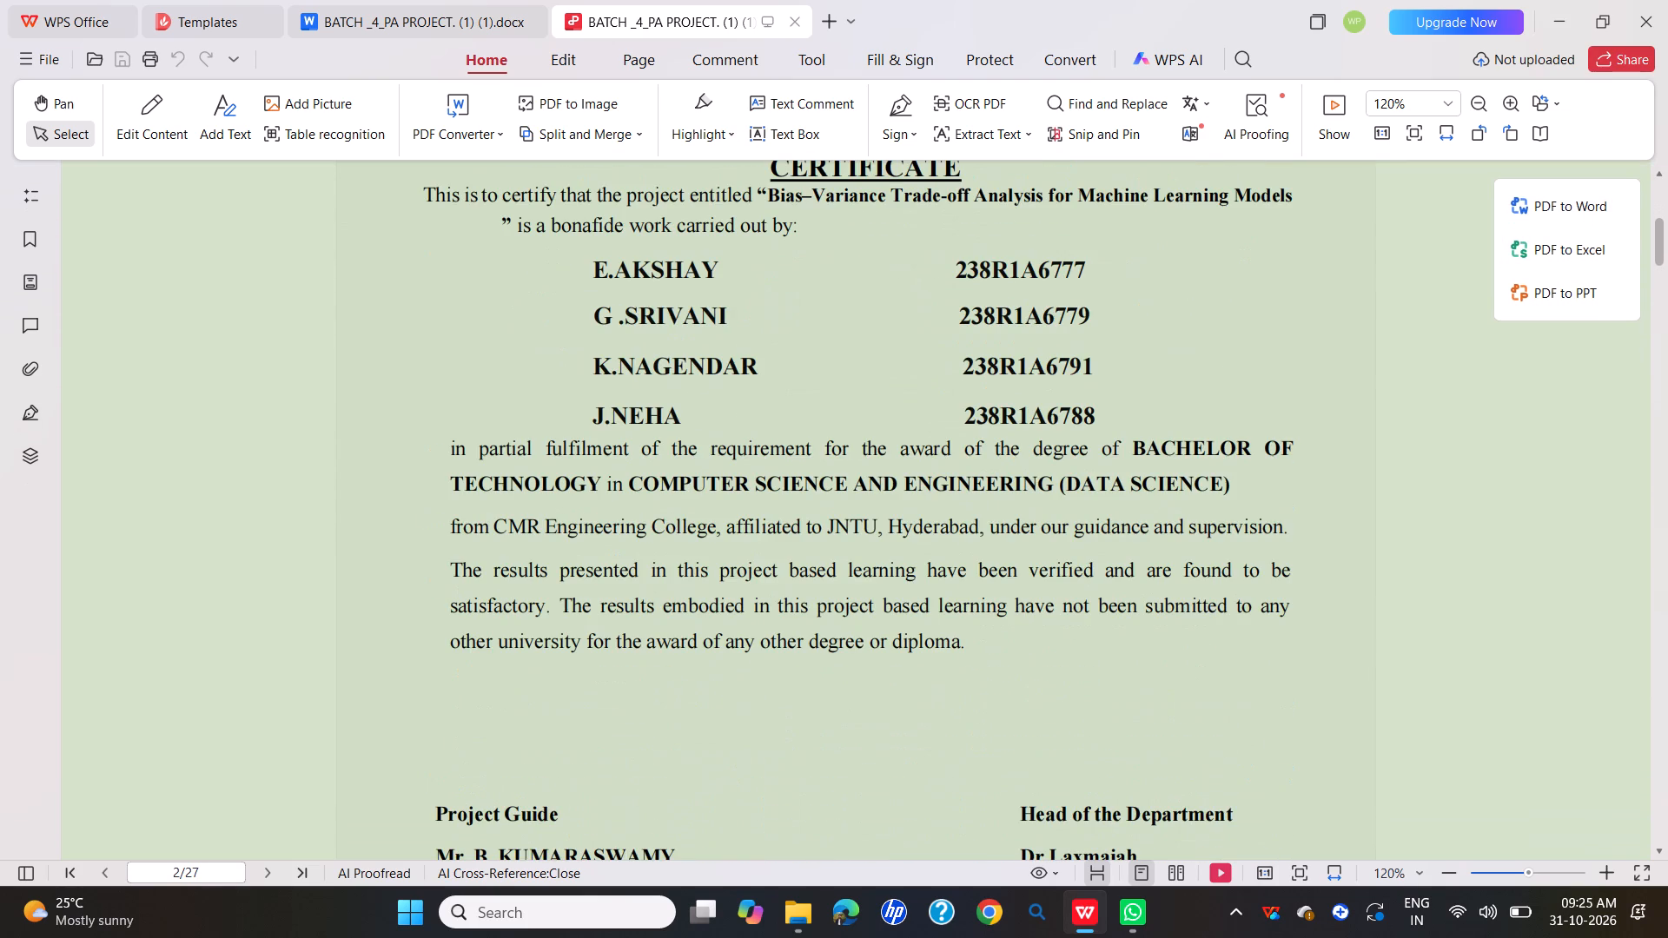
pyautogui.scroll(20, 953, 477)
pyautogui.scroll(4, 953, 477)
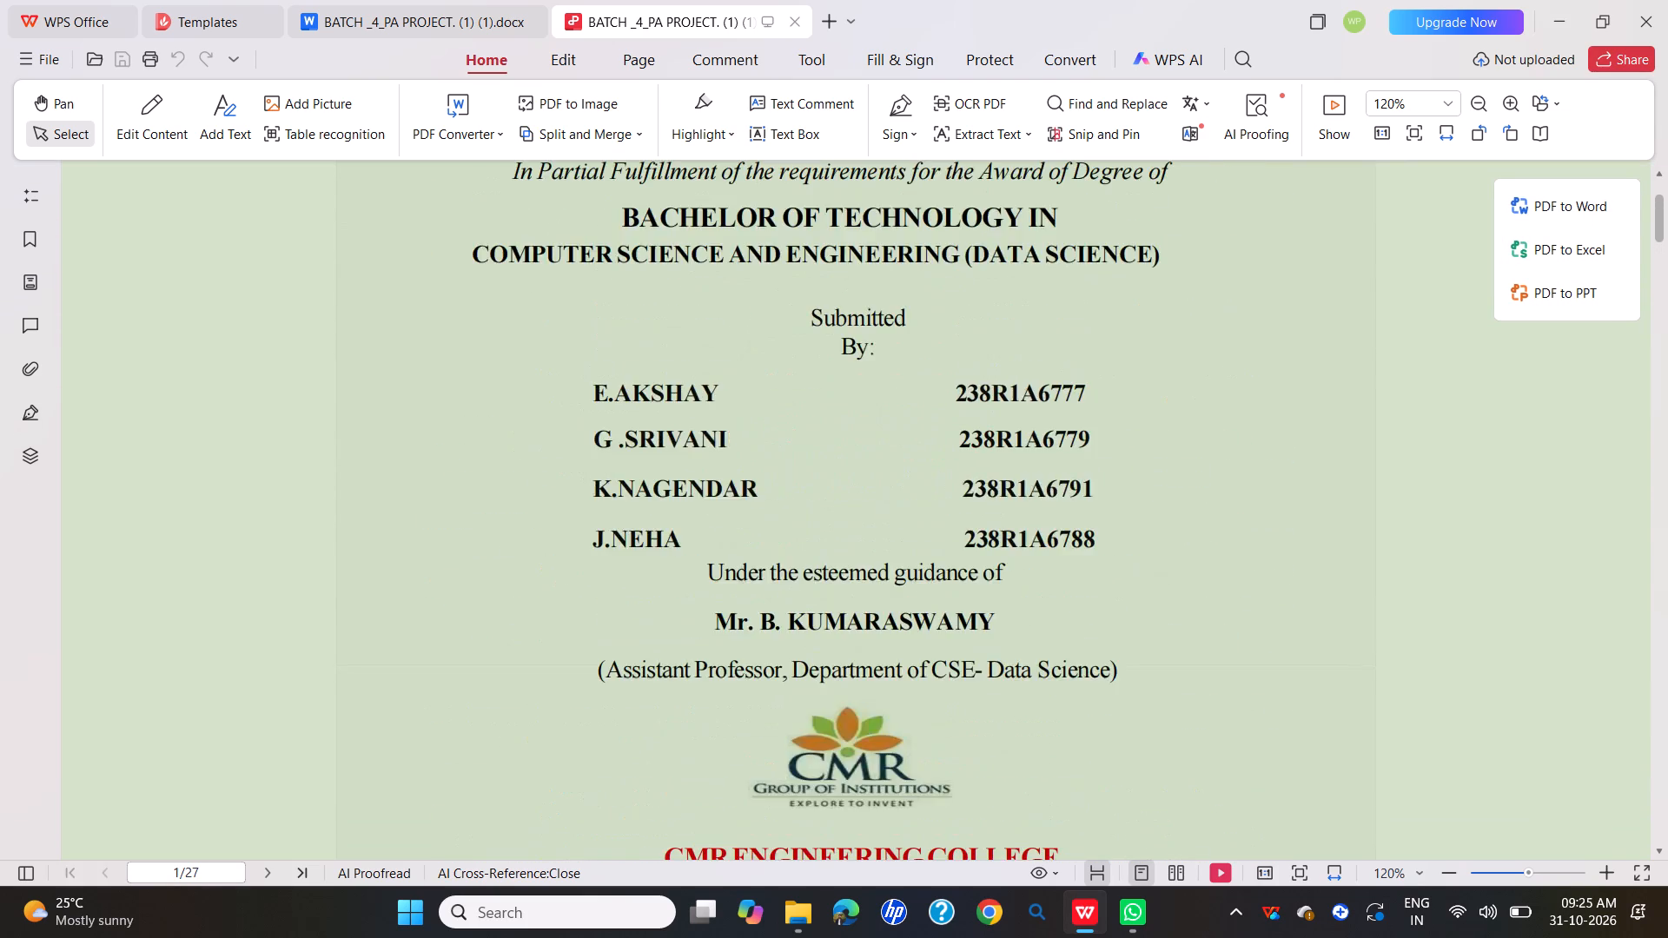
pyautogui.scroll(5, 953, 477)
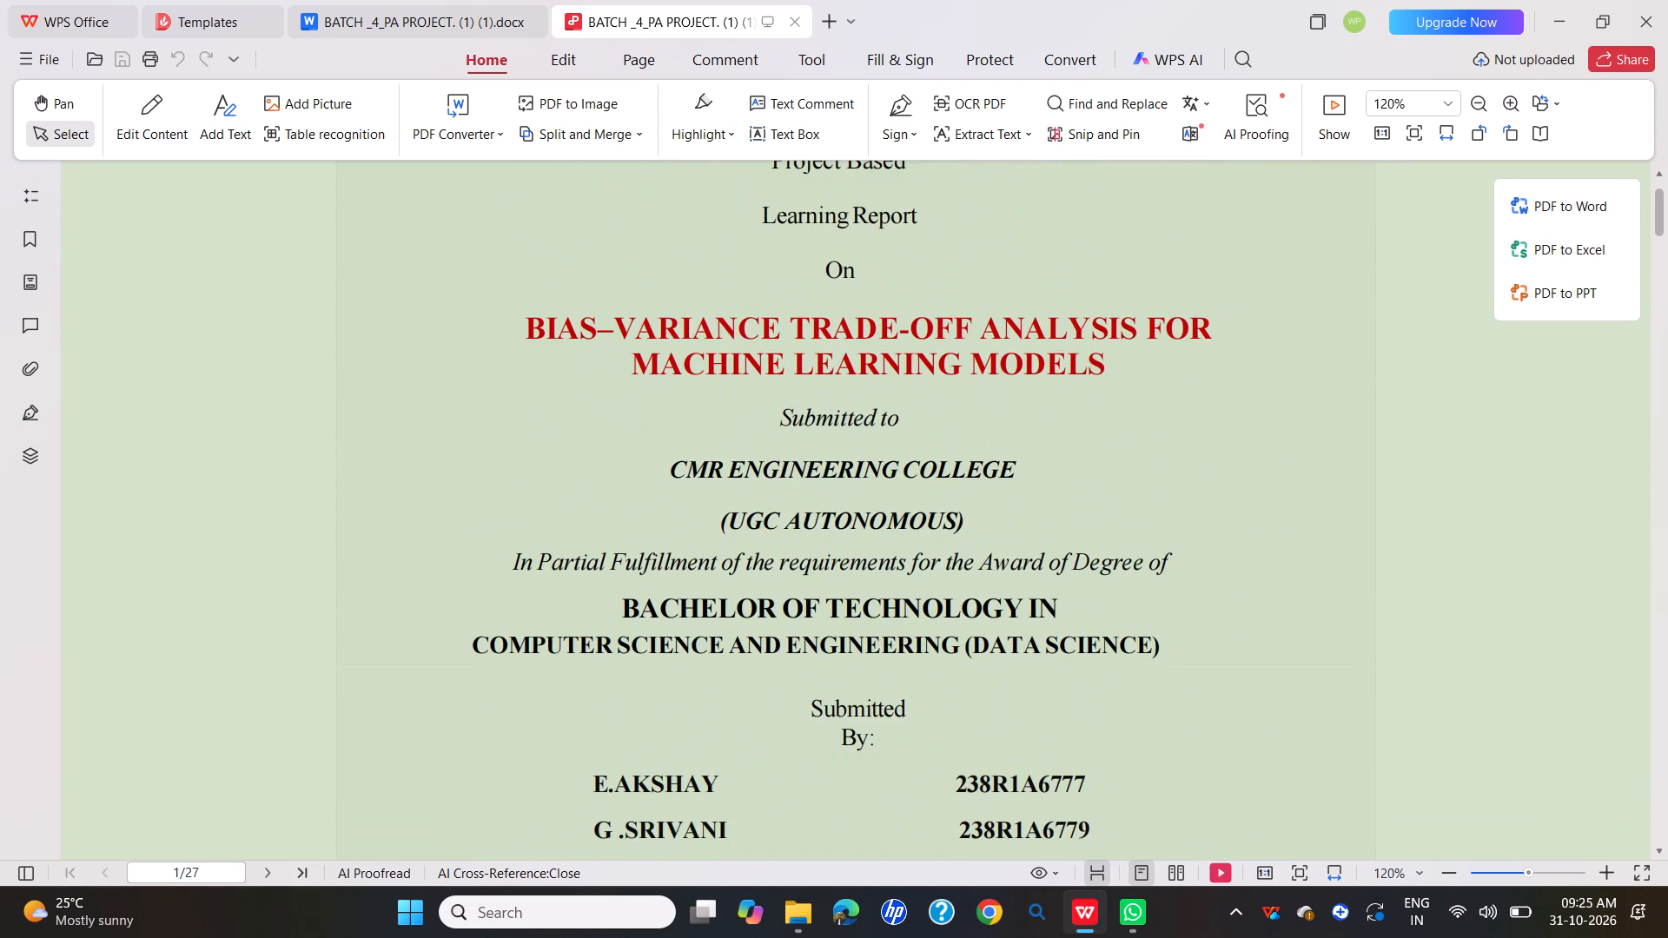
pyautogui.scroll(3, 1219, 309)
pyautogui.click(1667, 0)
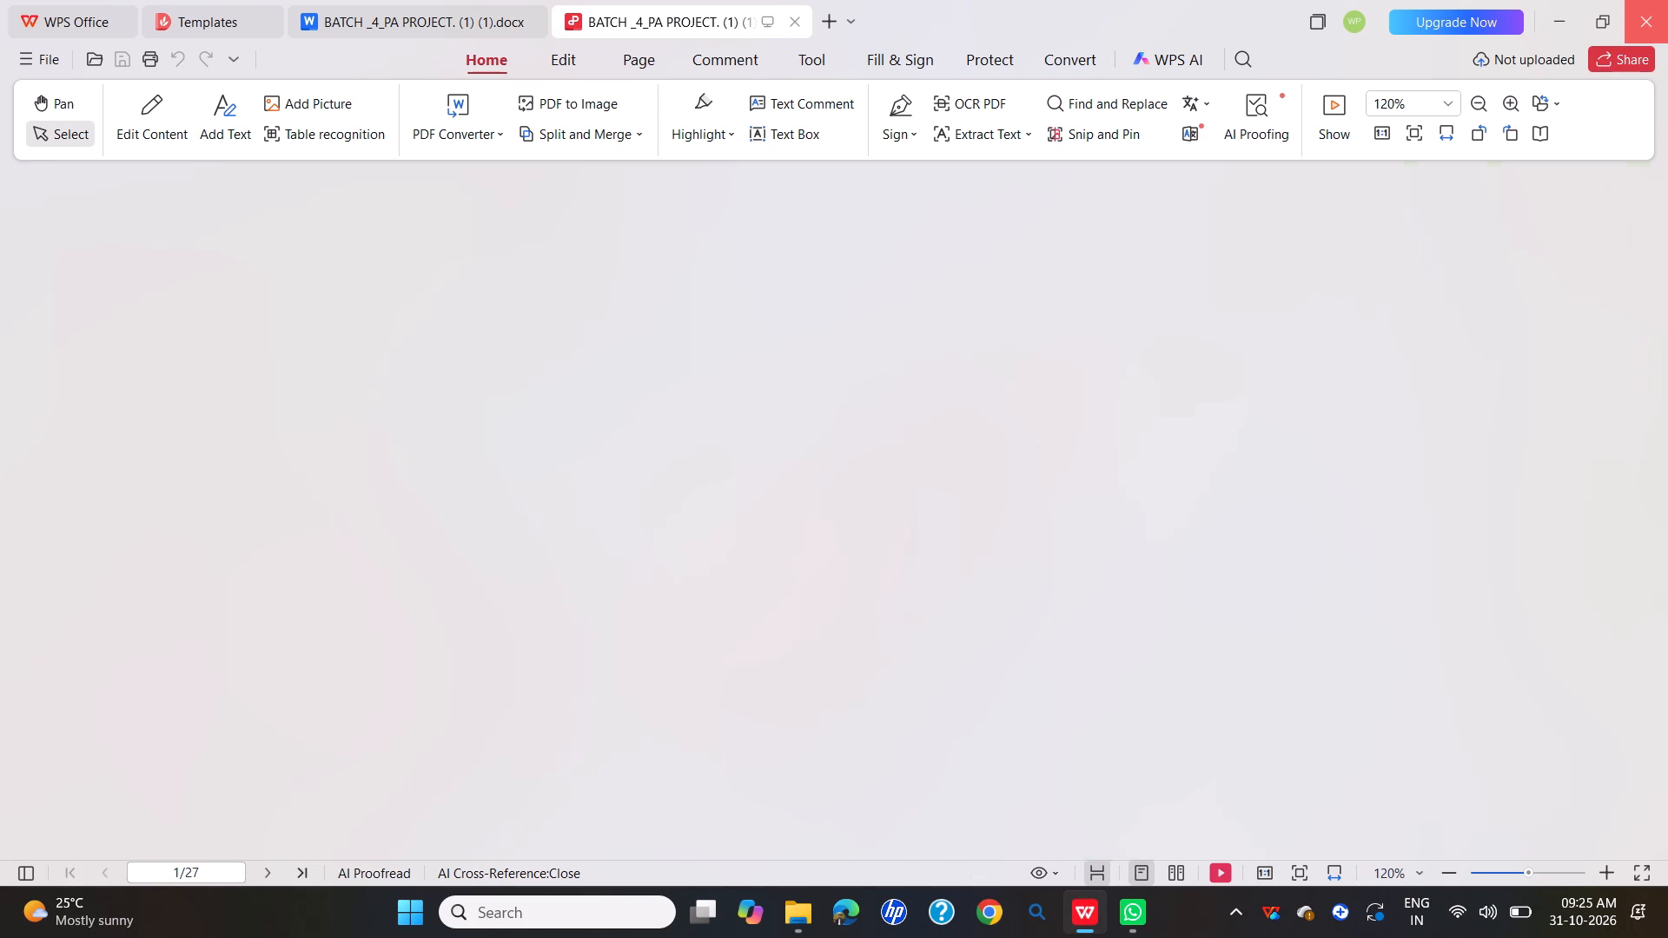
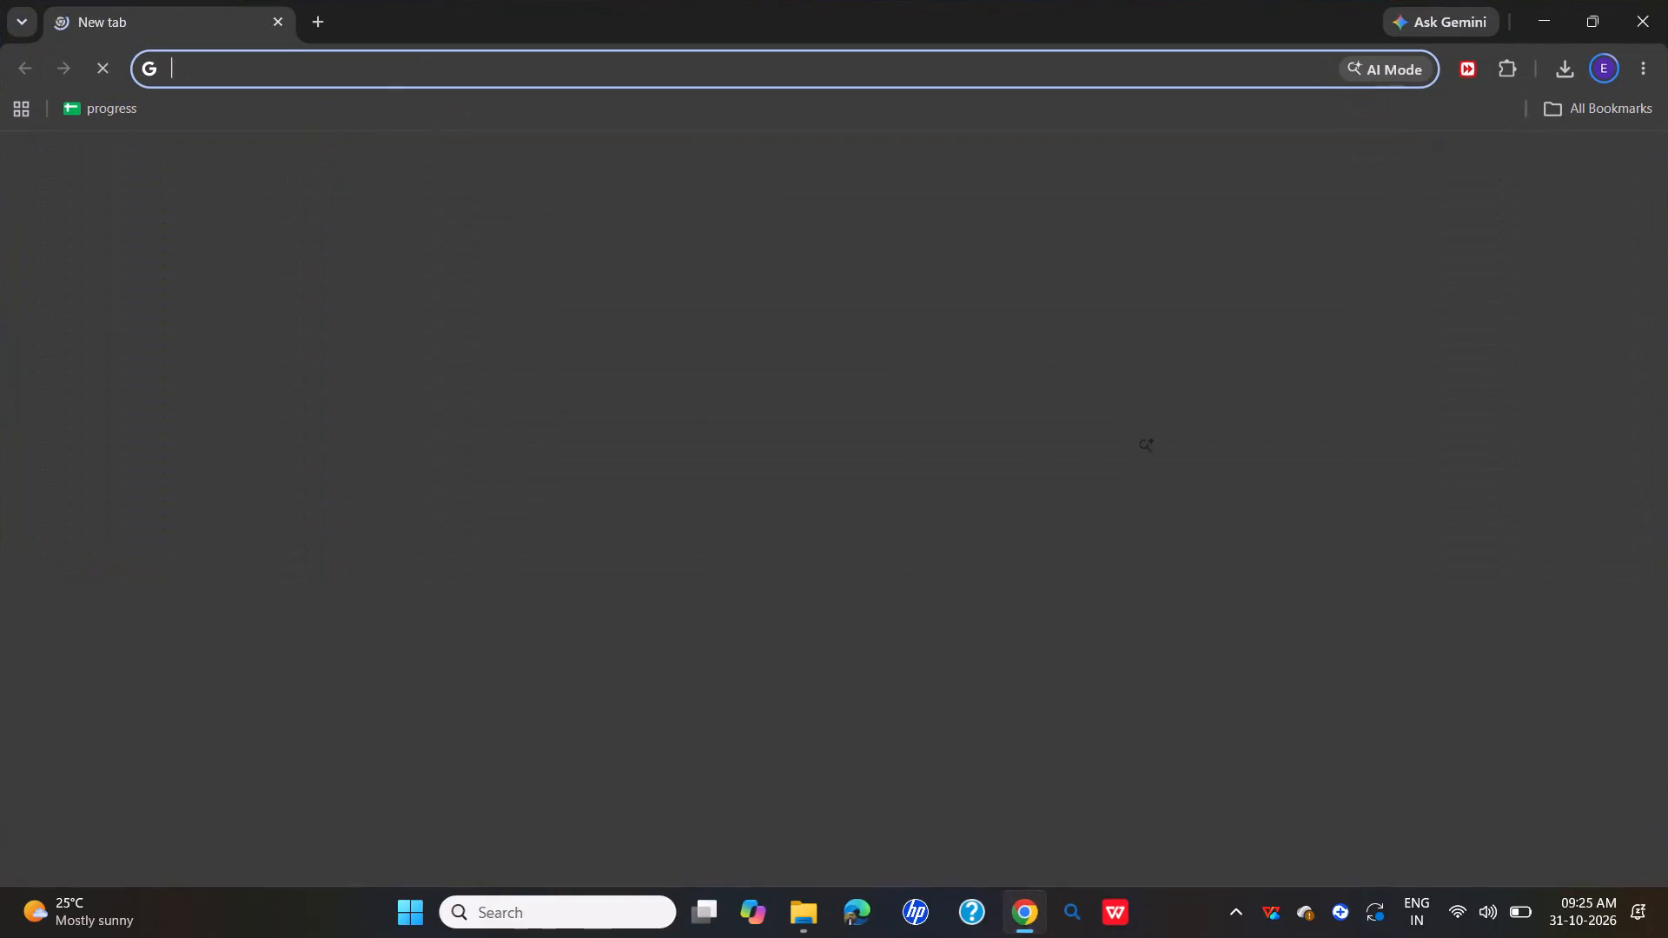
# Search the web for "extract pages from pdf" and open Smallpdf's Extract PDF Pages tool.
pyautogui.write('etx')
pyautogui.press('BackSpace')
pyautogui.press('BackSpace')
pyautogui.write('xt')
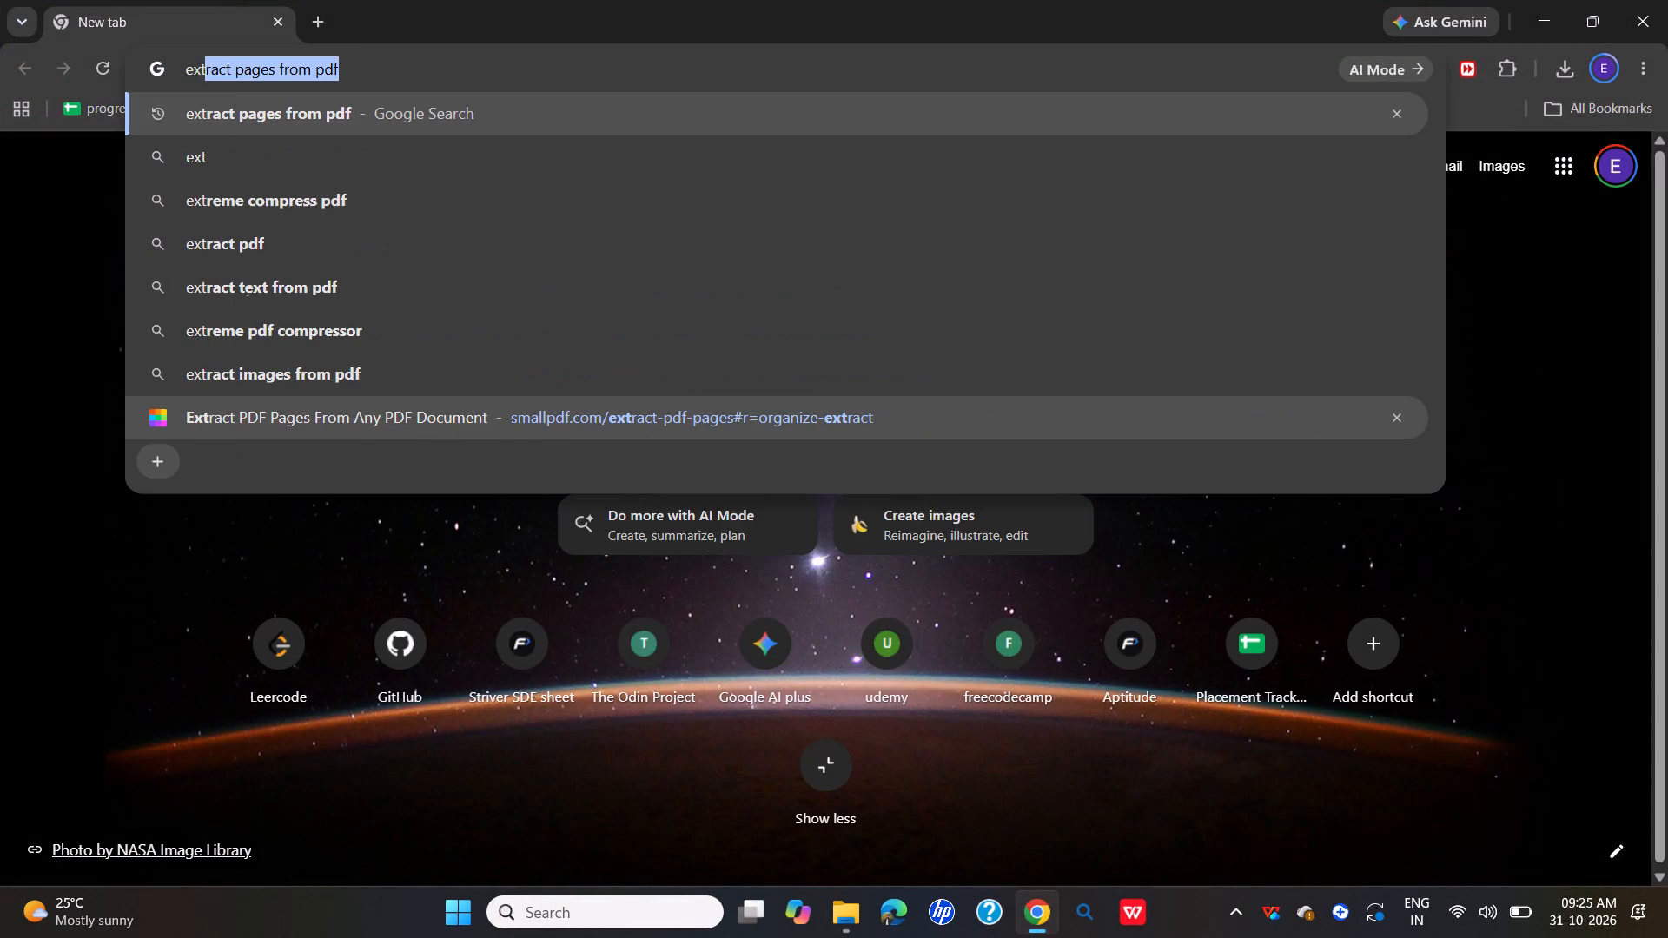
pyautogui.press('Return')
pyautogui.click(560, 356)
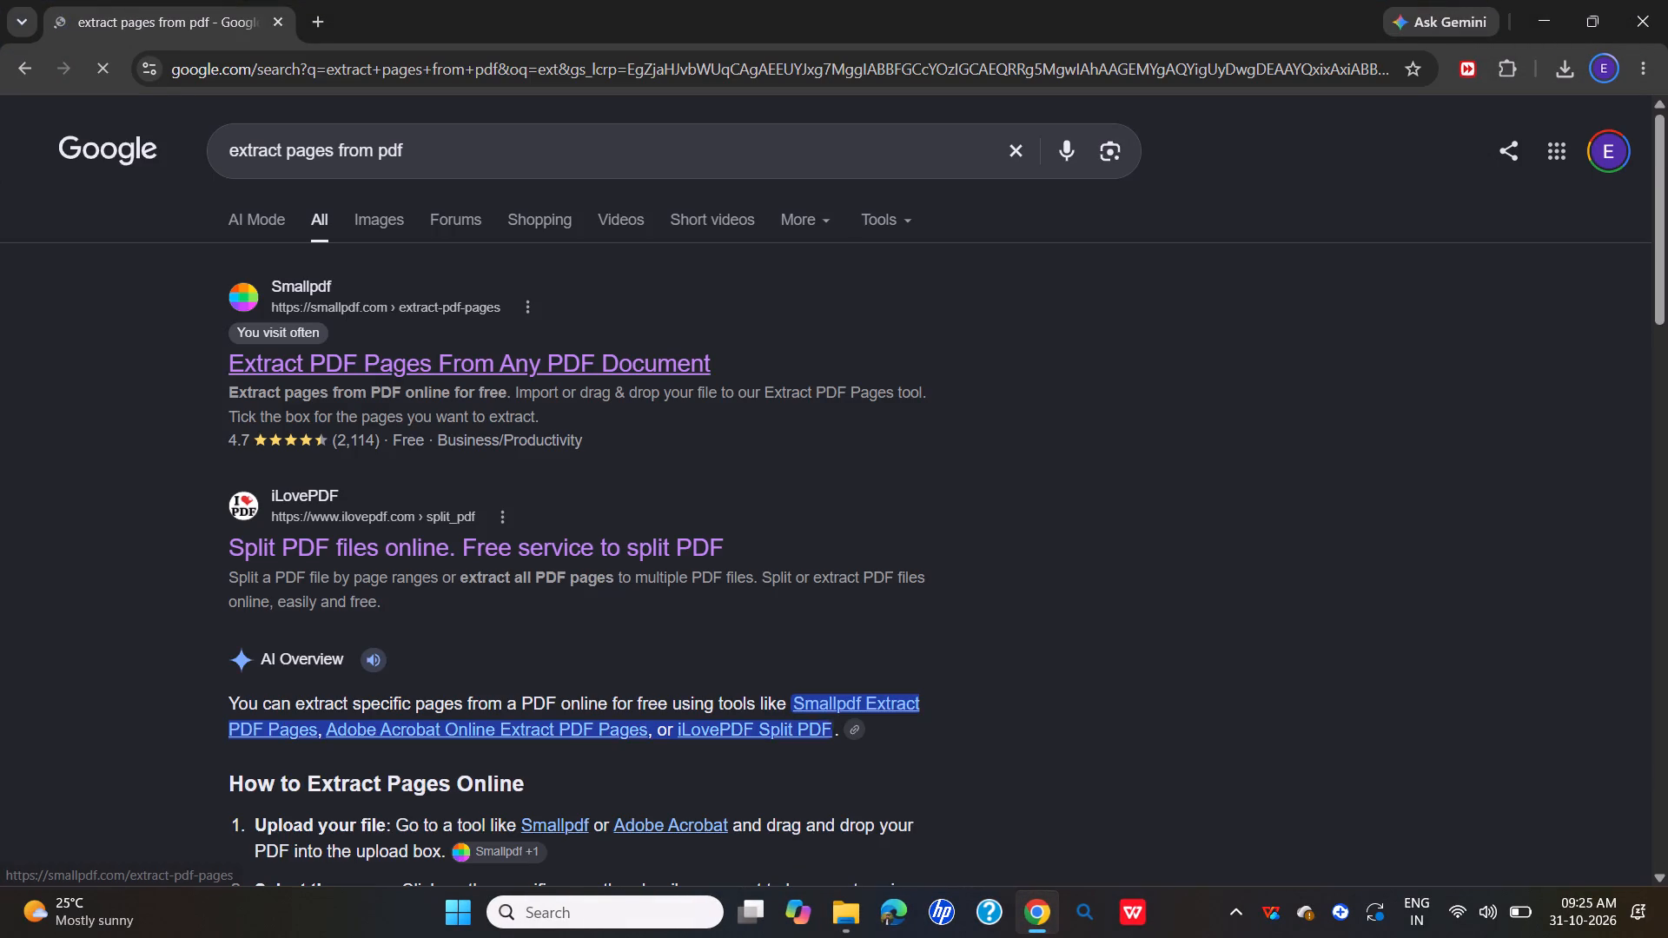
# Load BATCH _4_PA PROJECT. (1) (1) from the Downloads folder into the page extraction tool.
pyautogui.click(845, 478)
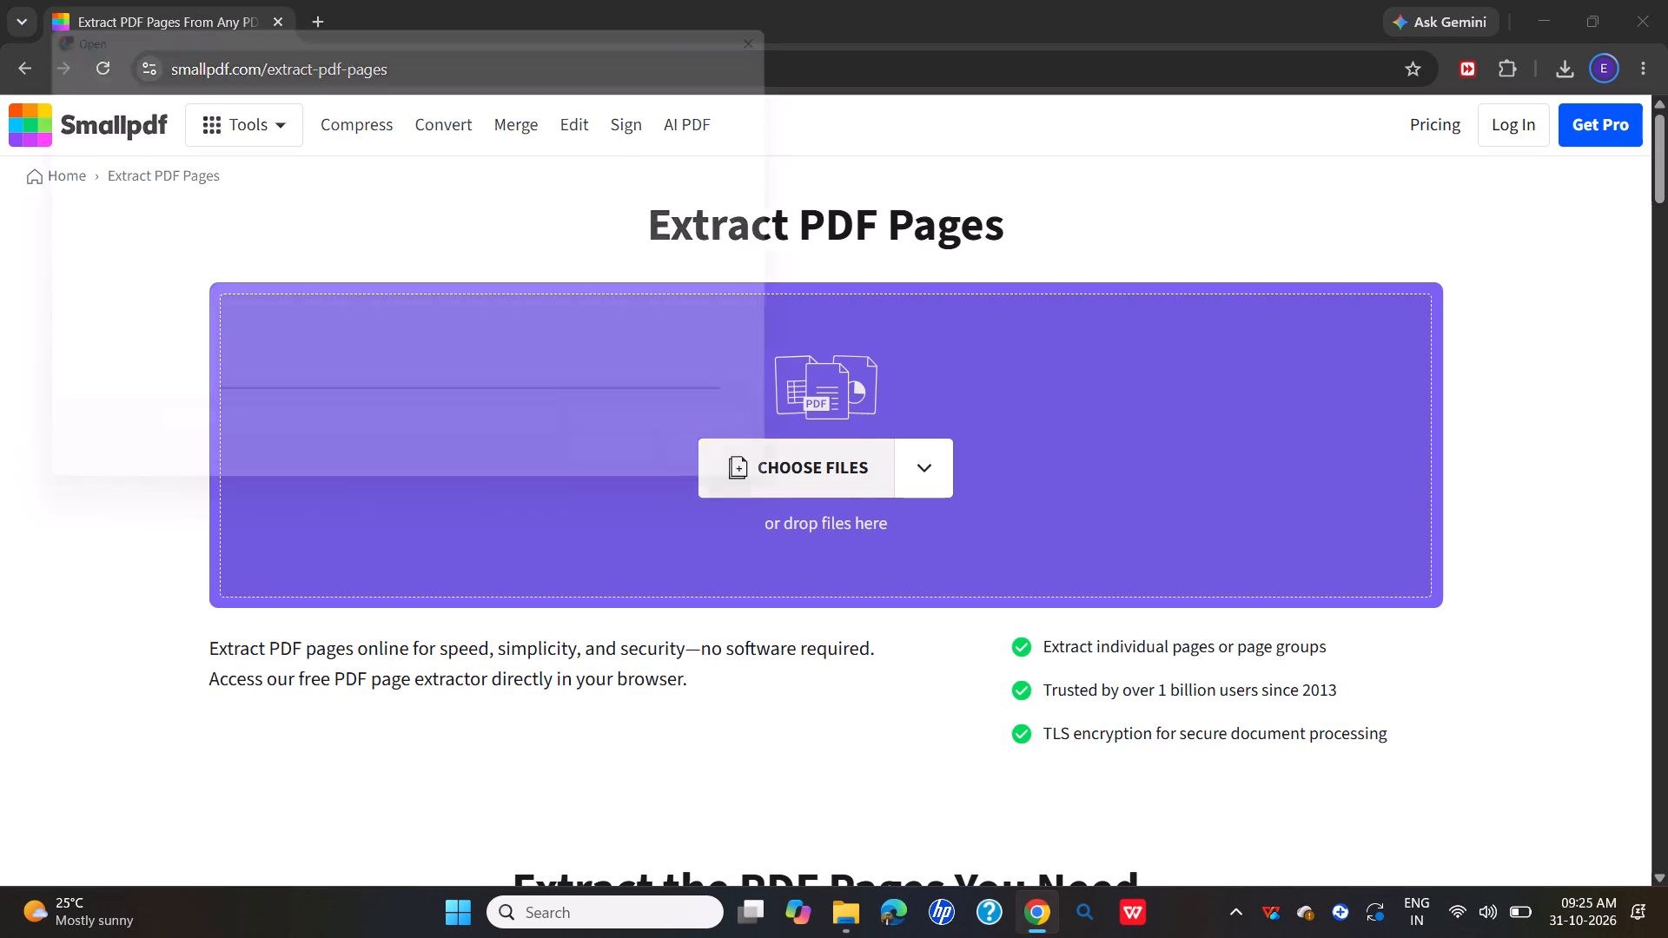
pyautogui.click(310, 199)
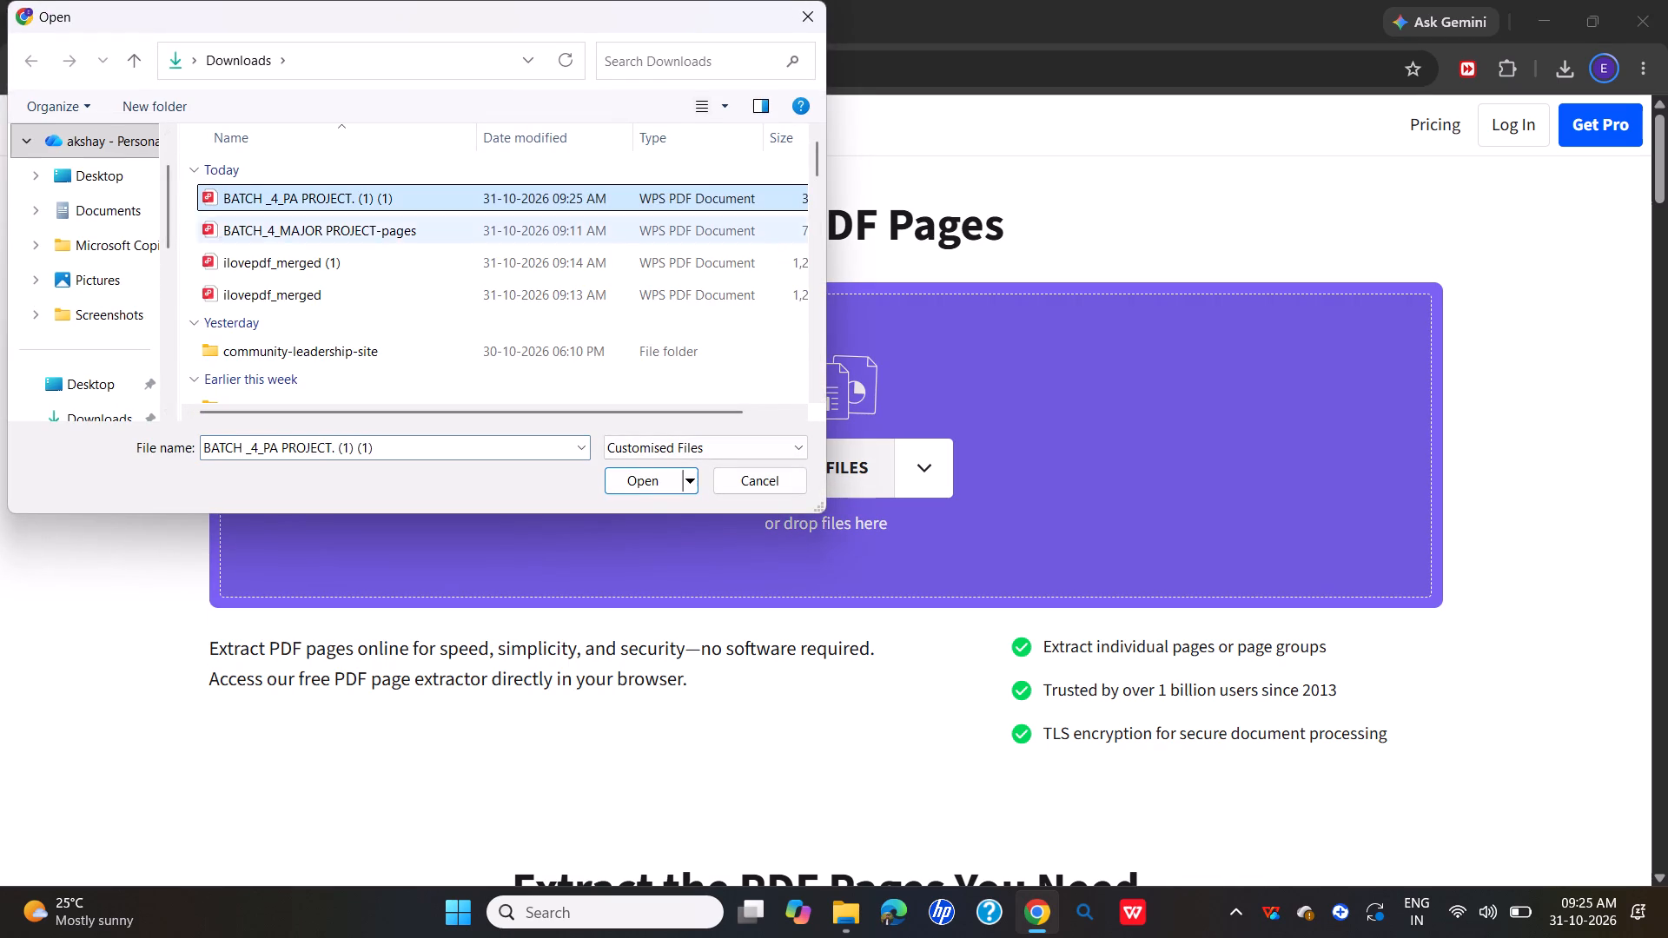
pyautogui.click(636, 471)
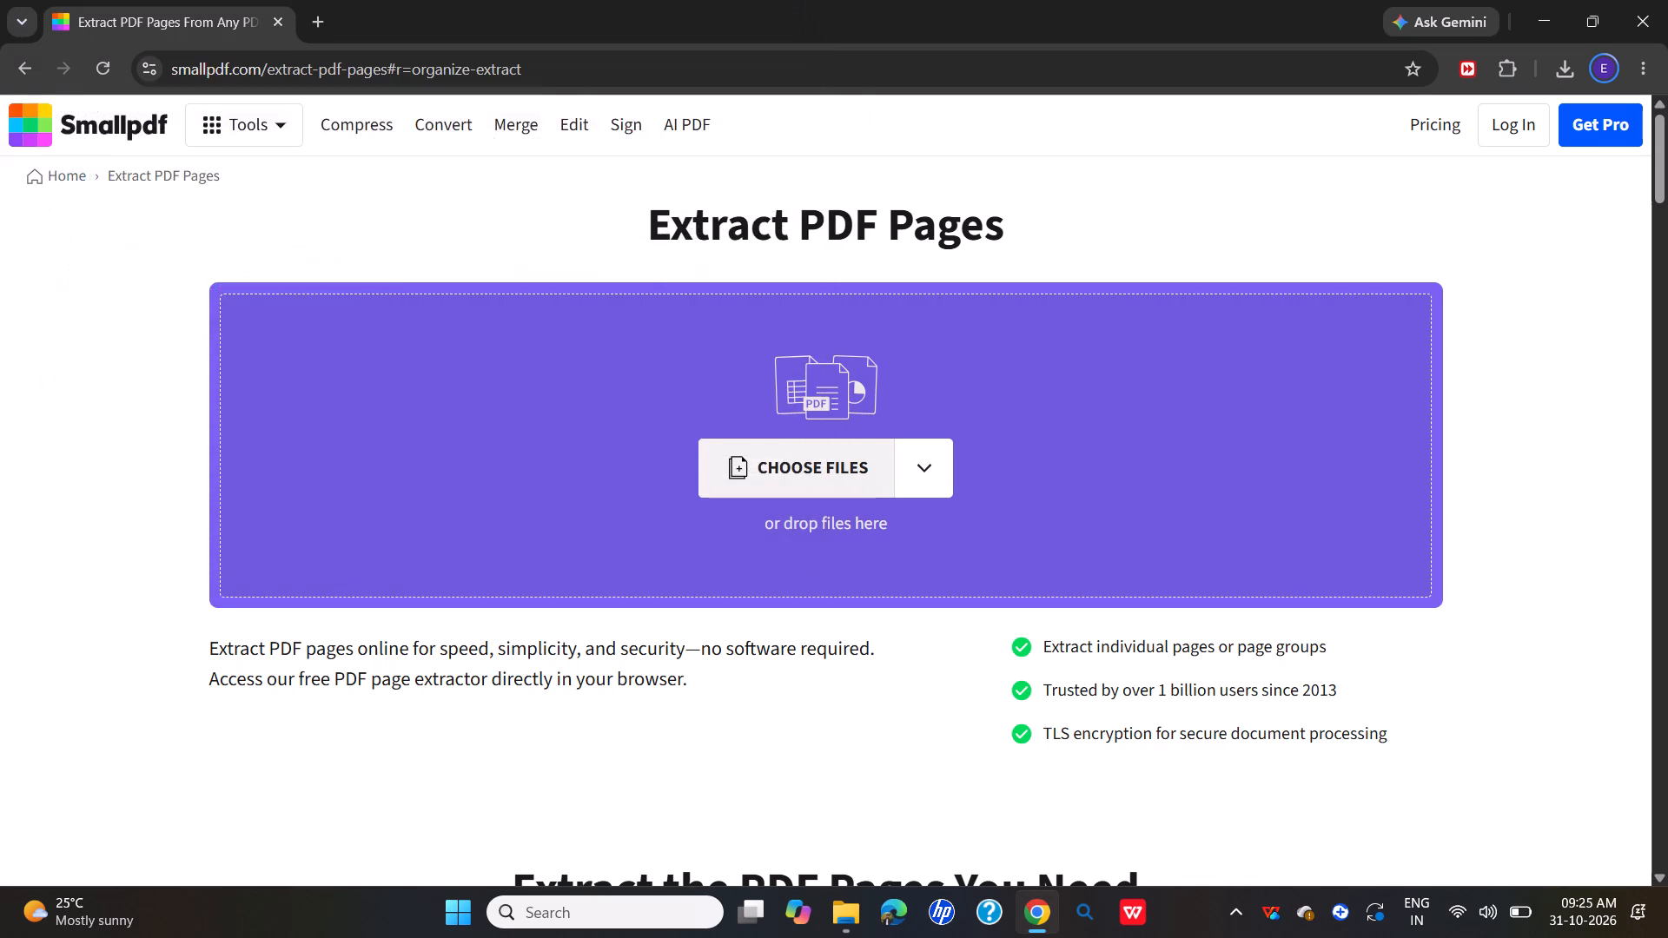
# Select all pages except pages 1 and 2, extract them into a single PDF, and download the result.
pyautogui.click(129, 240)
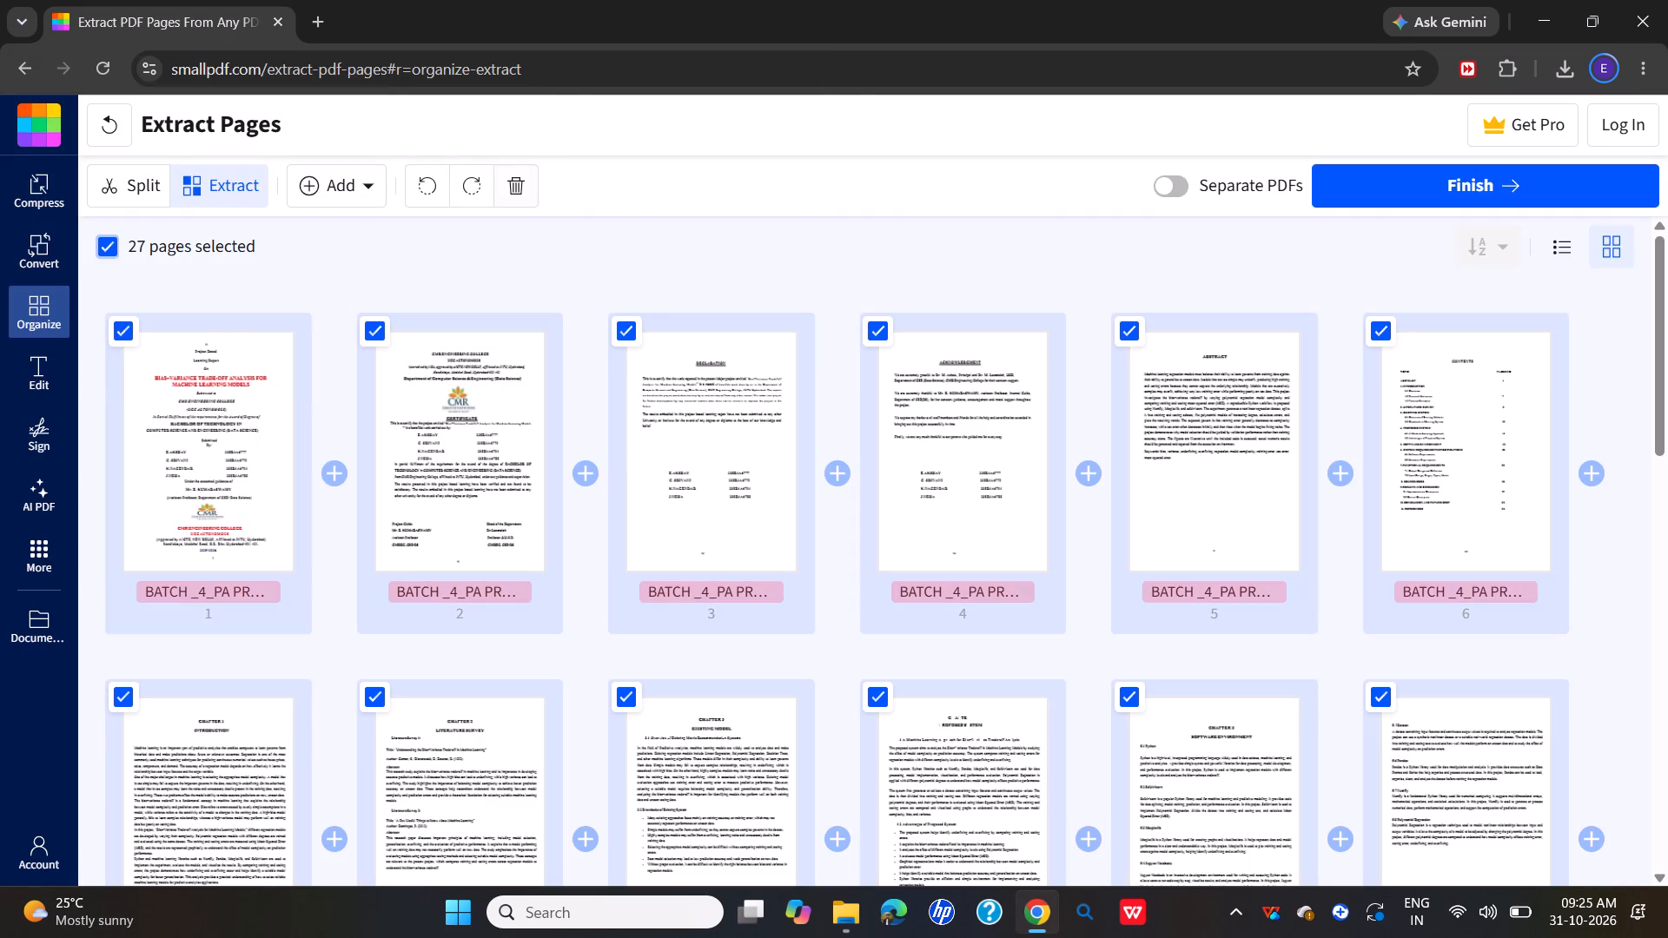
pyautogui.click(150, 351)
pyautogui.click(497, 383)
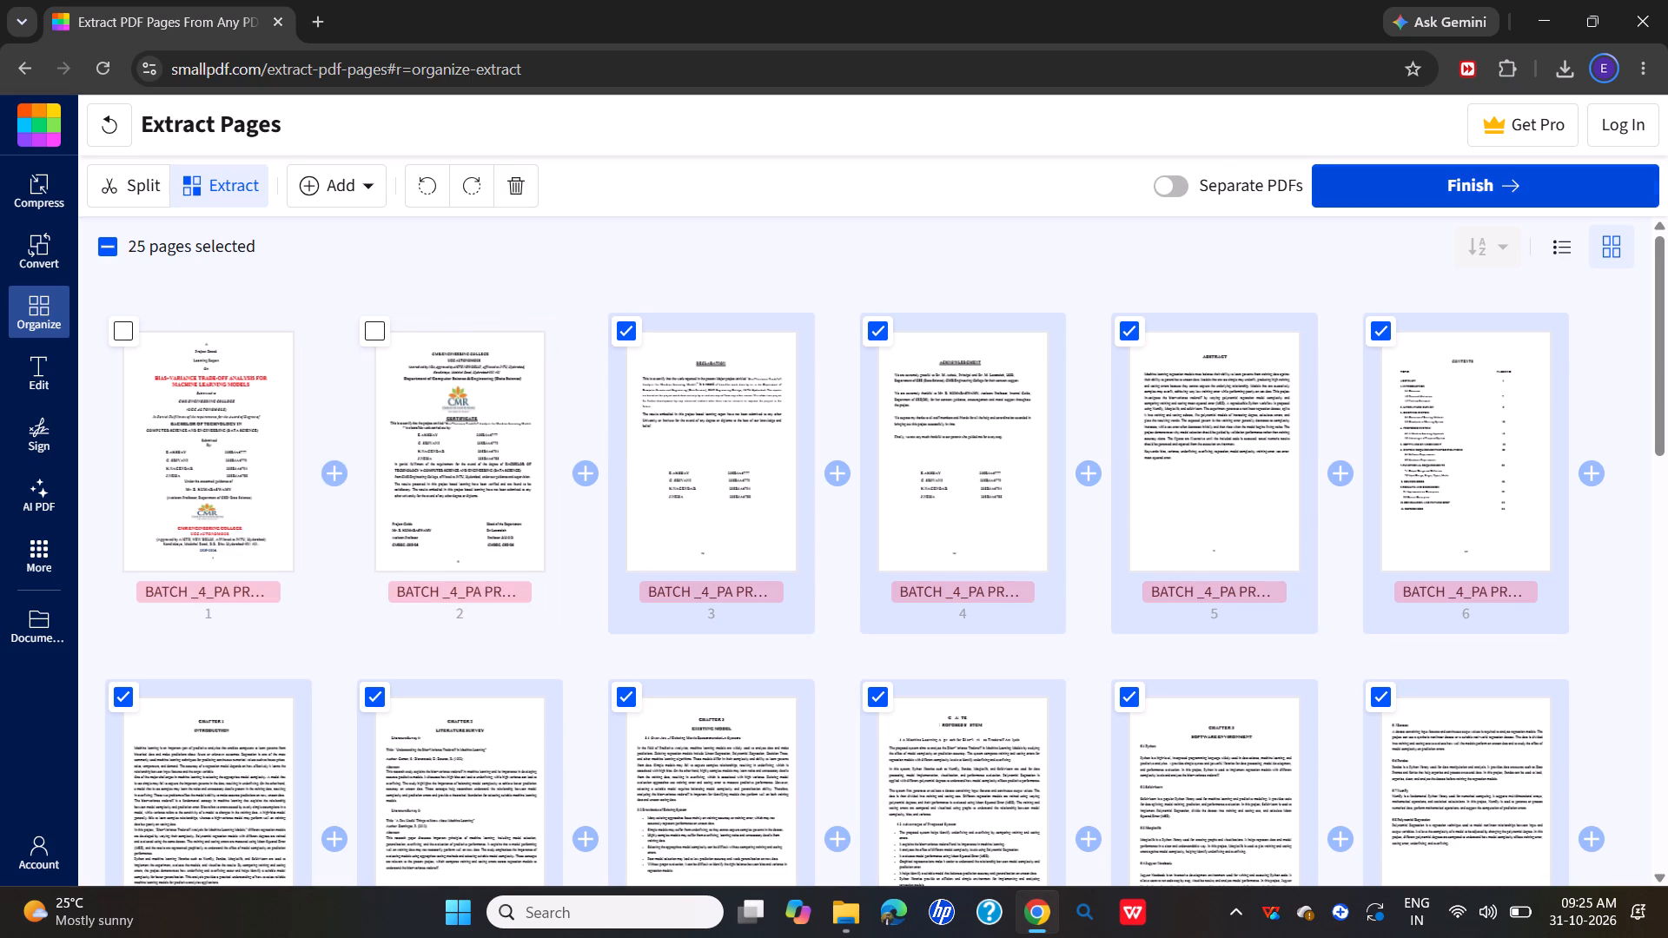
pyautogui.click(1466, 188)
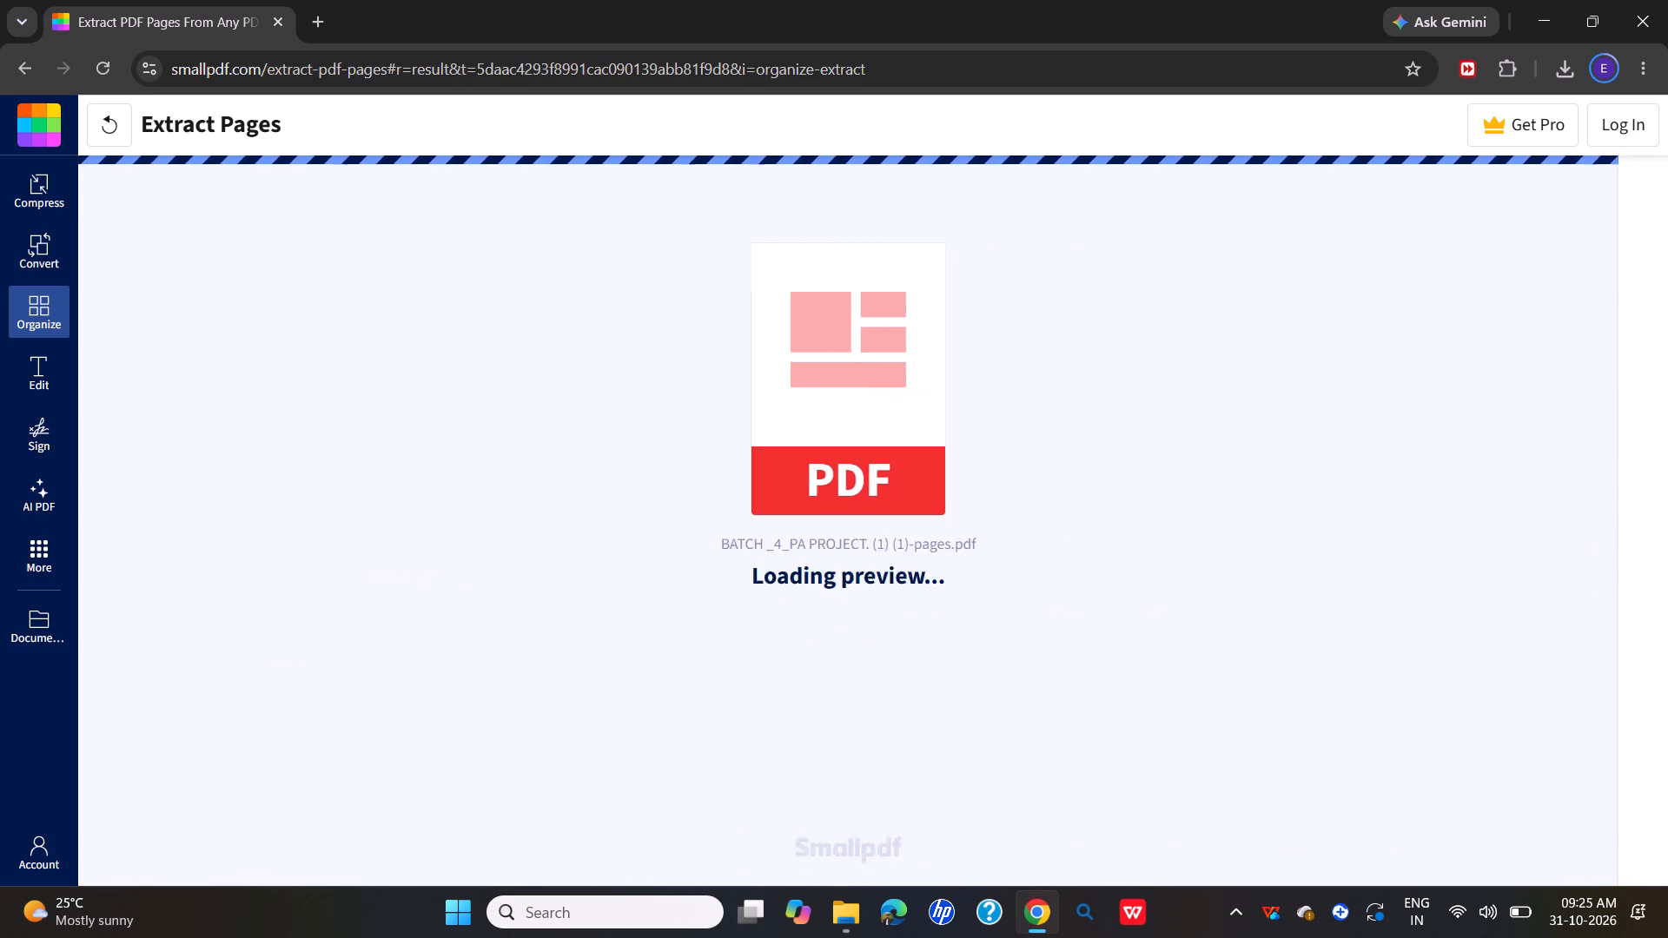
pyautogui.click(1380, 363)
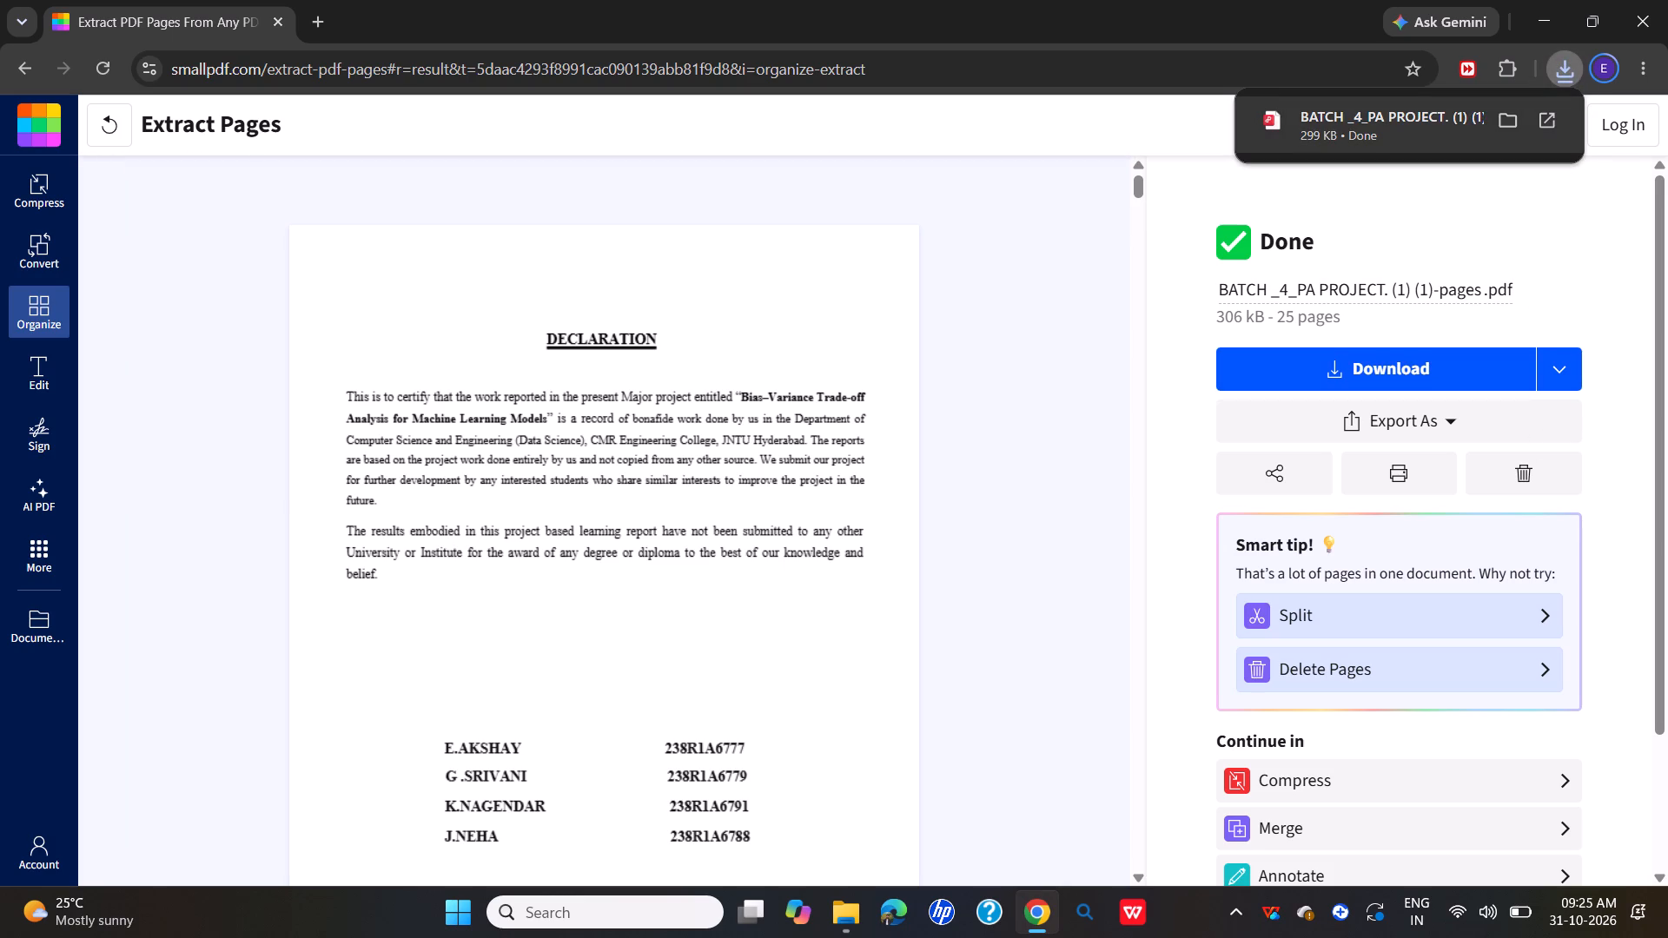
# Open the downloaded BATCH _4_PA PROJECT. (1) (1)-pages.pdf to check its opening page, and bring up the recent download history.
pyautogui.doubleClick(1328, 110)
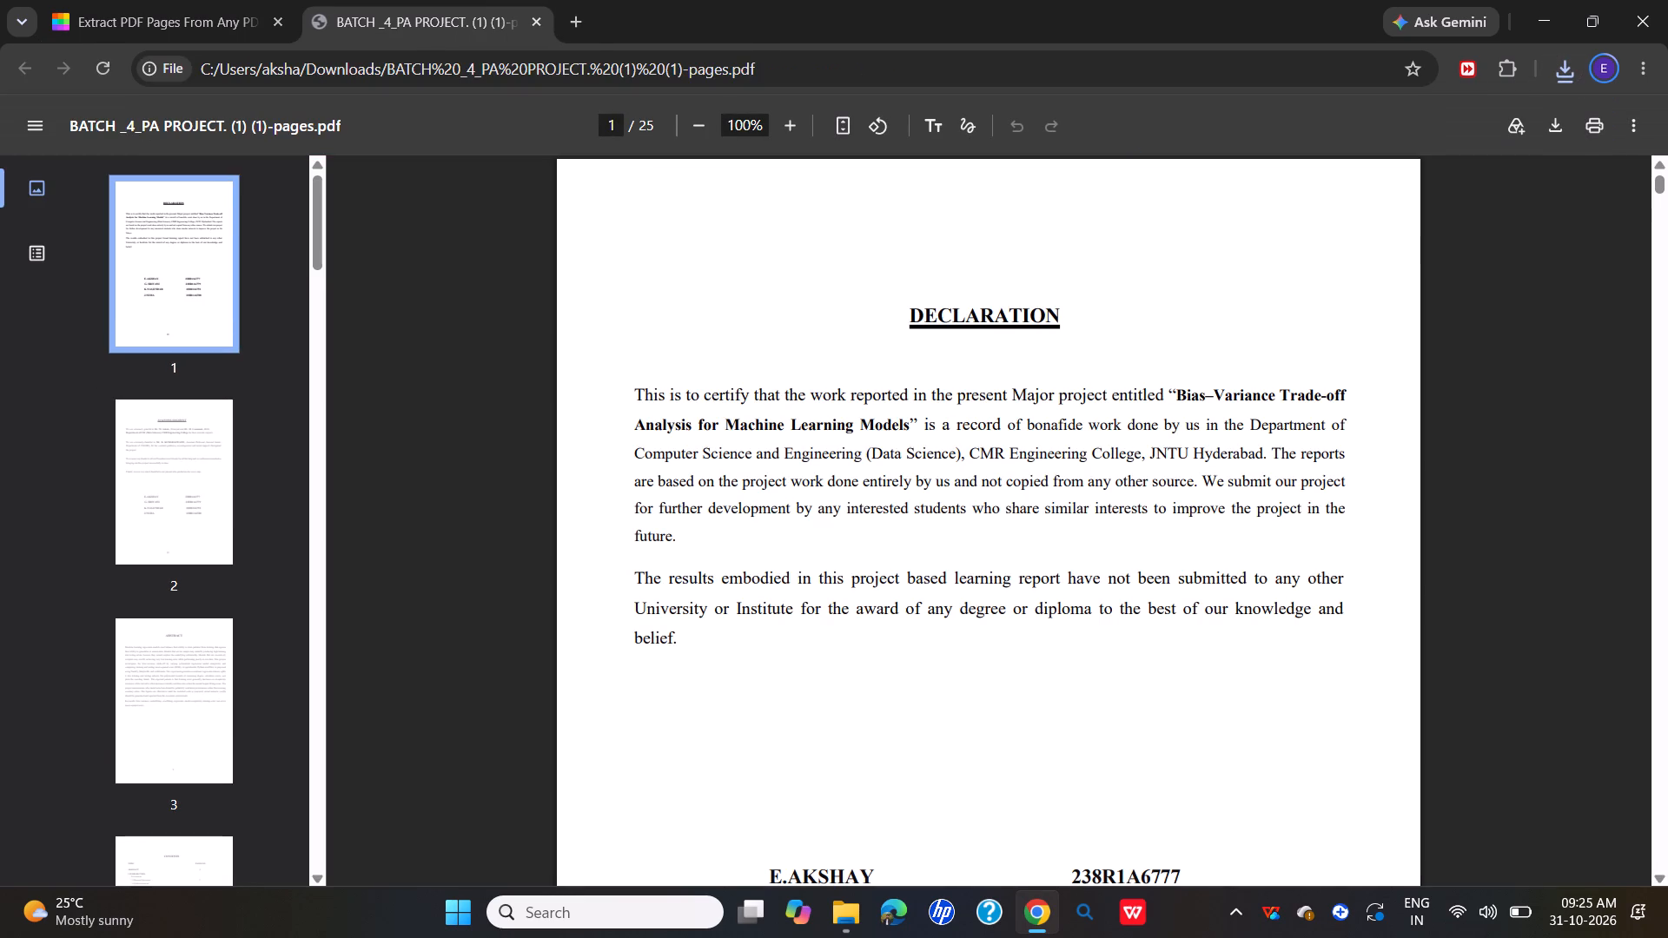
pyautogui.click(1573, 61)
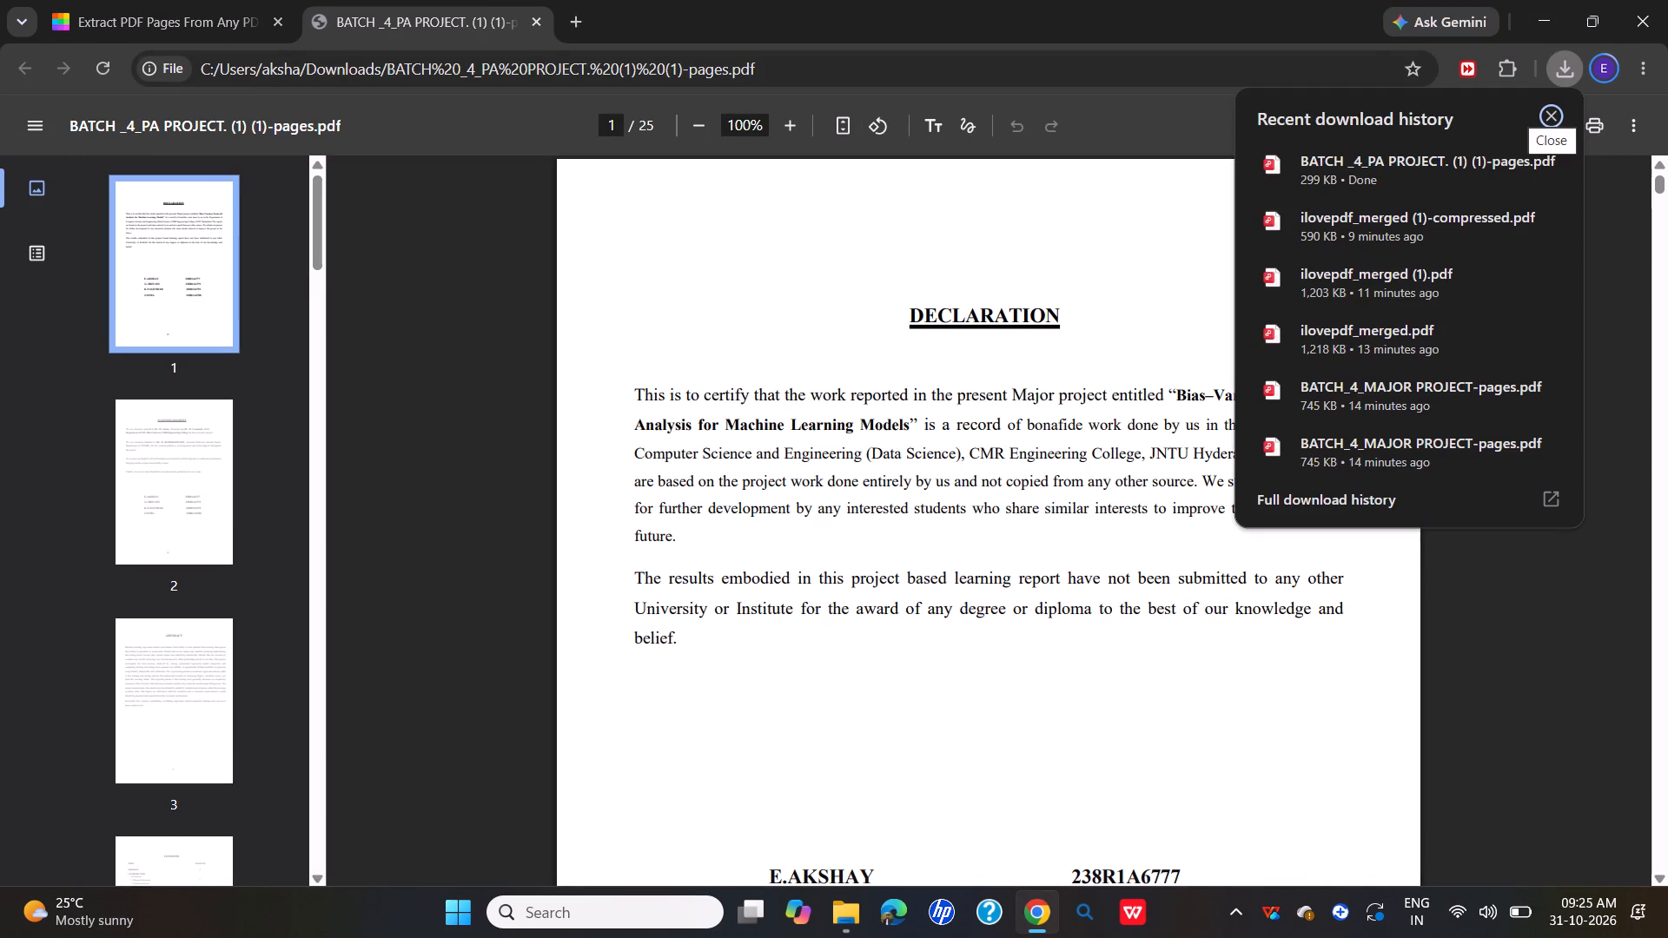
# Dismiss the download history, close the extracted PA project PDF, and open a blank browser tab in its place.
pyautogui.click(1624, 213)
pyautogui.click(544, 20)
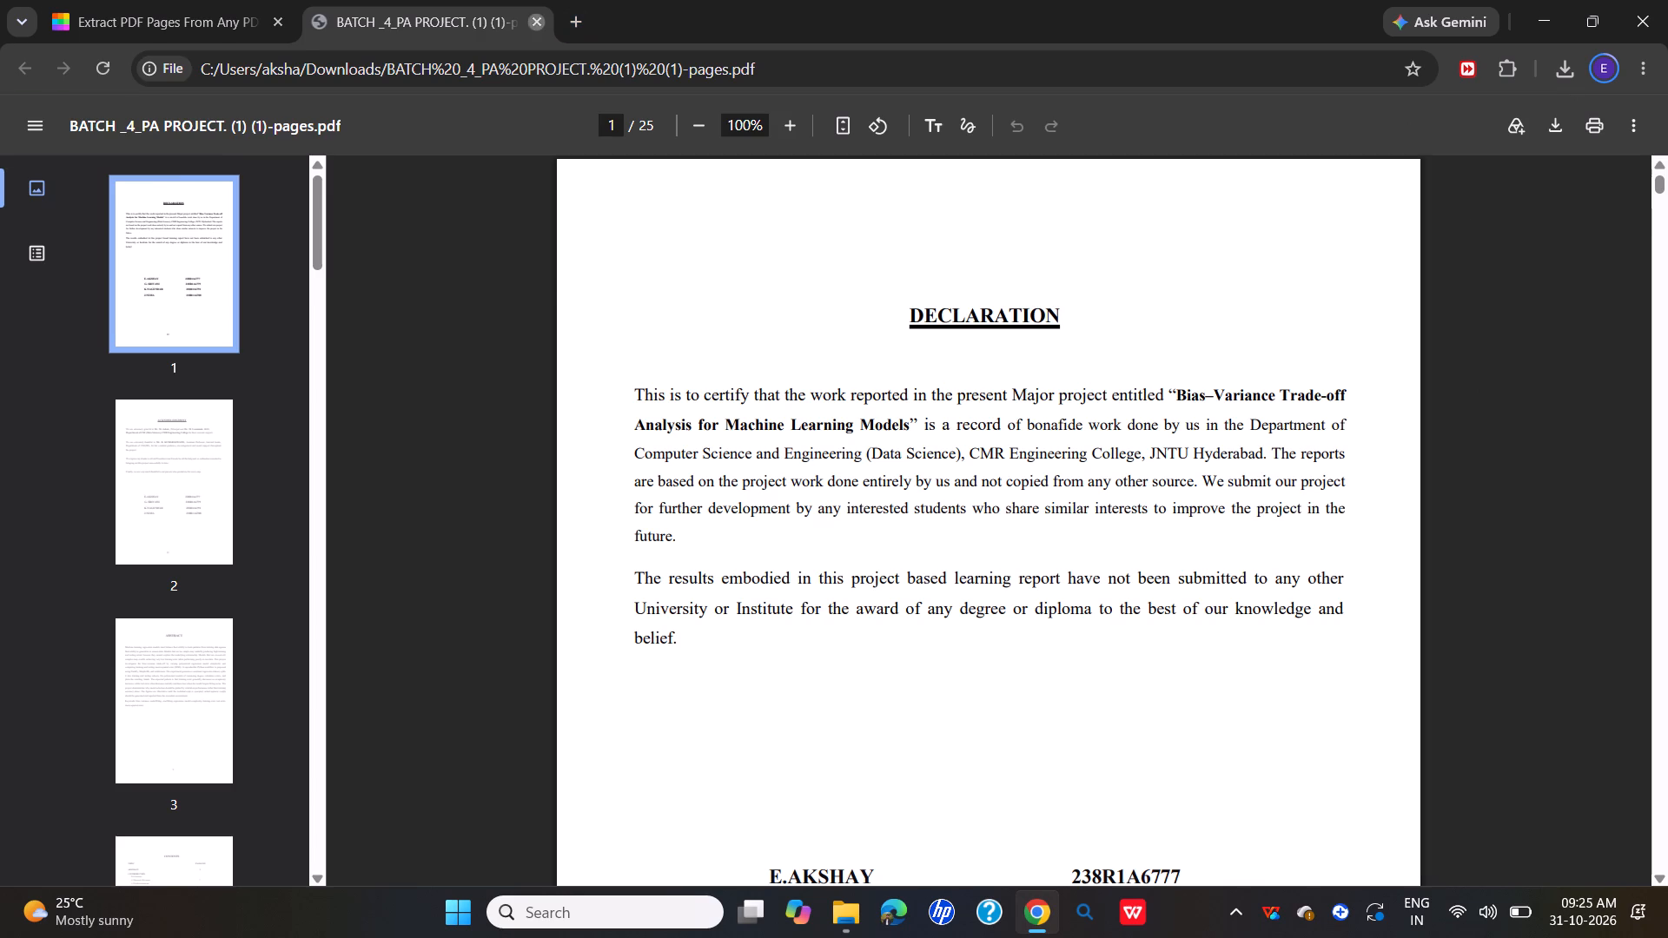
pyautogui.click(331, 12)
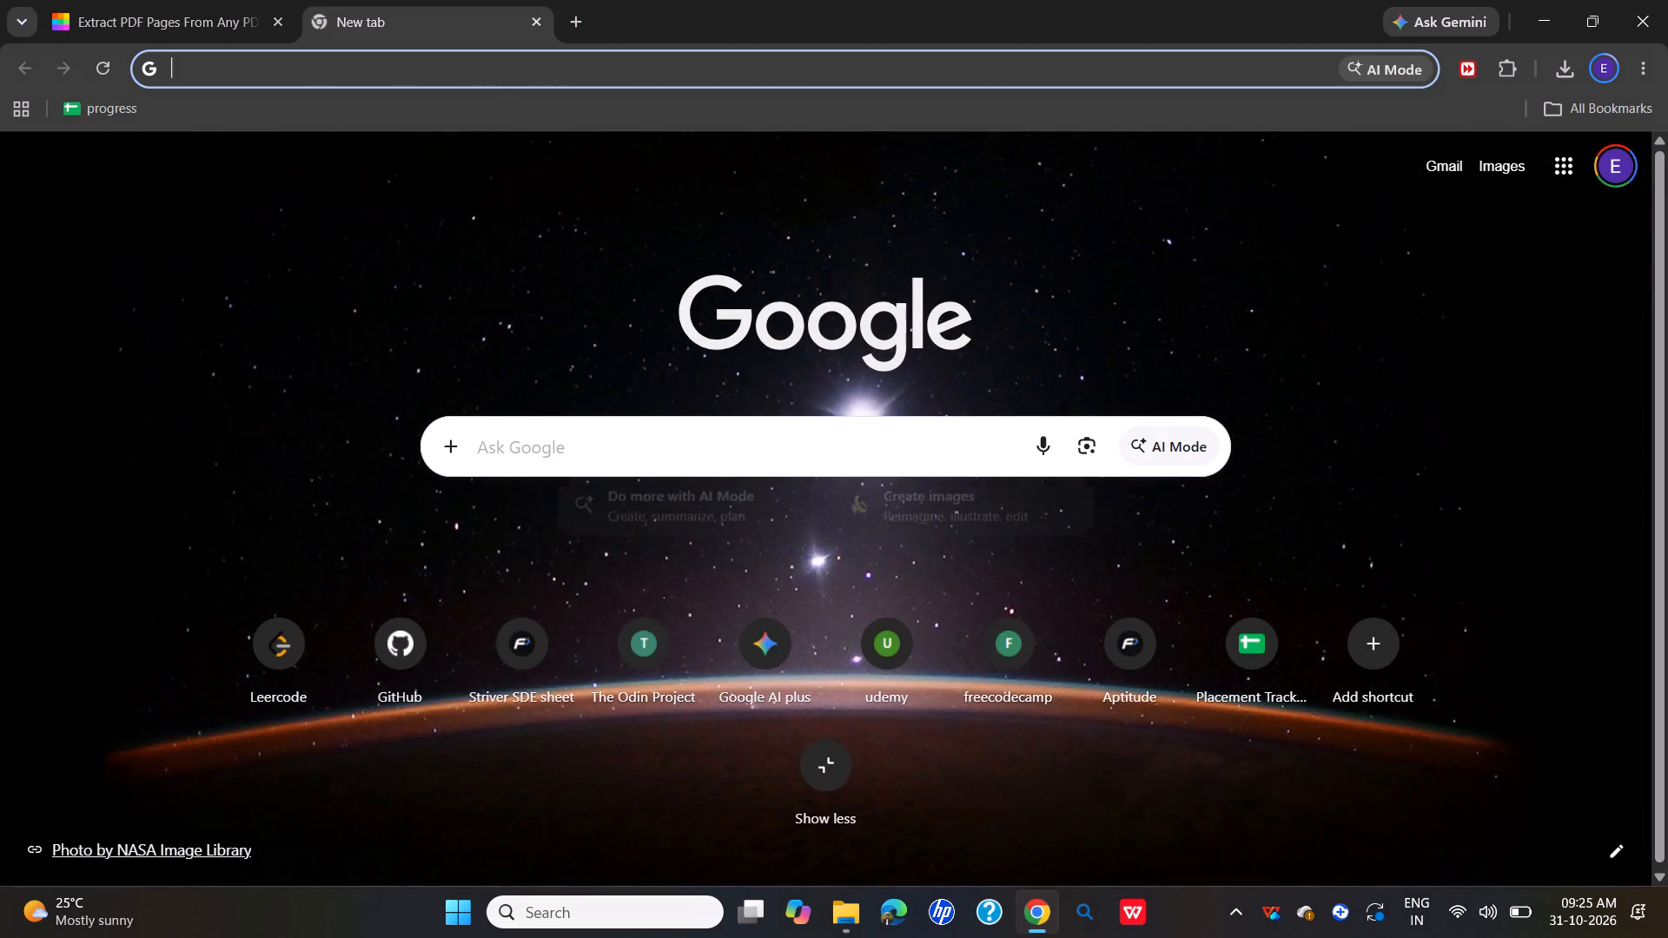
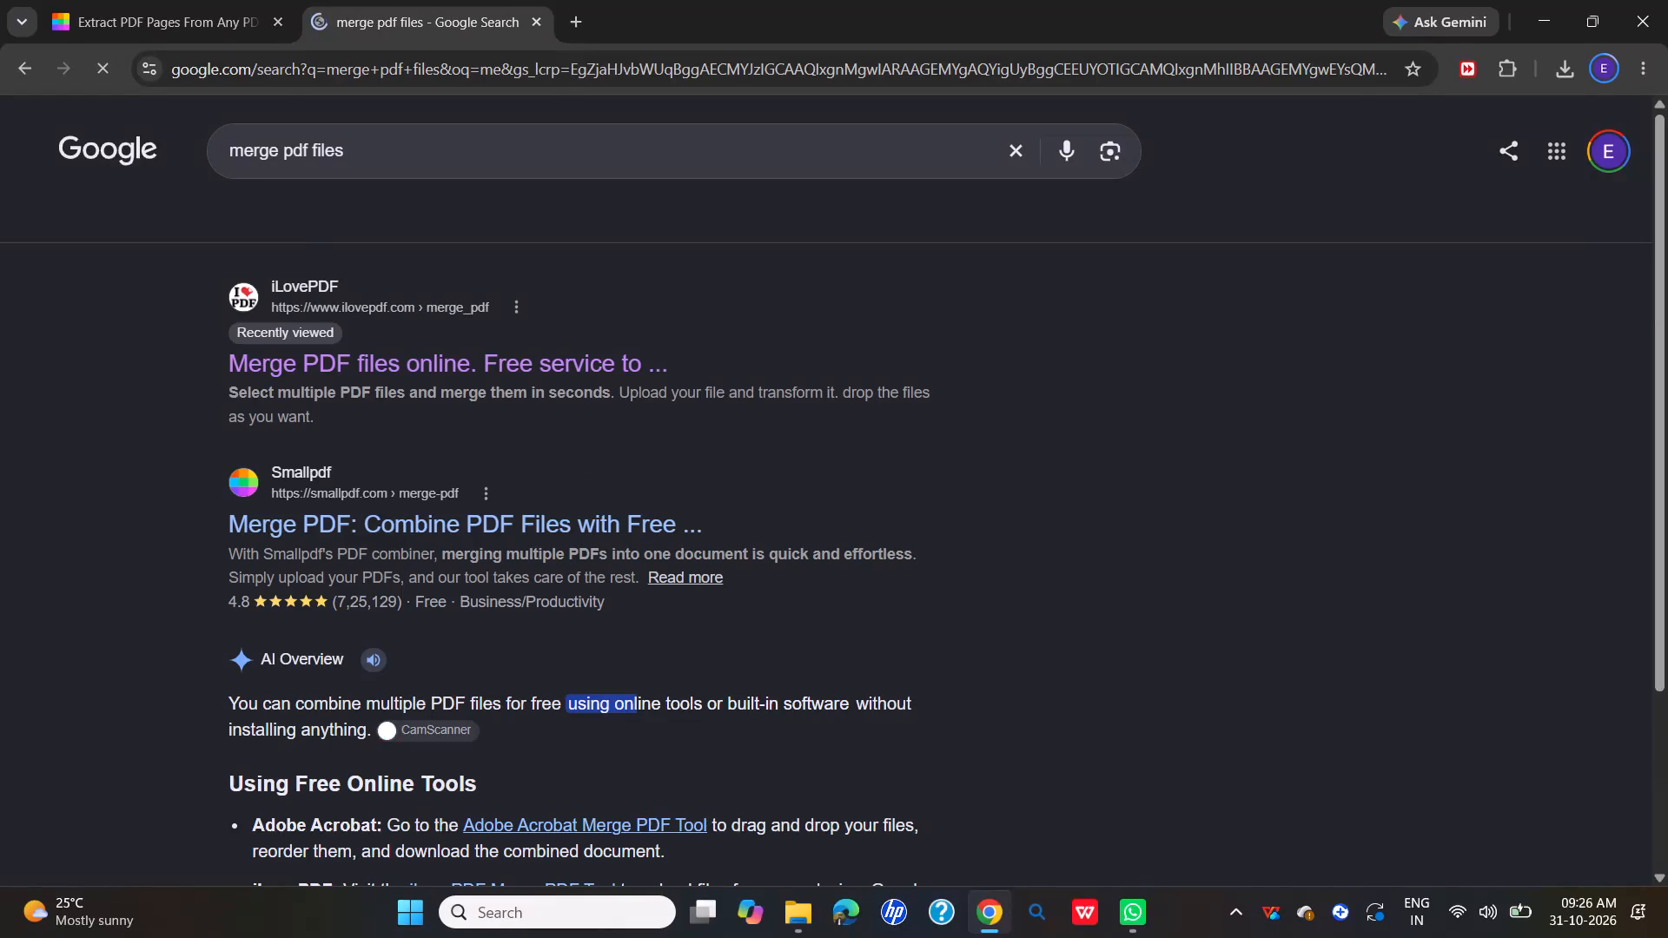
# Open iLovePDF's Merge PDF tool from the search results and load Adobe Scan 30 Oct 2026 (3) from the Downloads folder.
pyautogui.click(426, 363)
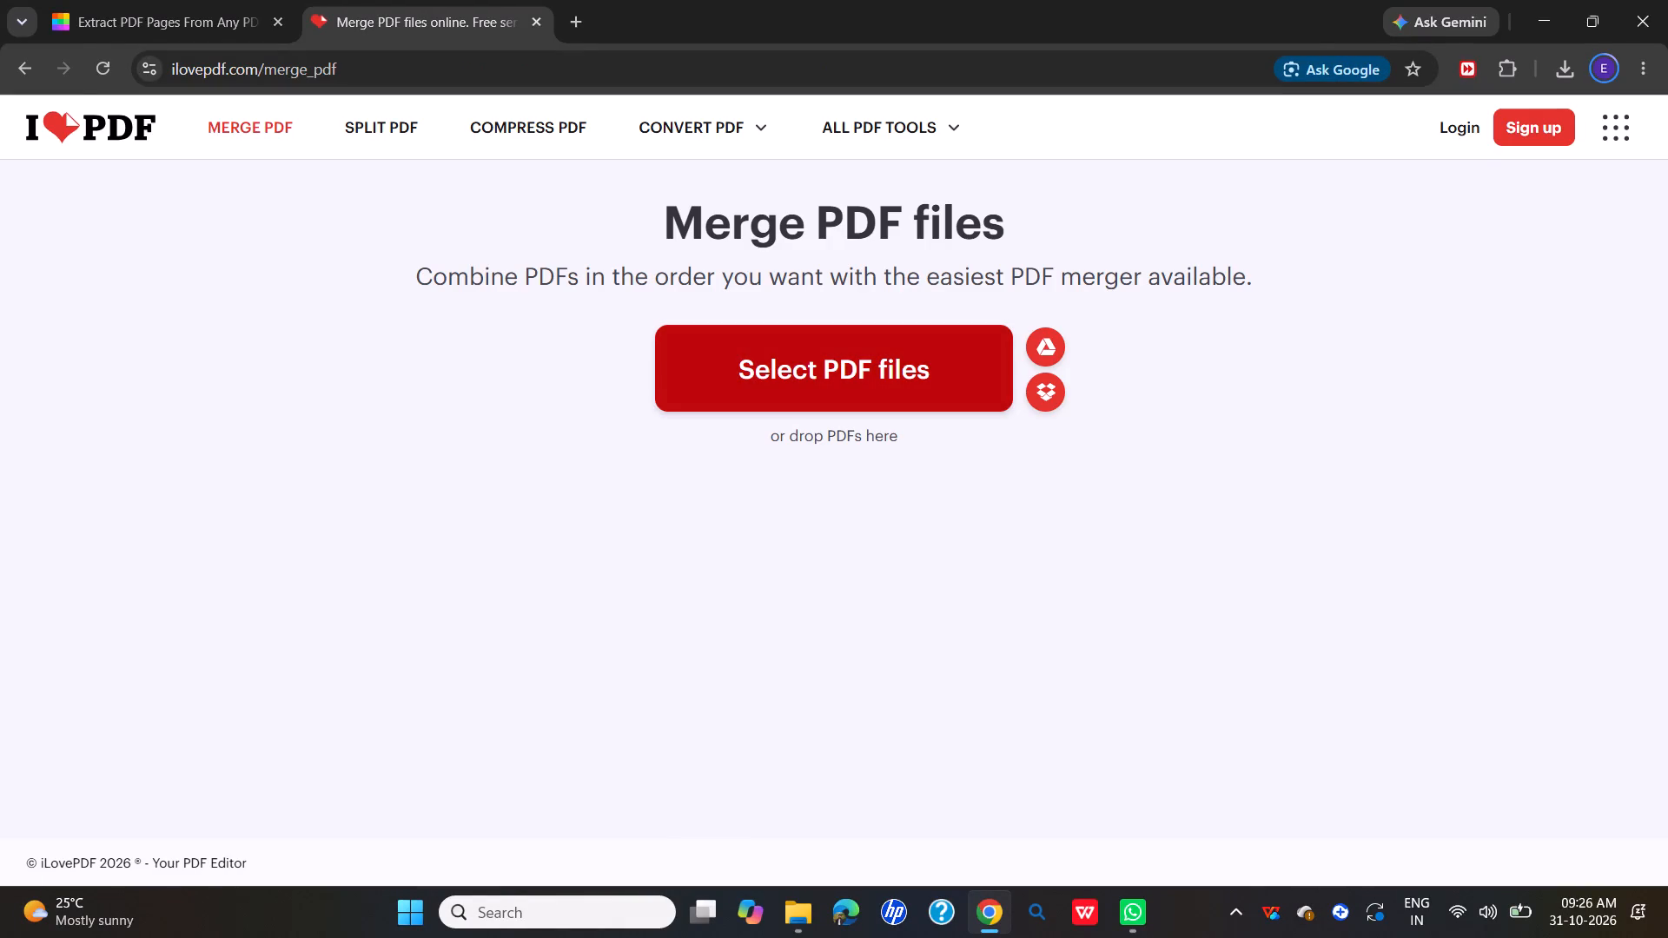
pyautogui.click(782, 386)
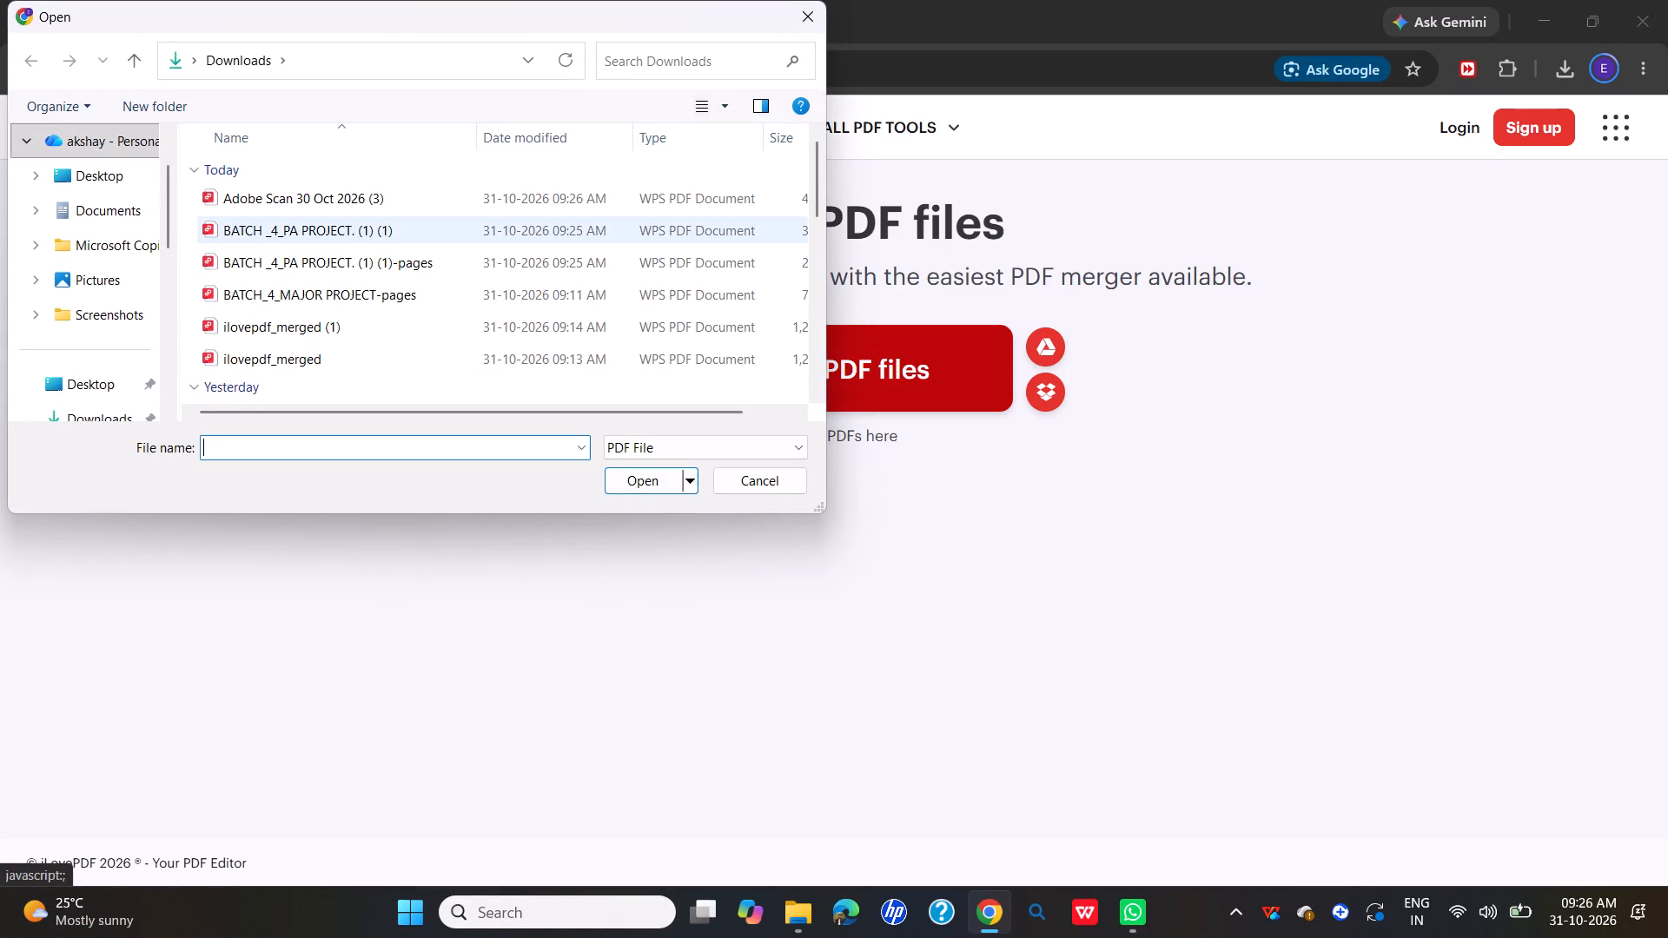
pyautogui.click(414, 204)
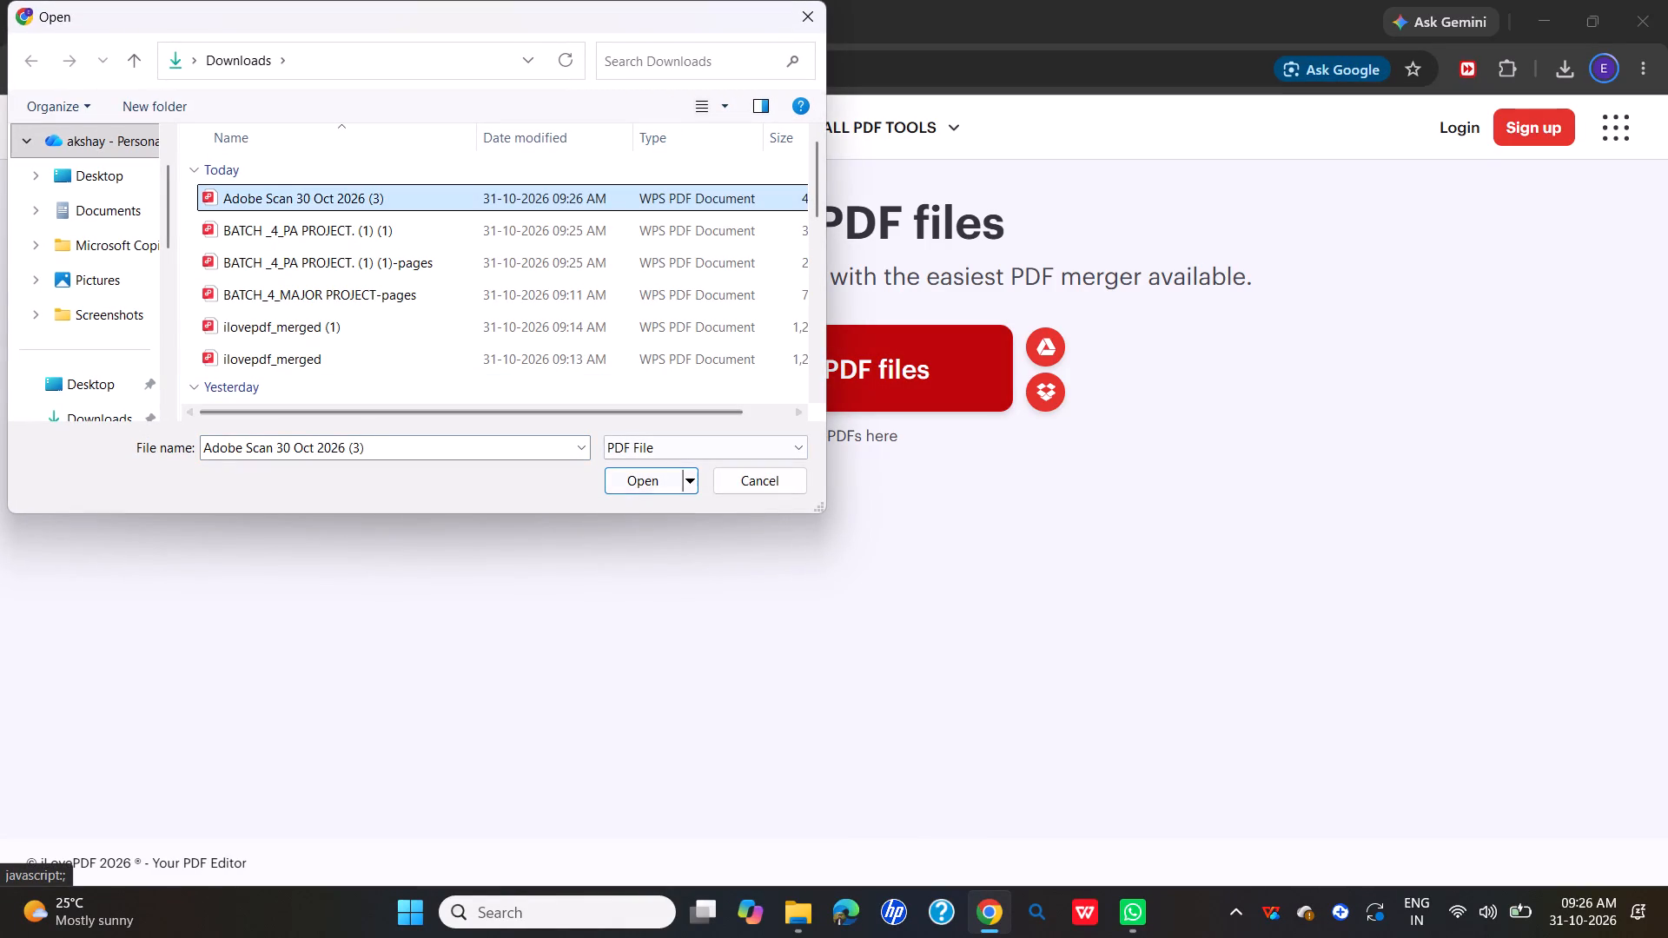
pyautogui.click(639, 479)
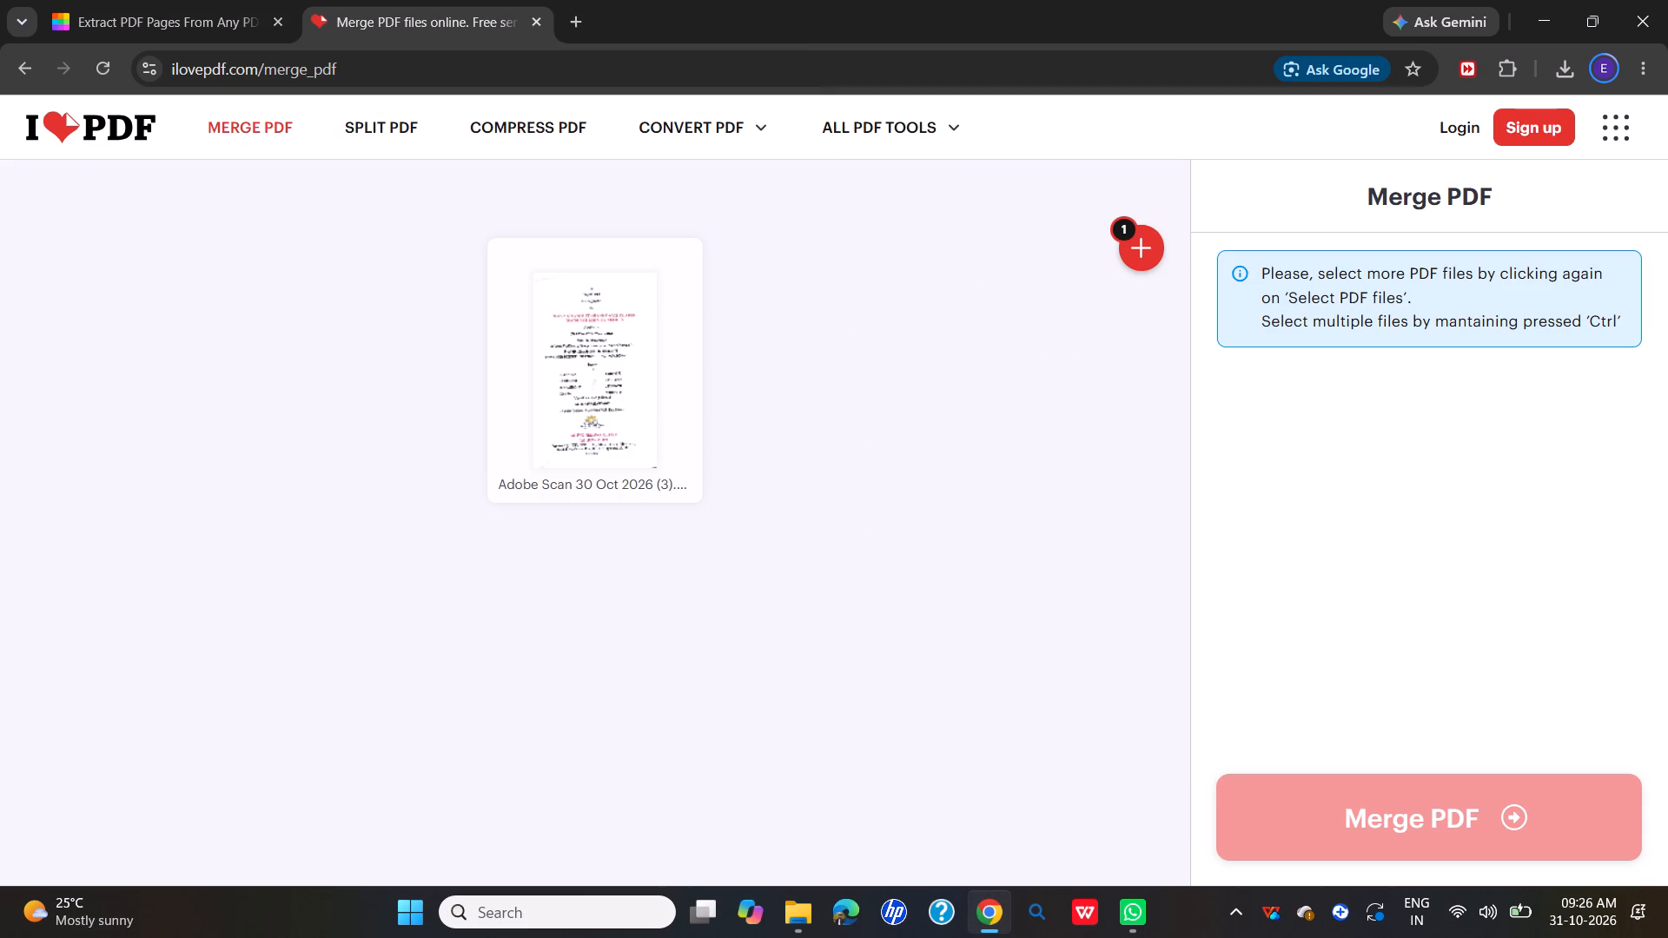
# Add BATCH _4_PA PROJECT. (1) (1)-pages from Downloads after the Adobe Scan file, merge the two PDFs, and download the result.
pyautogui.click(1144, 242)
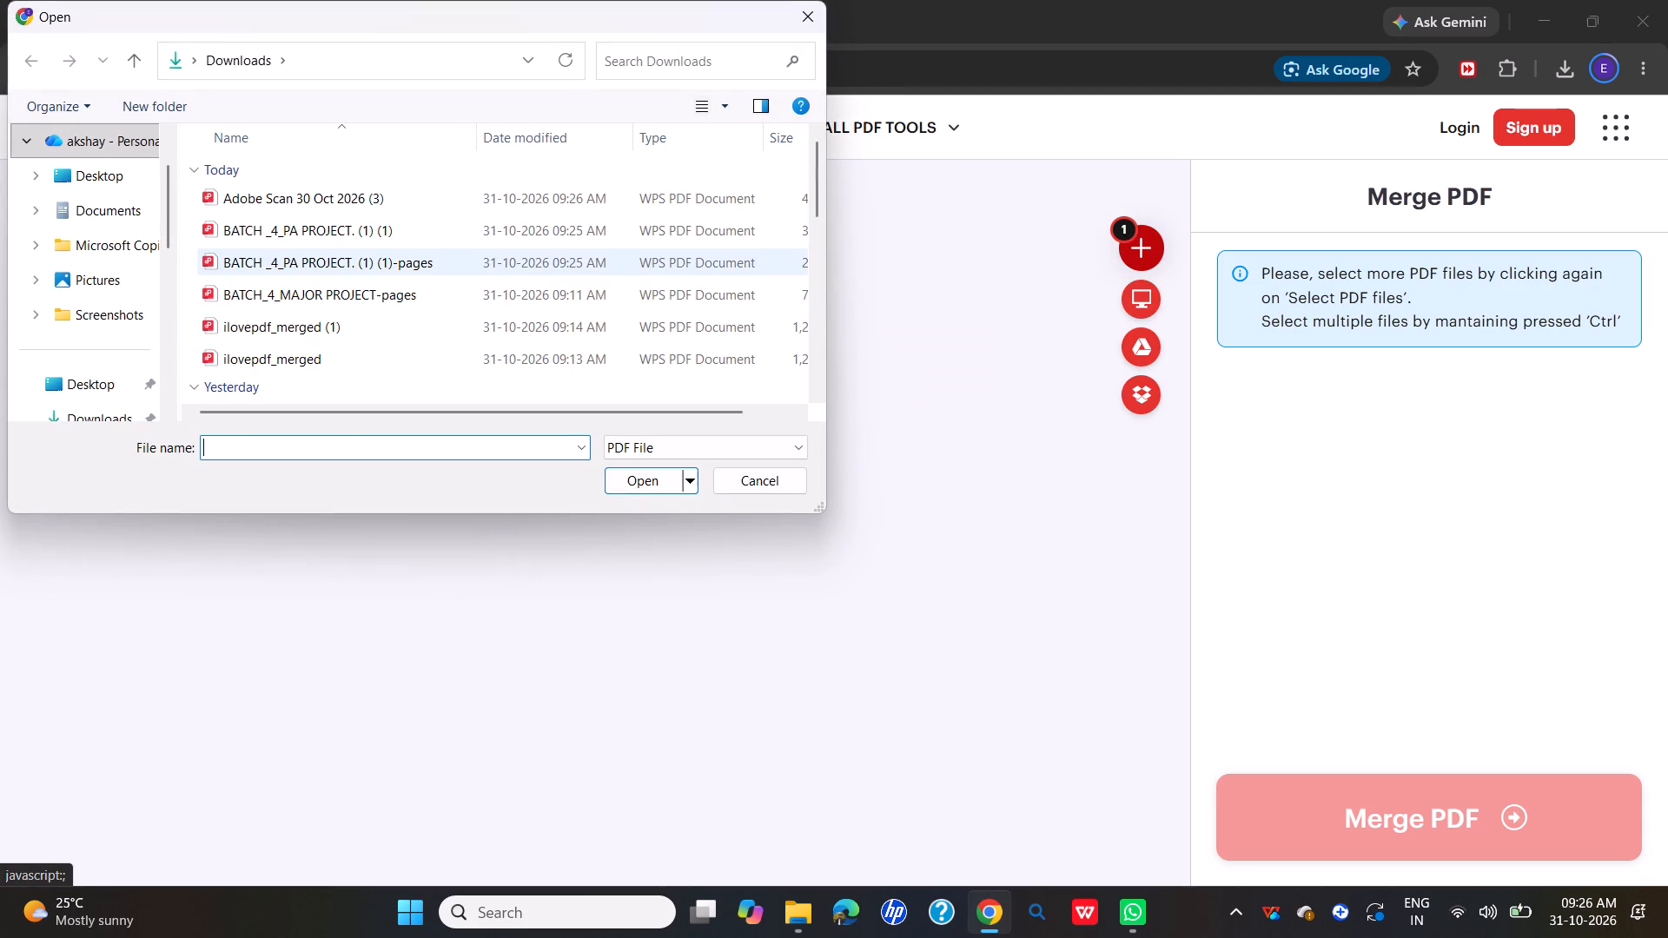
pyautogui.click(421, 271)
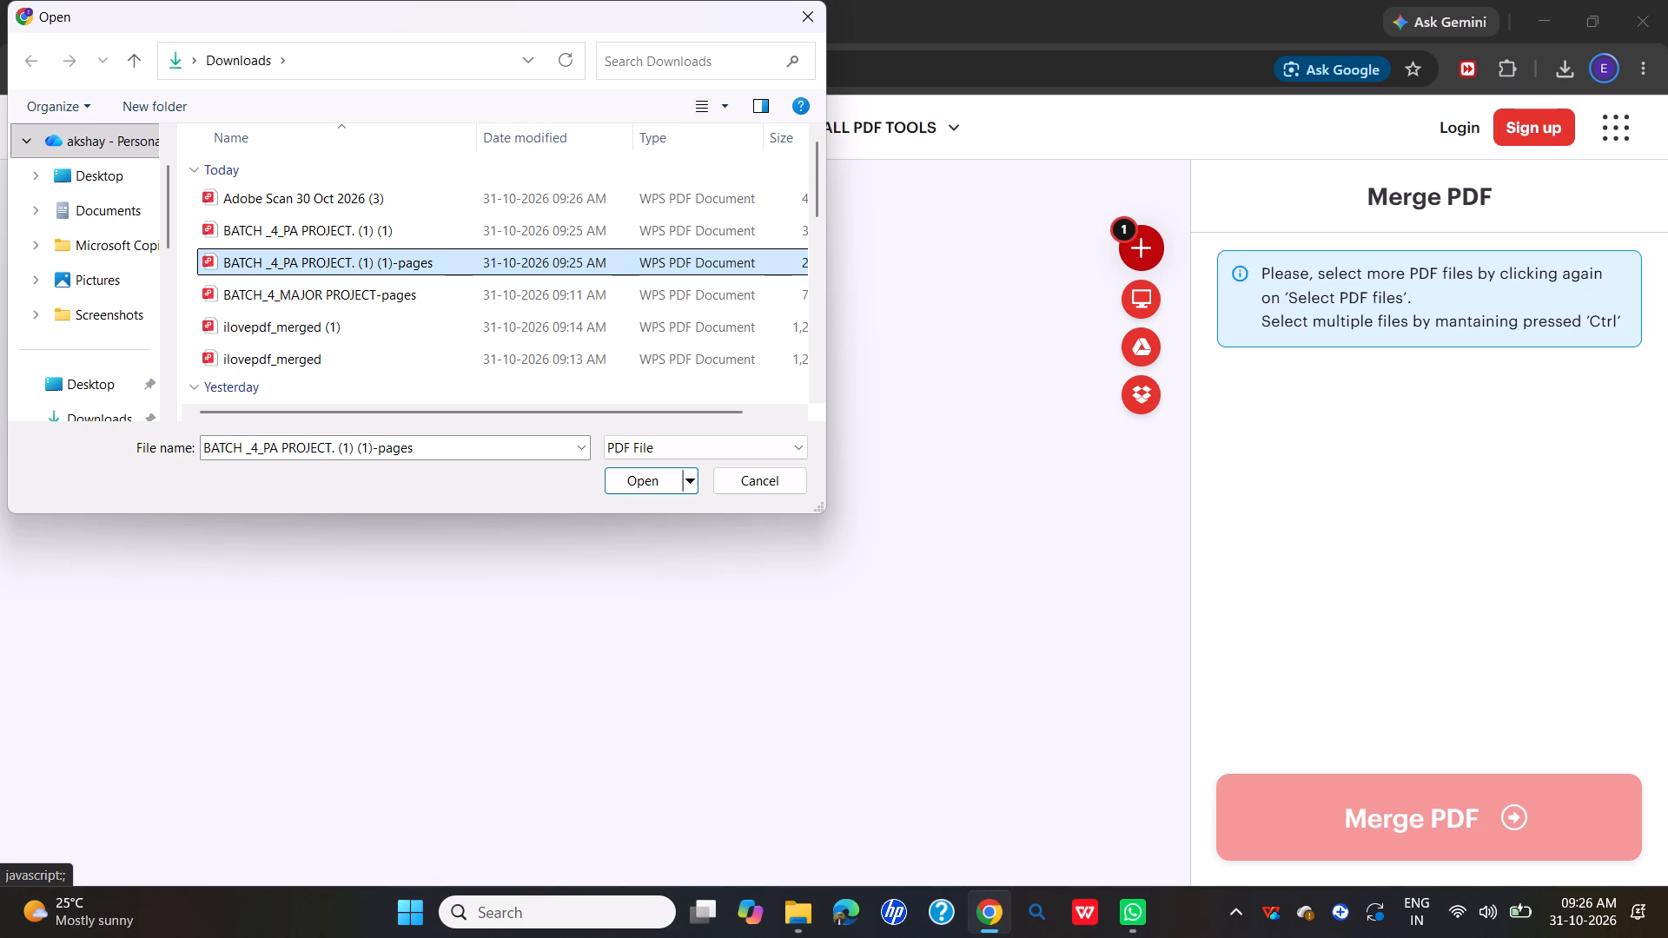
pyautogui.click(640, 473)
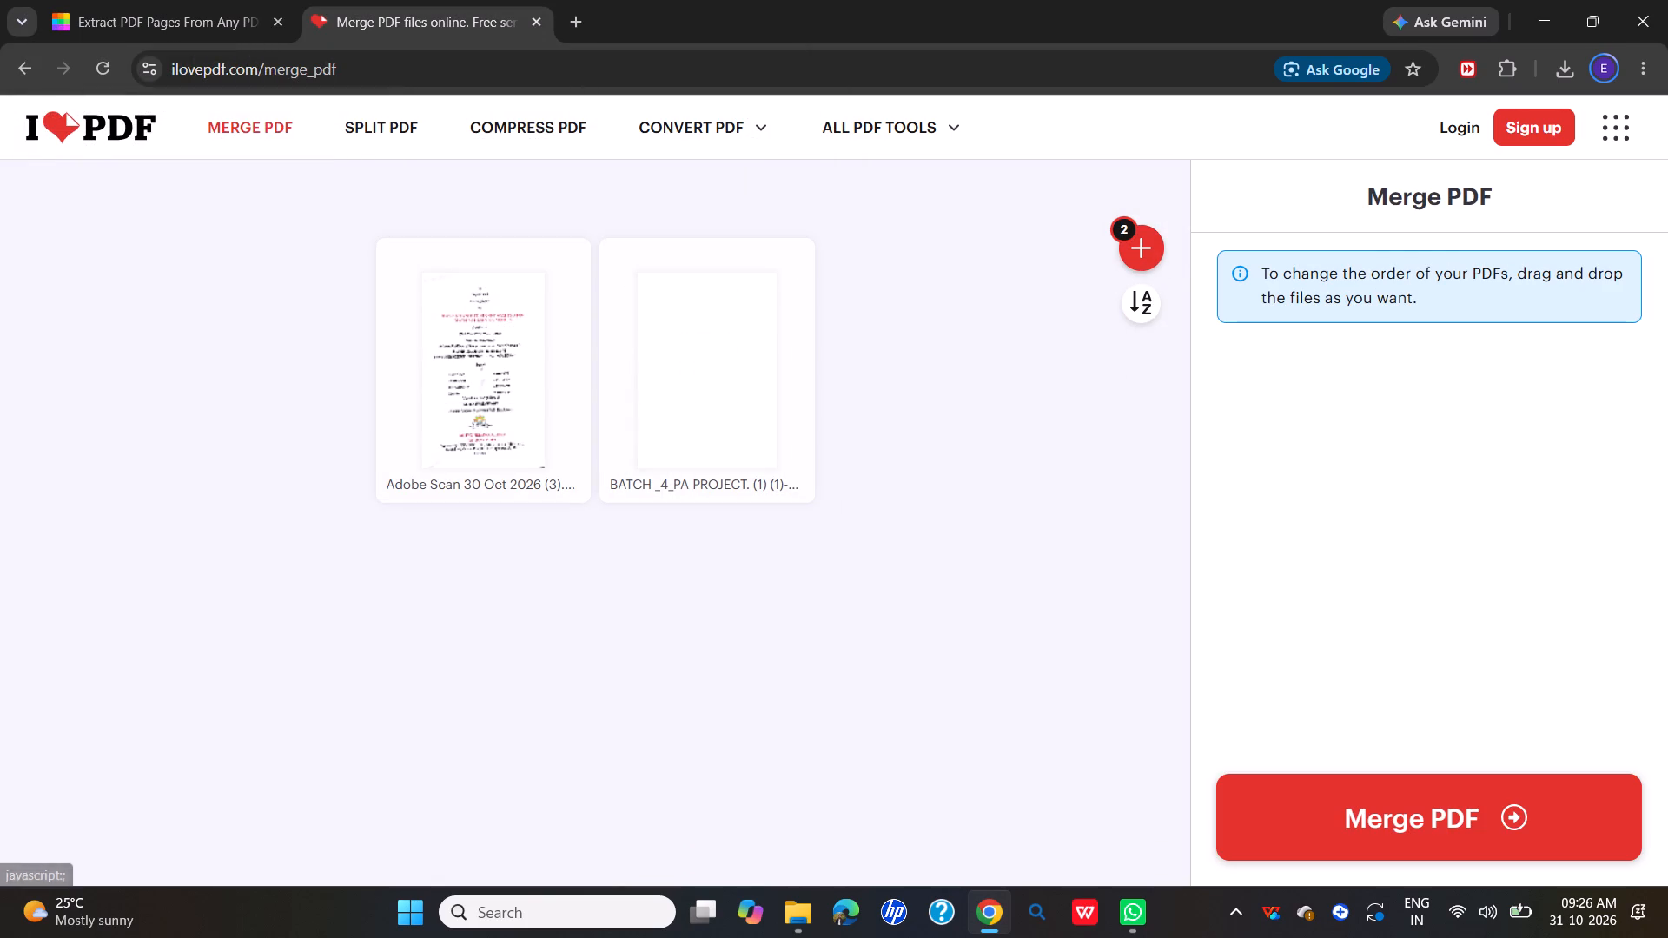
pyautogui.click(1431, 803)
pyautogui.click(917, 328)
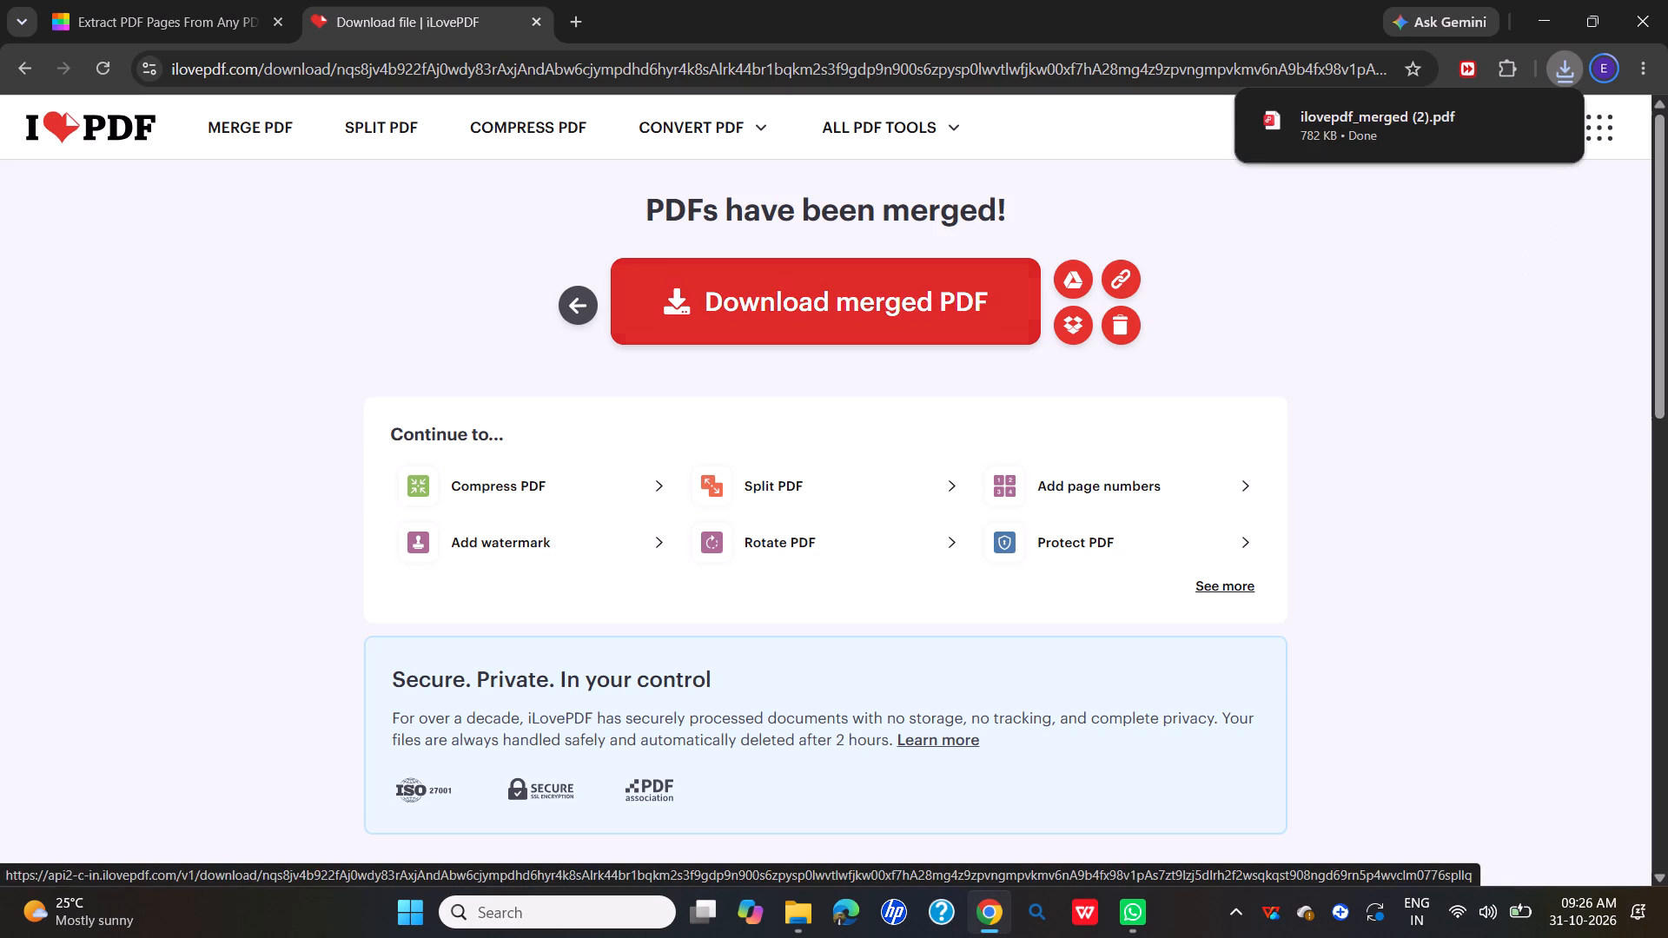
# Open the downloaded ilovepdf_merged (2).pdf and check its cover, certificate and declaration pages.
pyautogui.doubleClick(1373, 134)
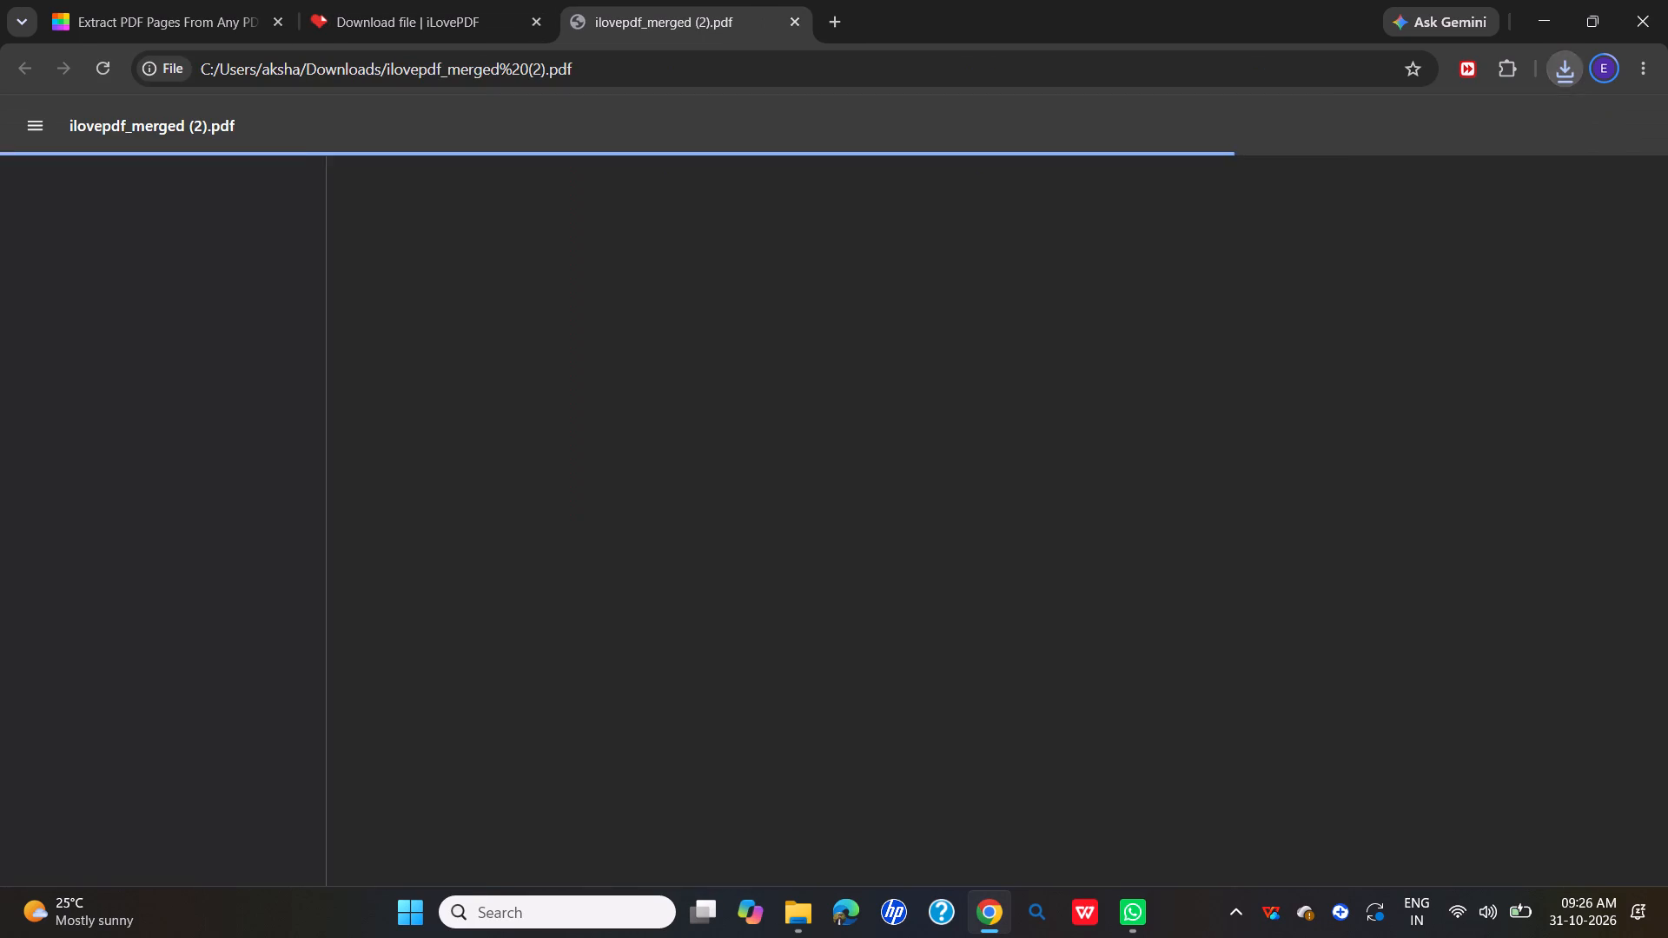
pyautogui.scroll(-20, 1003, 502)
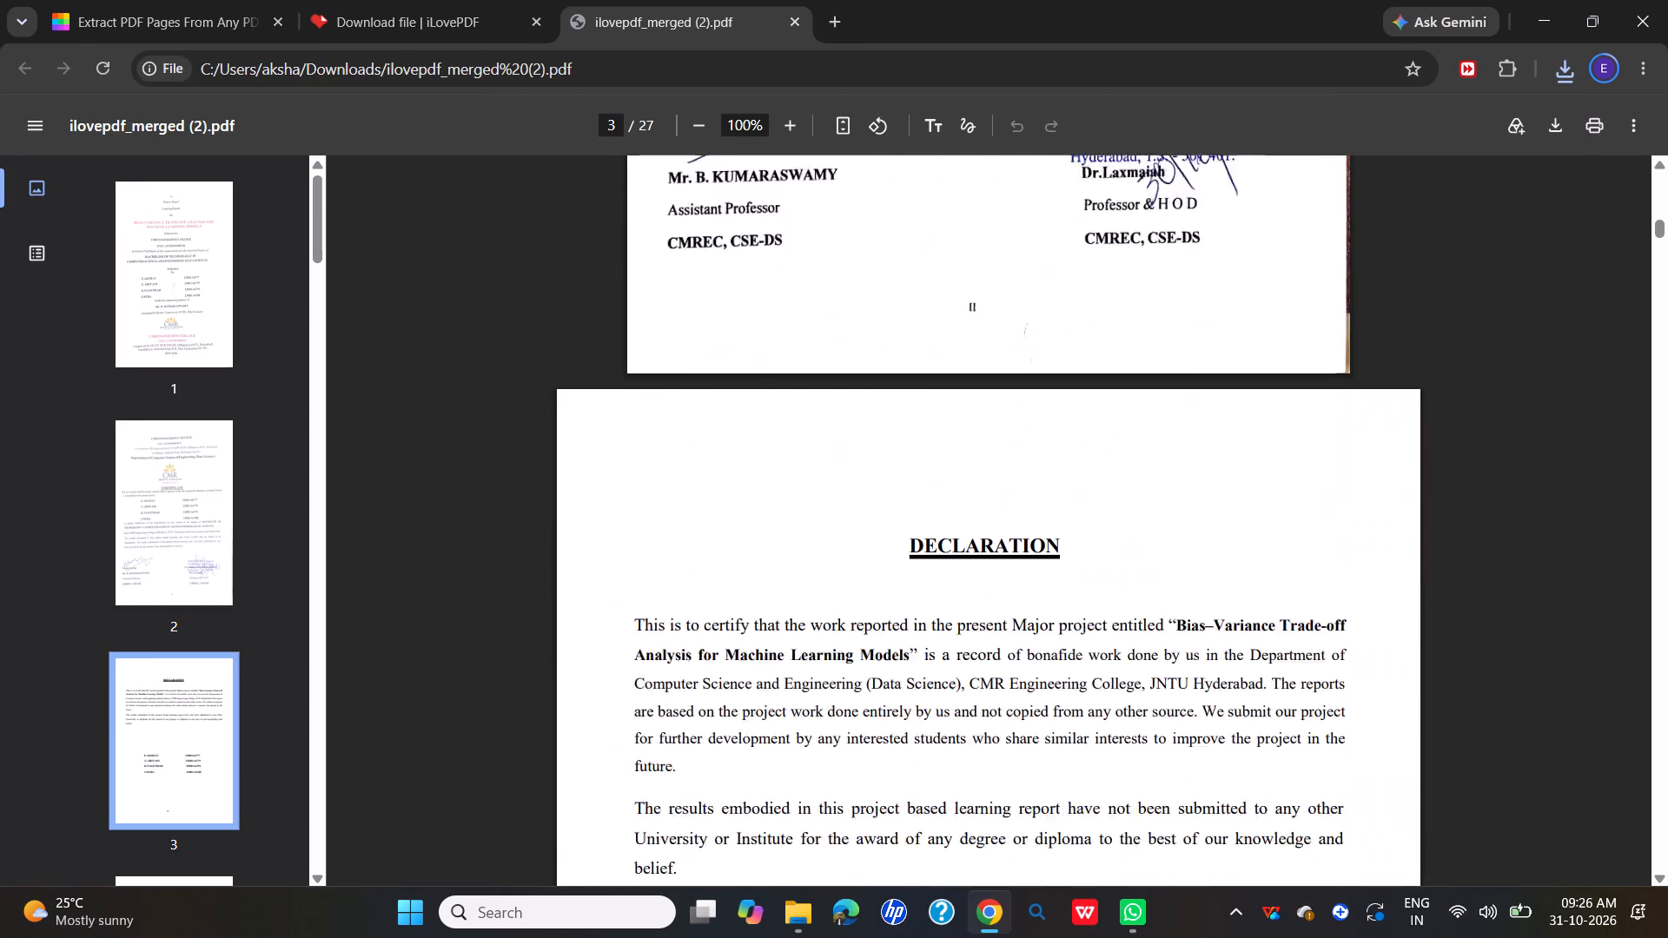
pyautogui.scroll(20, 1003, 502)
pyautogui.scroll(14, 1003, 502)
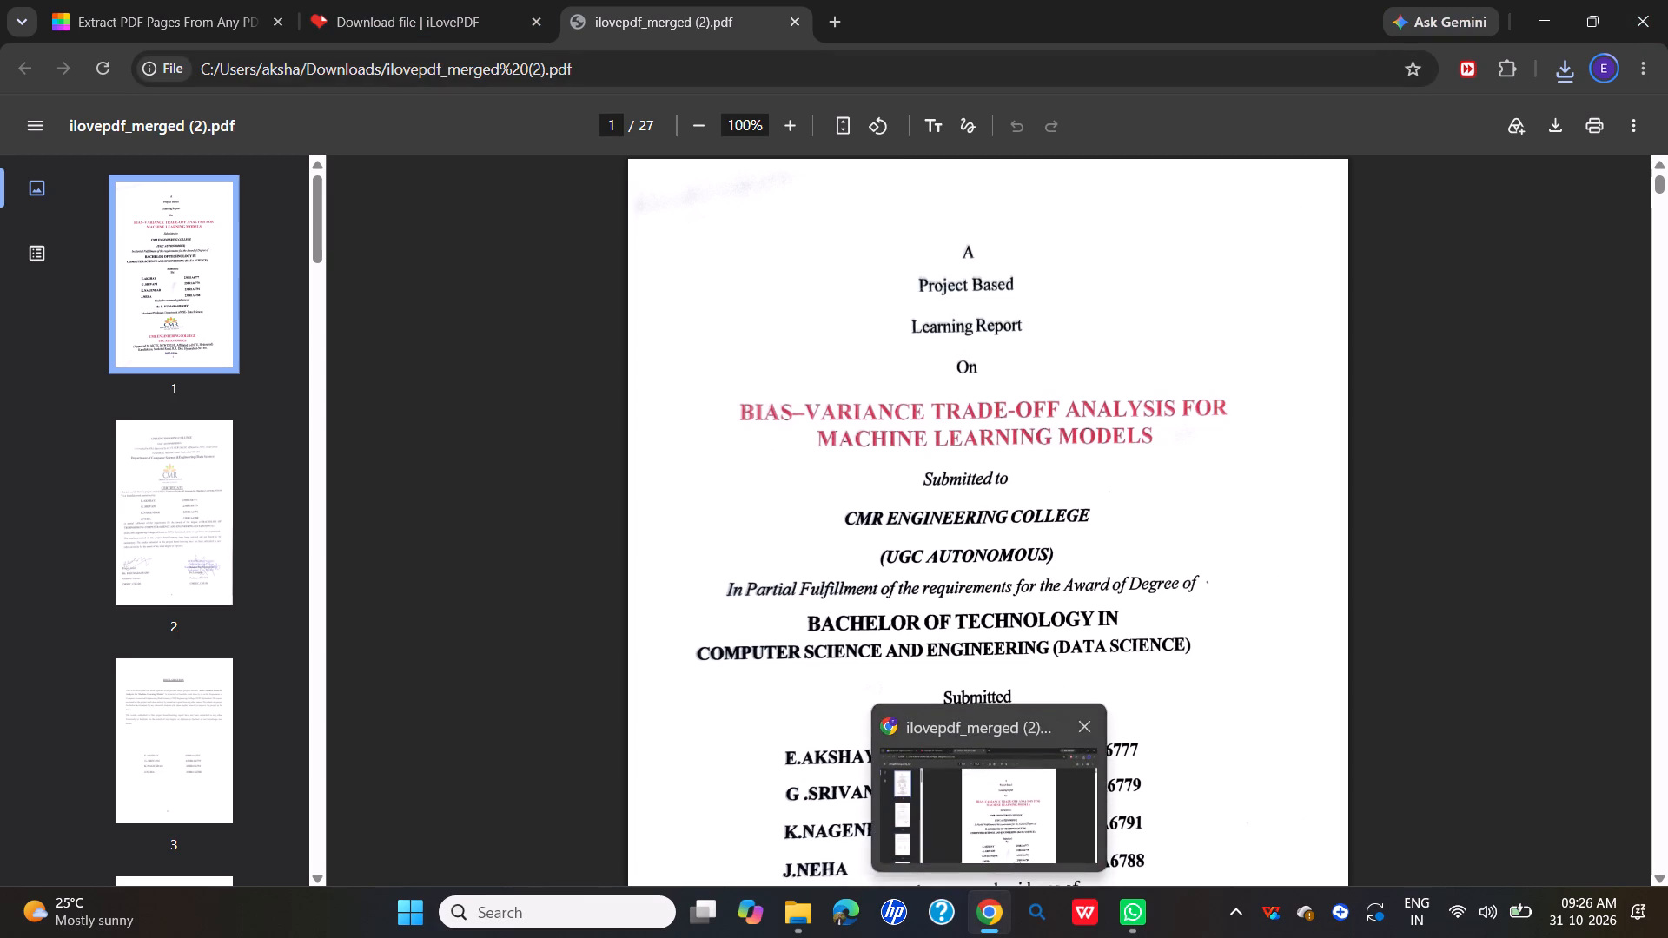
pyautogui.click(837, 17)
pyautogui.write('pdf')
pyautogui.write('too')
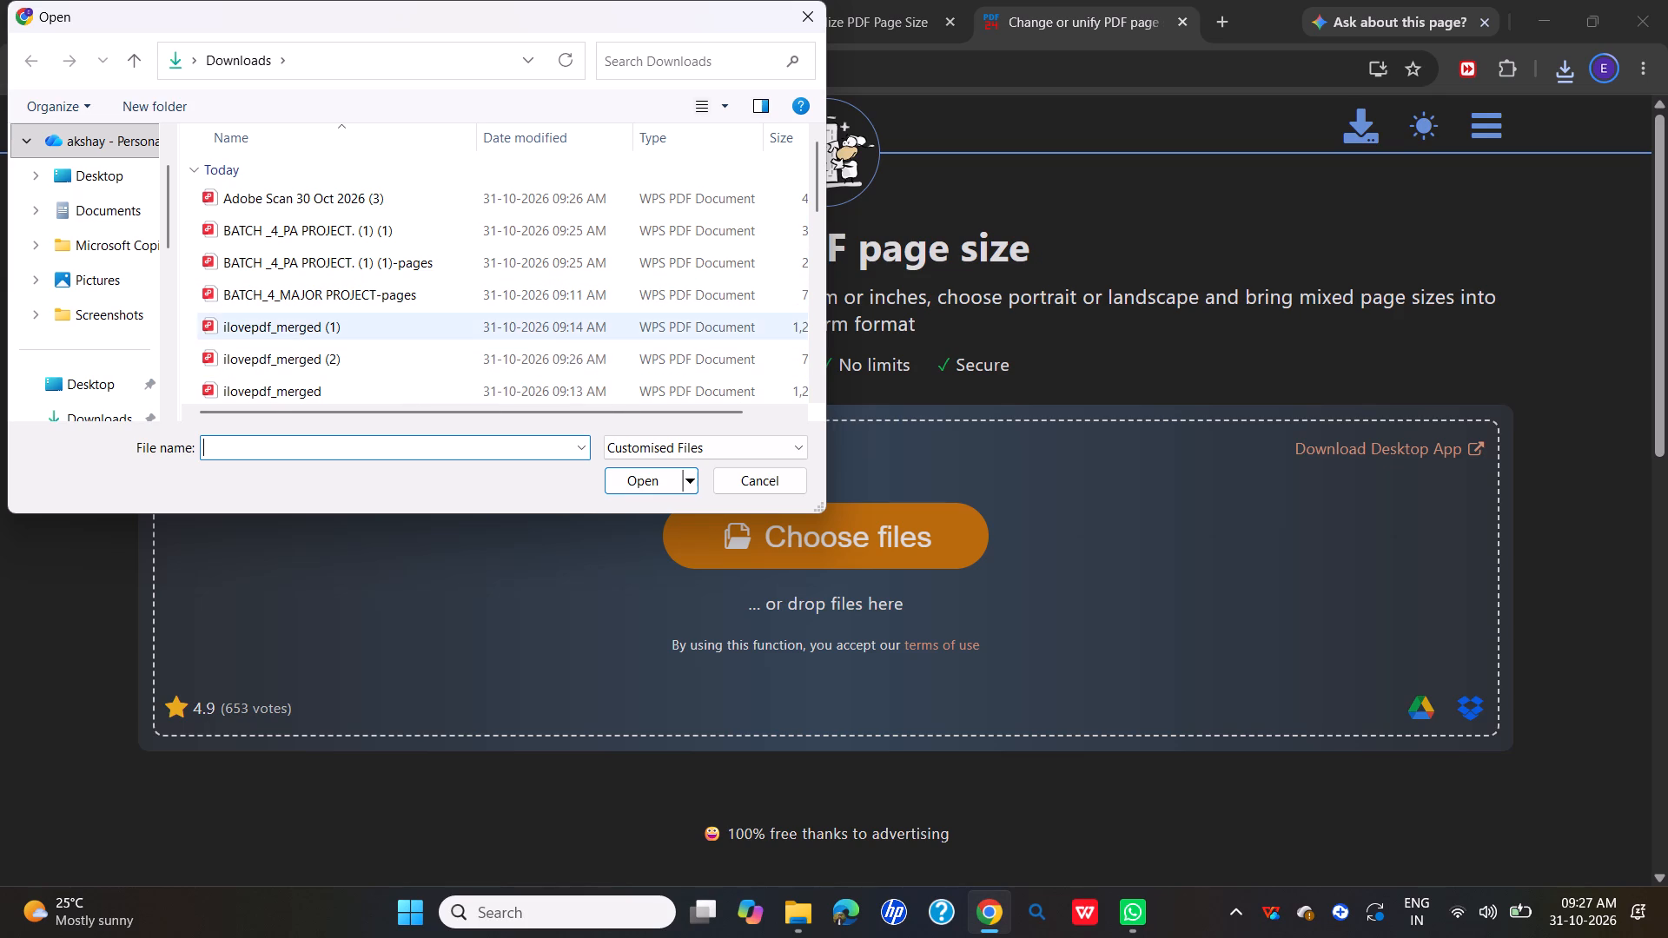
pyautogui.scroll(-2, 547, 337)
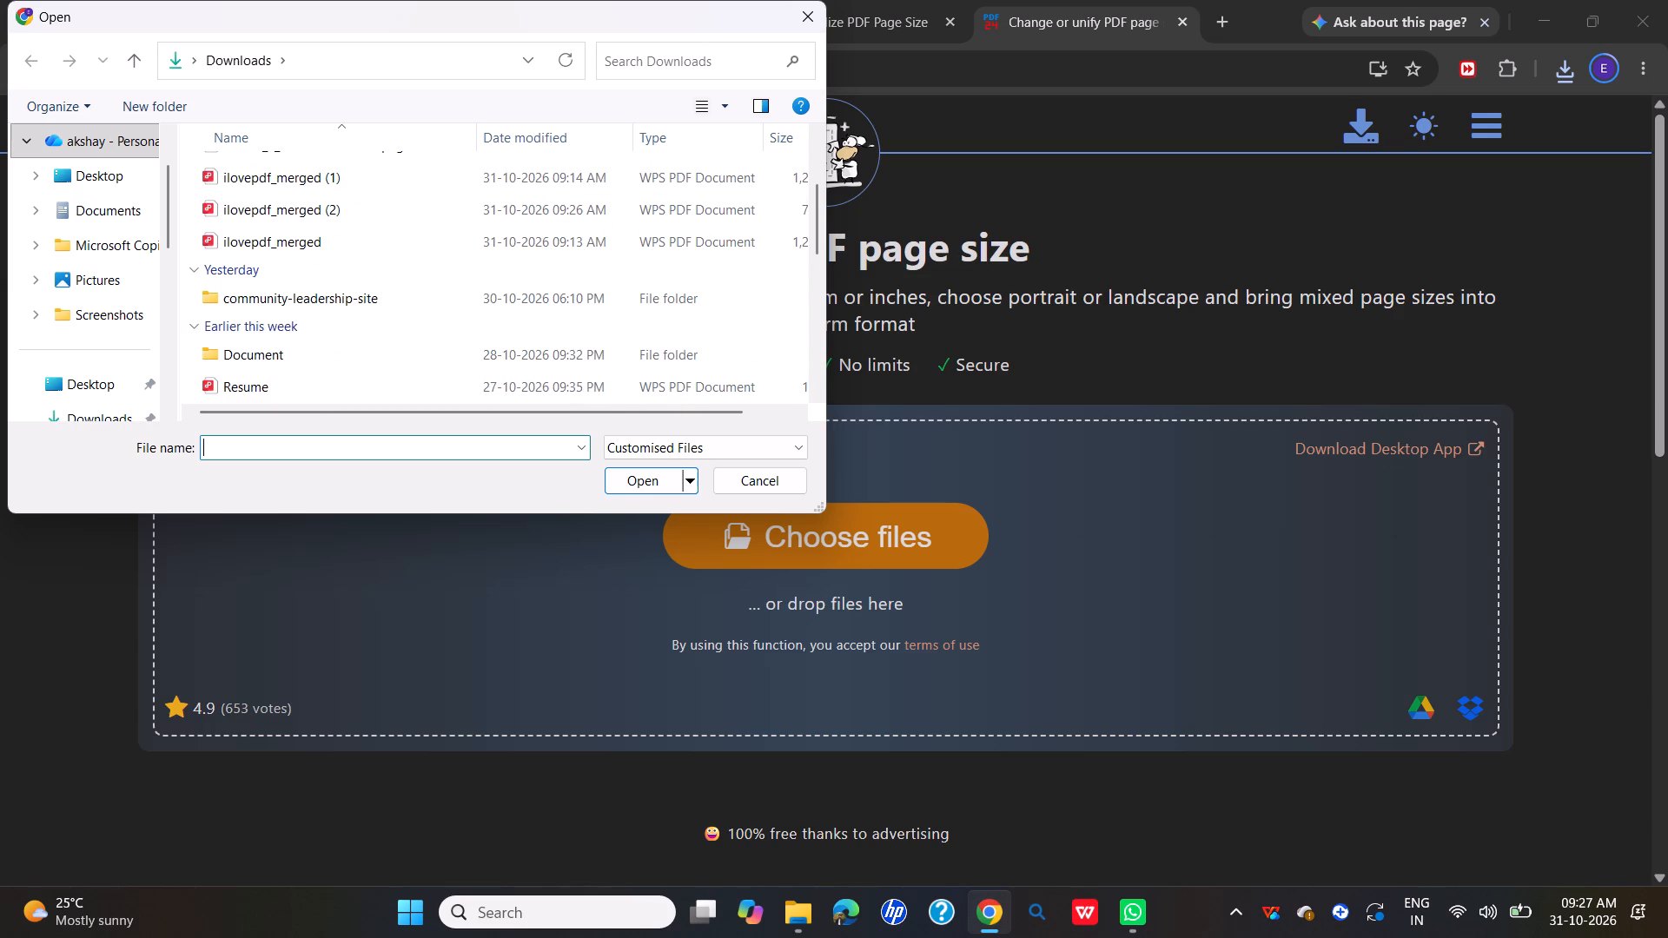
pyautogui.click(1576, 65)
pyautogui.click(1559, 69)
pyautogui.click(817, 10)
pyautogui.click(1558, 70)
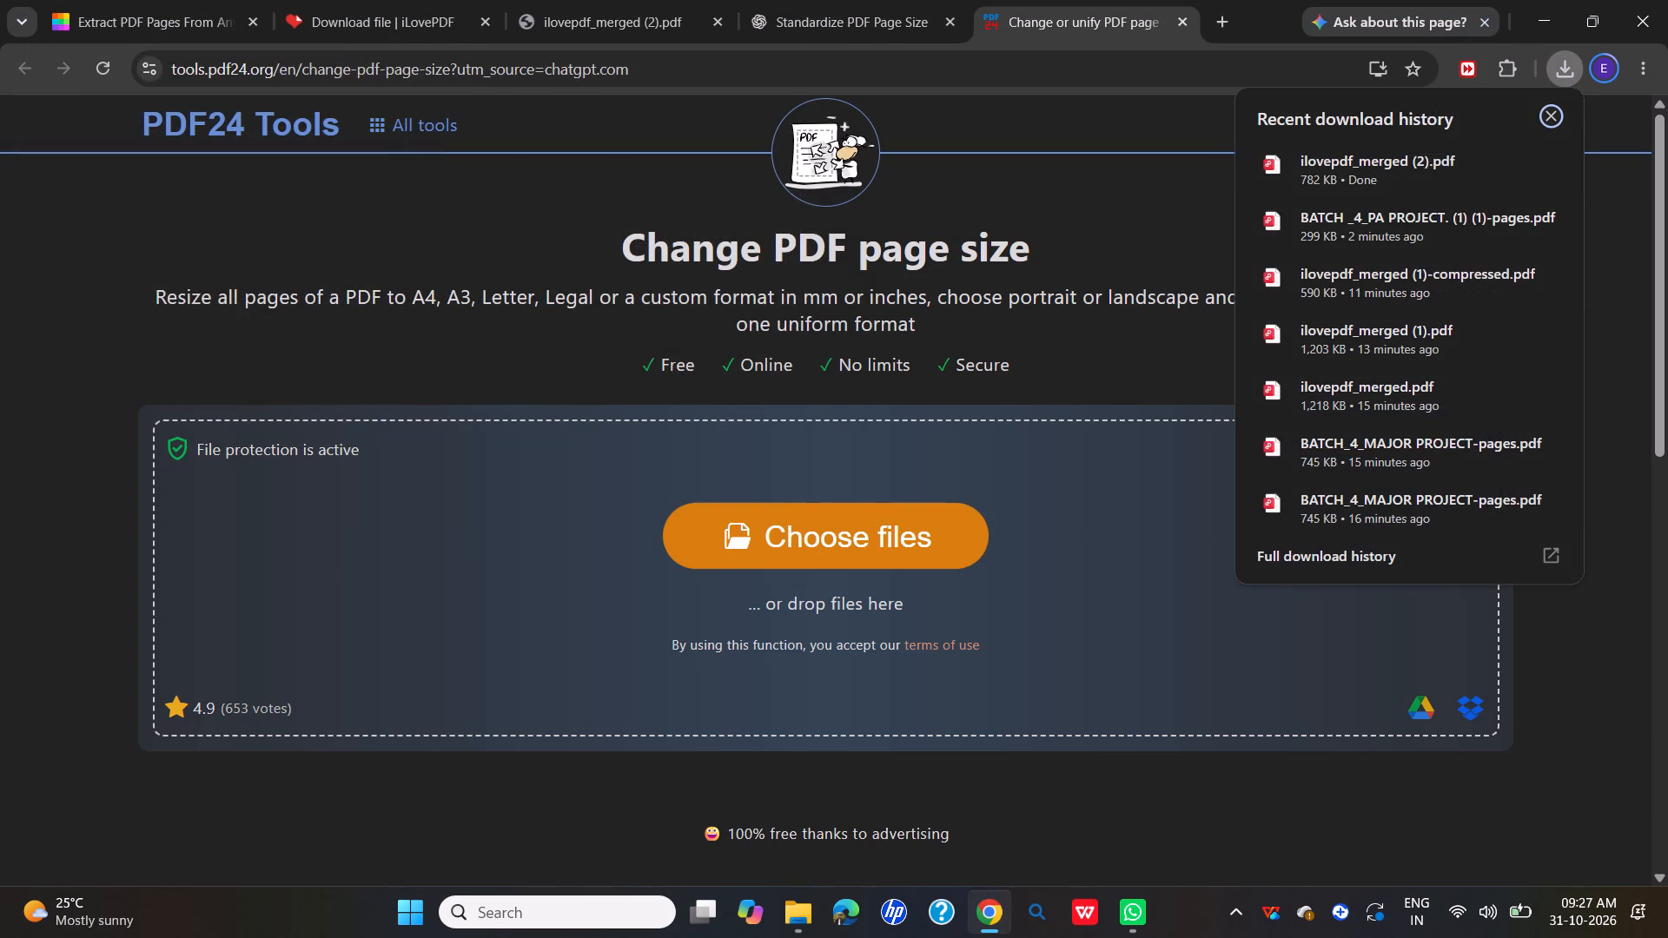
# Load ilovepdf_merged (2) from the Downloads folder into the PDF24 page size tool.
pyautogui.click(823, 546)
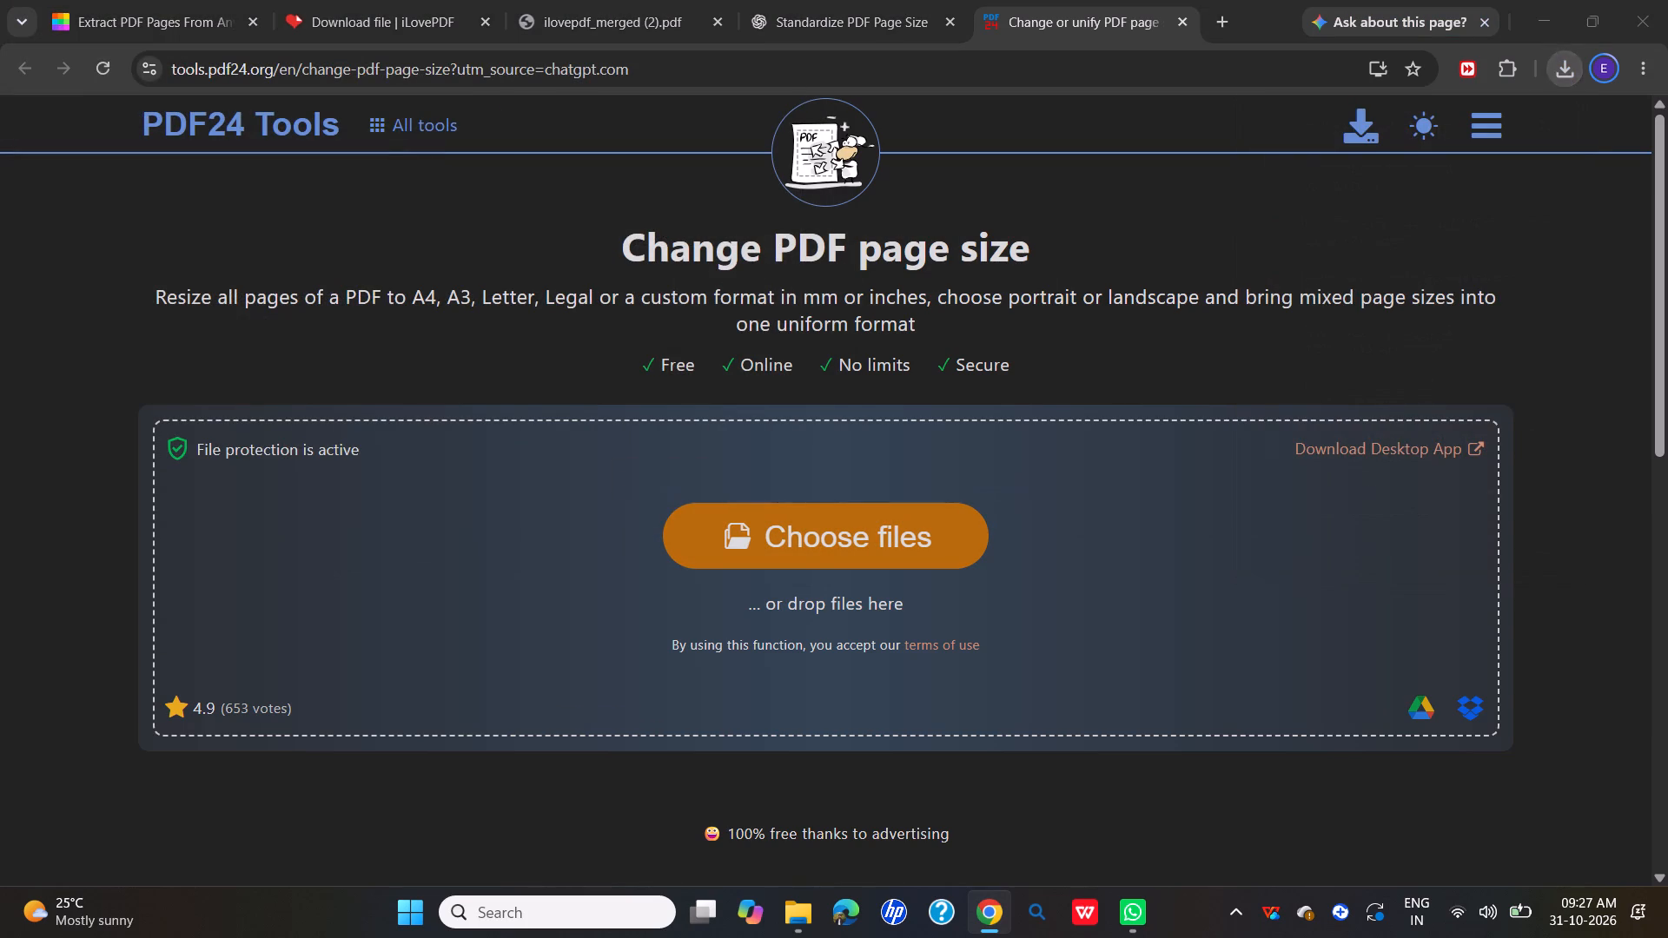
pyautogui.scroll(-1, 387, 317)
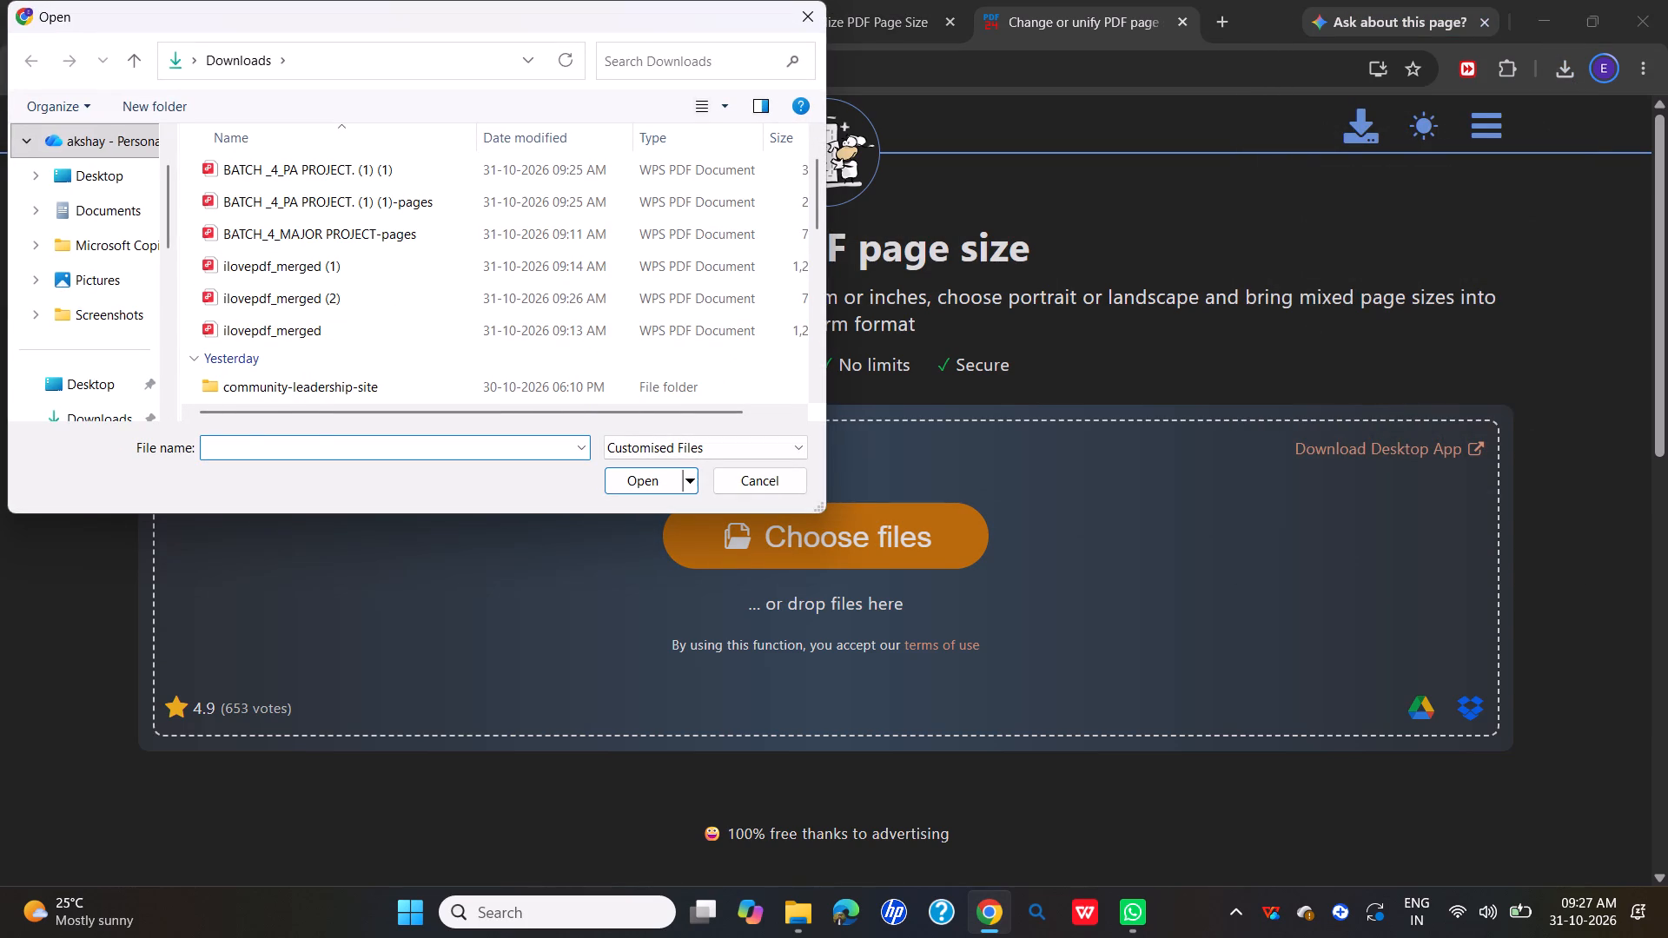
pyautogui.click(350, 305)
pyautogui.click(642, 482)
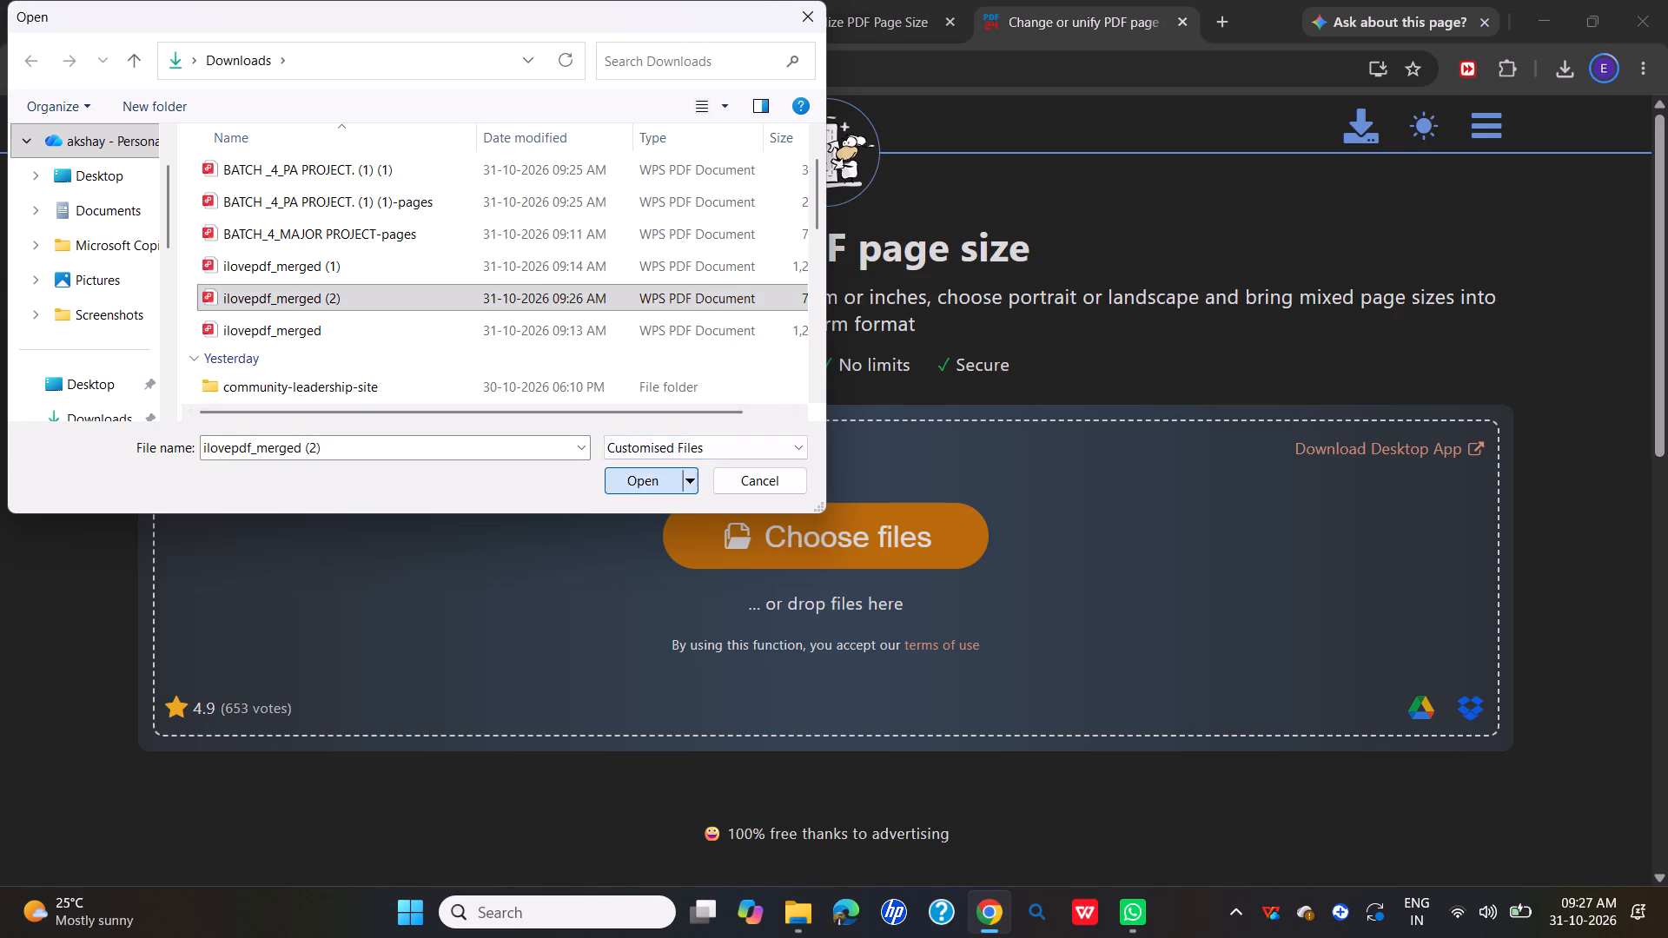
# Change all pages of the merged PDF to A4 with automatic orientation and download the resized file.
pyautogui.scroll(-2, 936, 626)
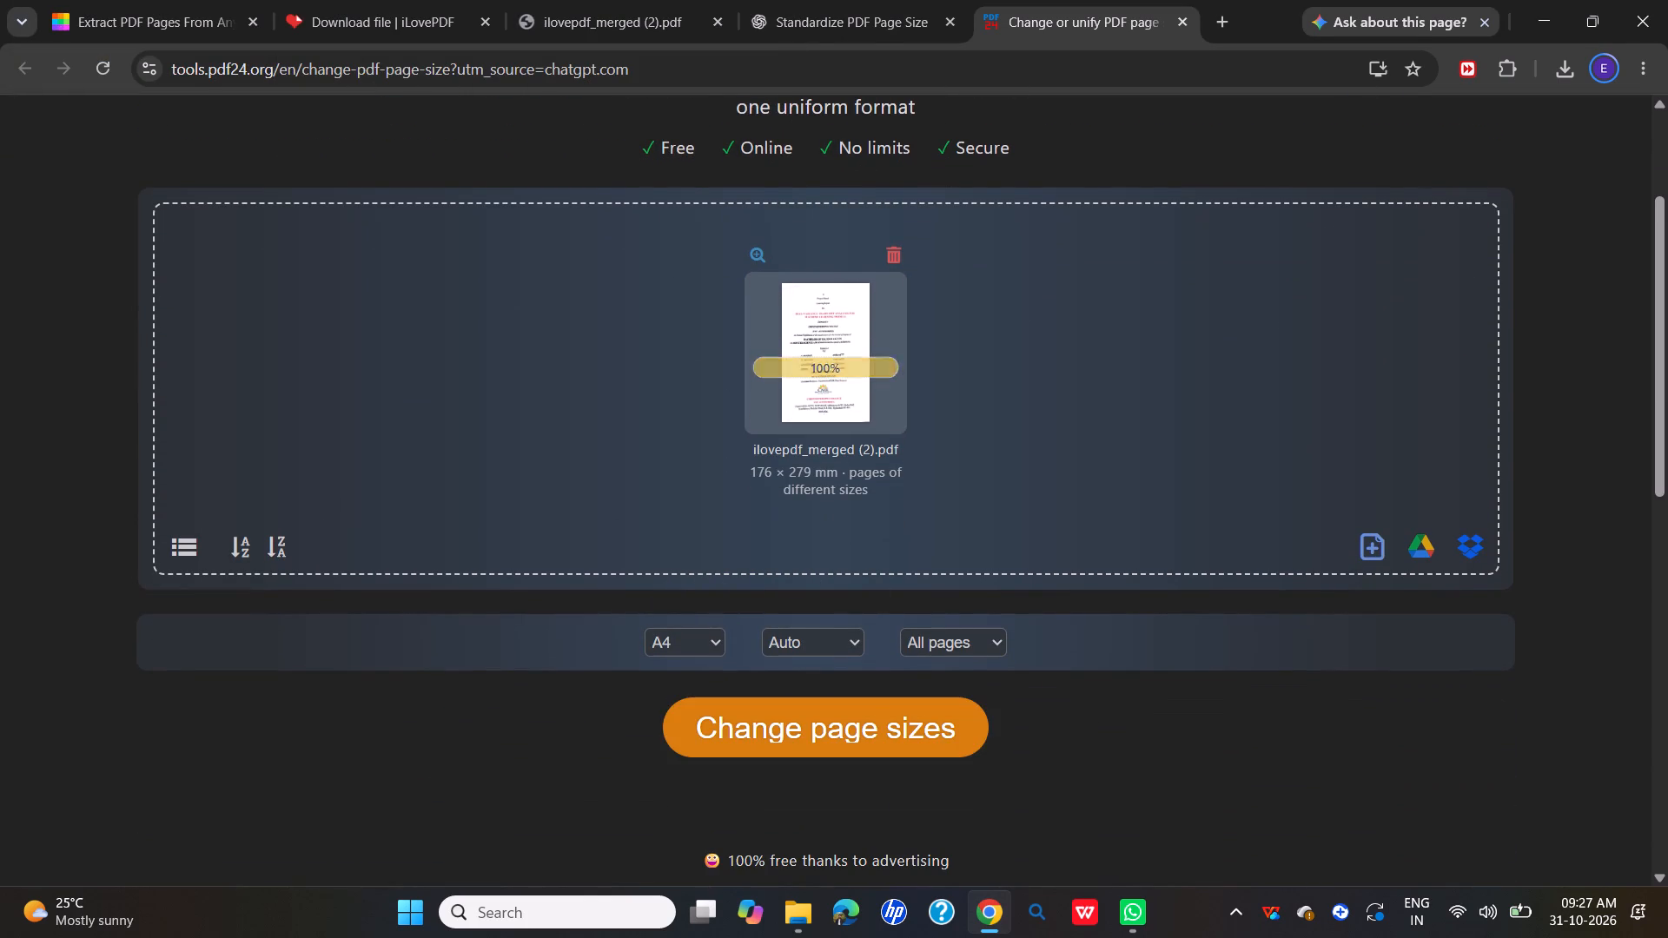
pyautogui.click(841, 737)
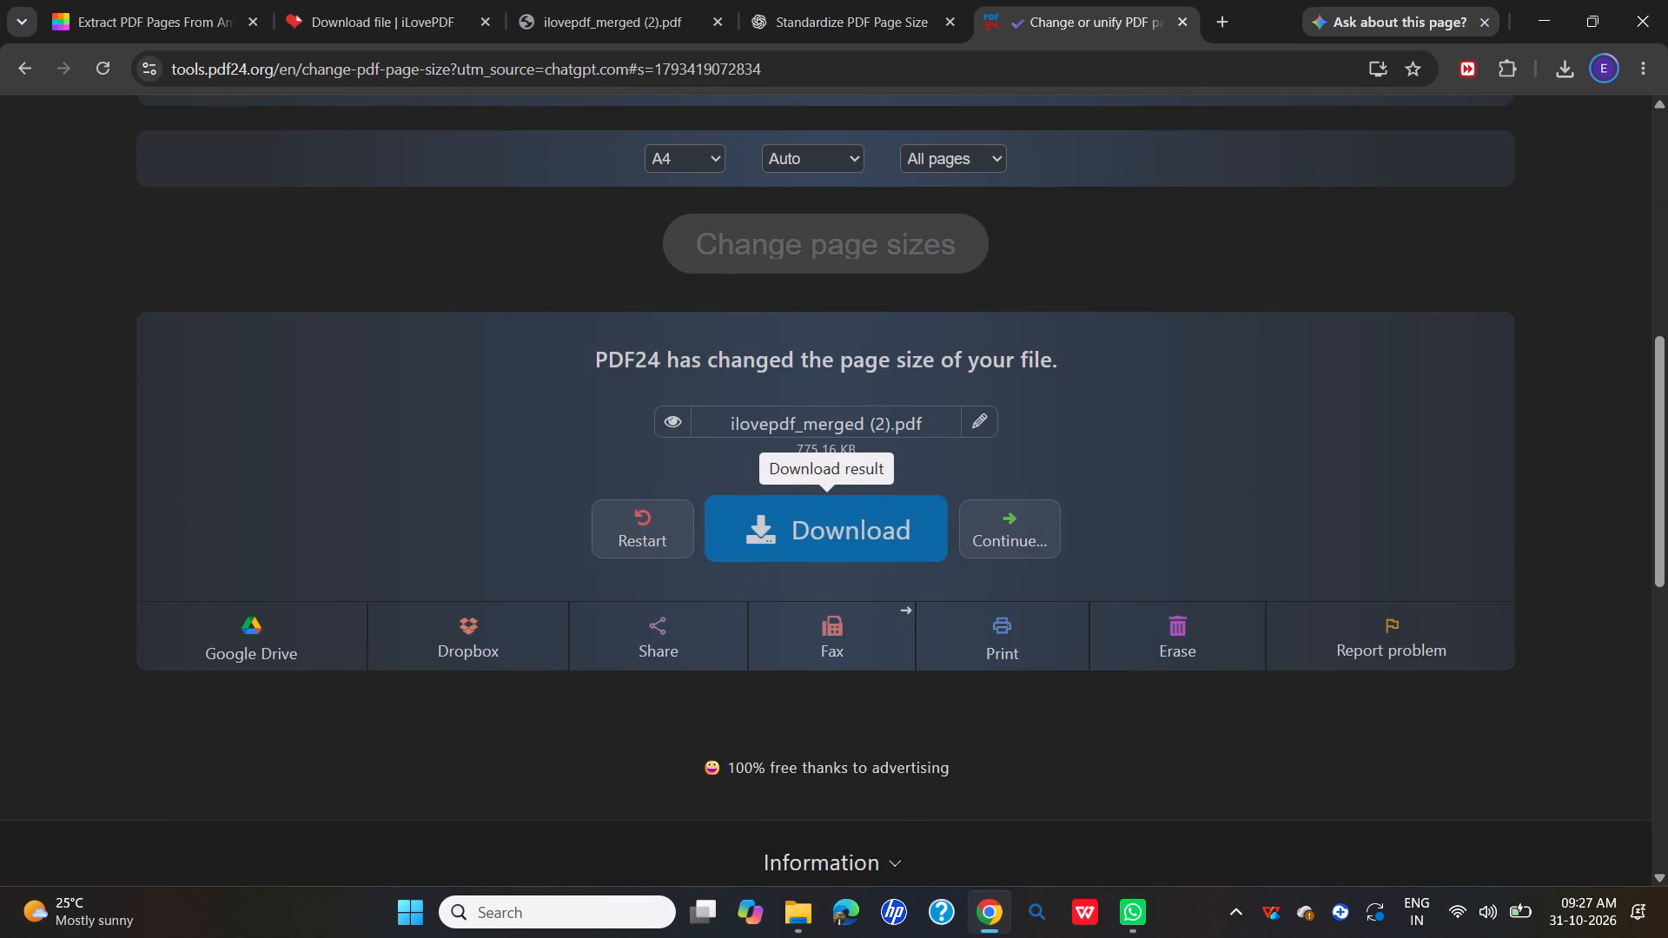
pyautogui.scroll(2, 1187, 493)
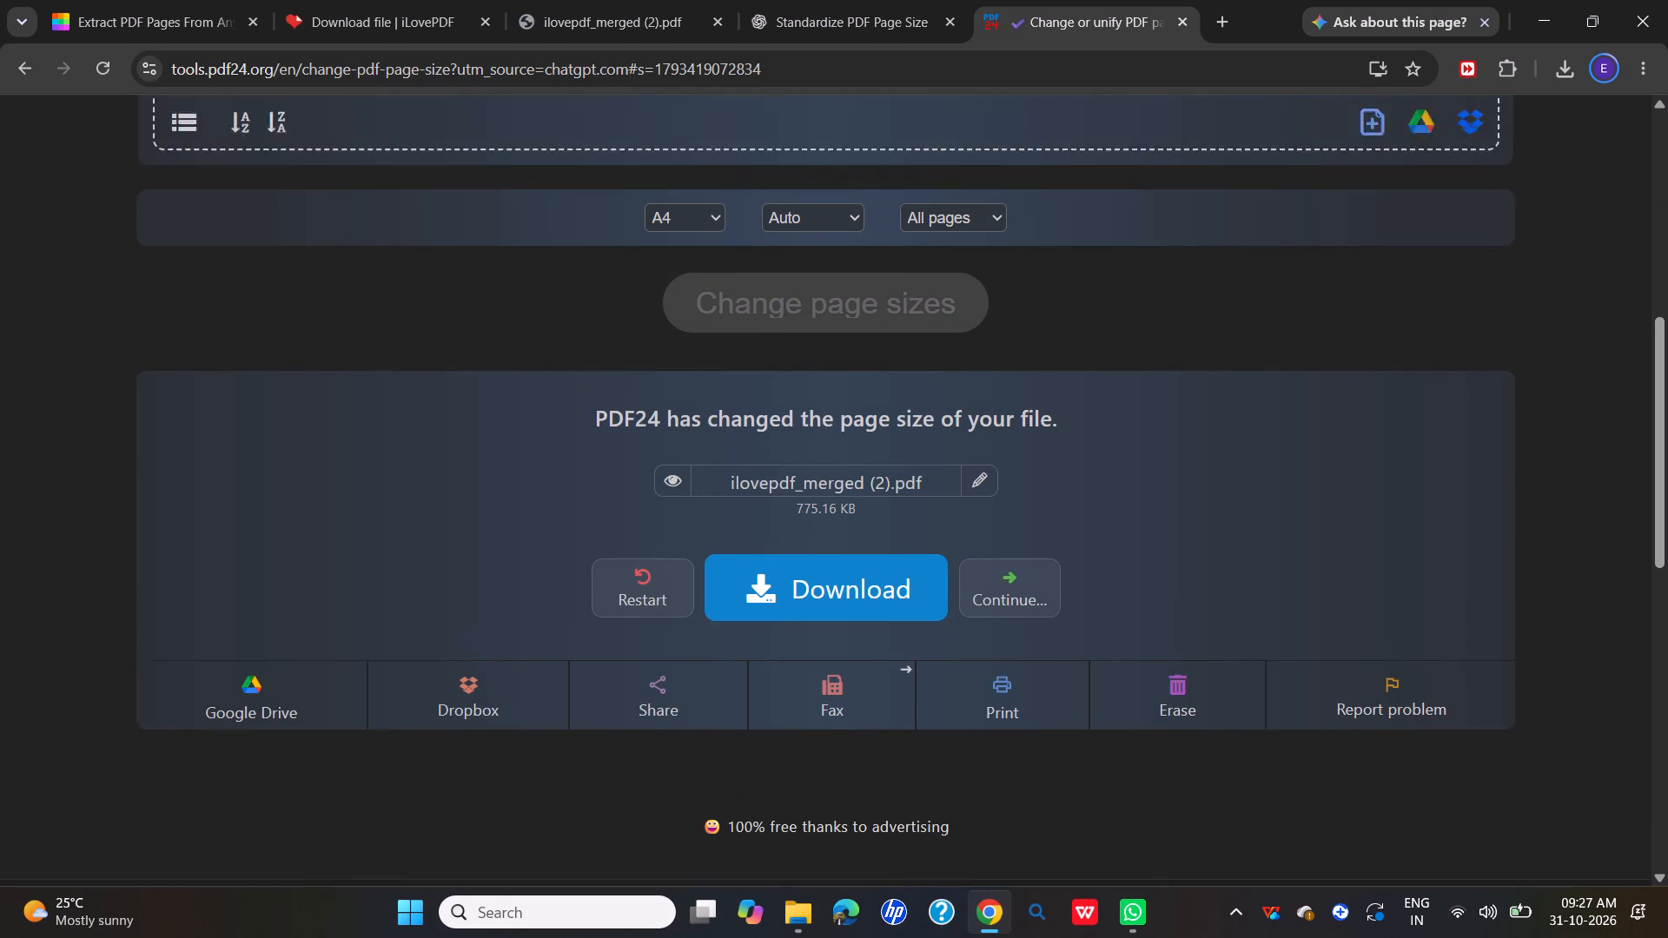
pyautogui.scroll(2, 1187, 493)
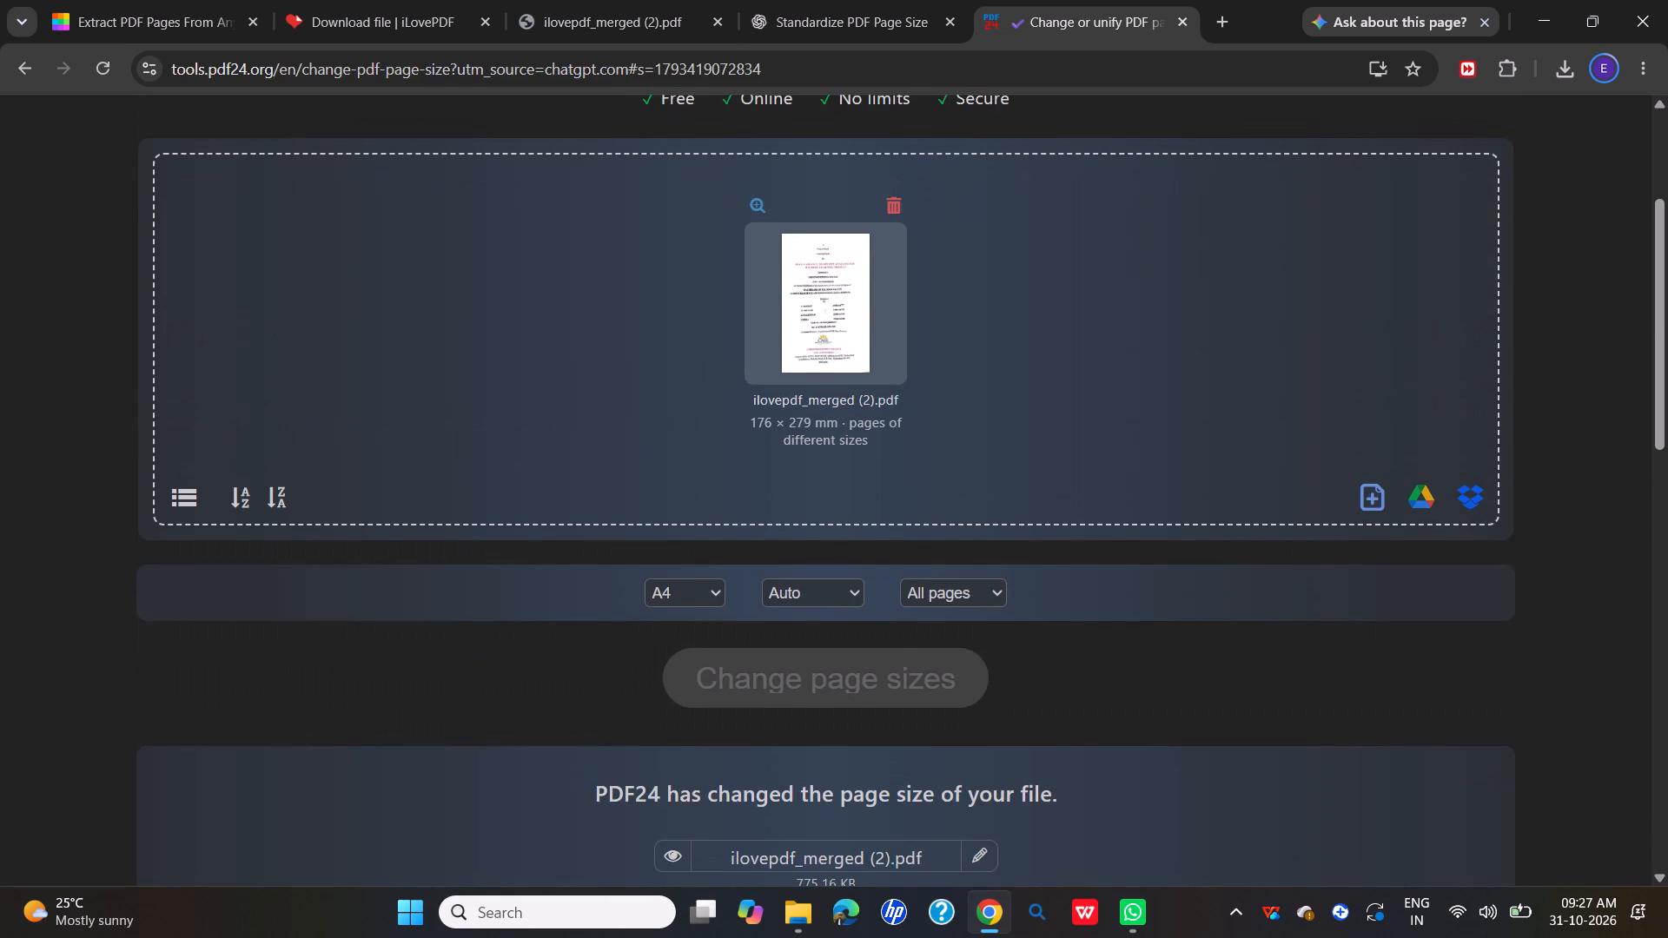
pyautogui.scroll(3, 1187, 493)
pyautogui.scroll(-9, 1187, 493)
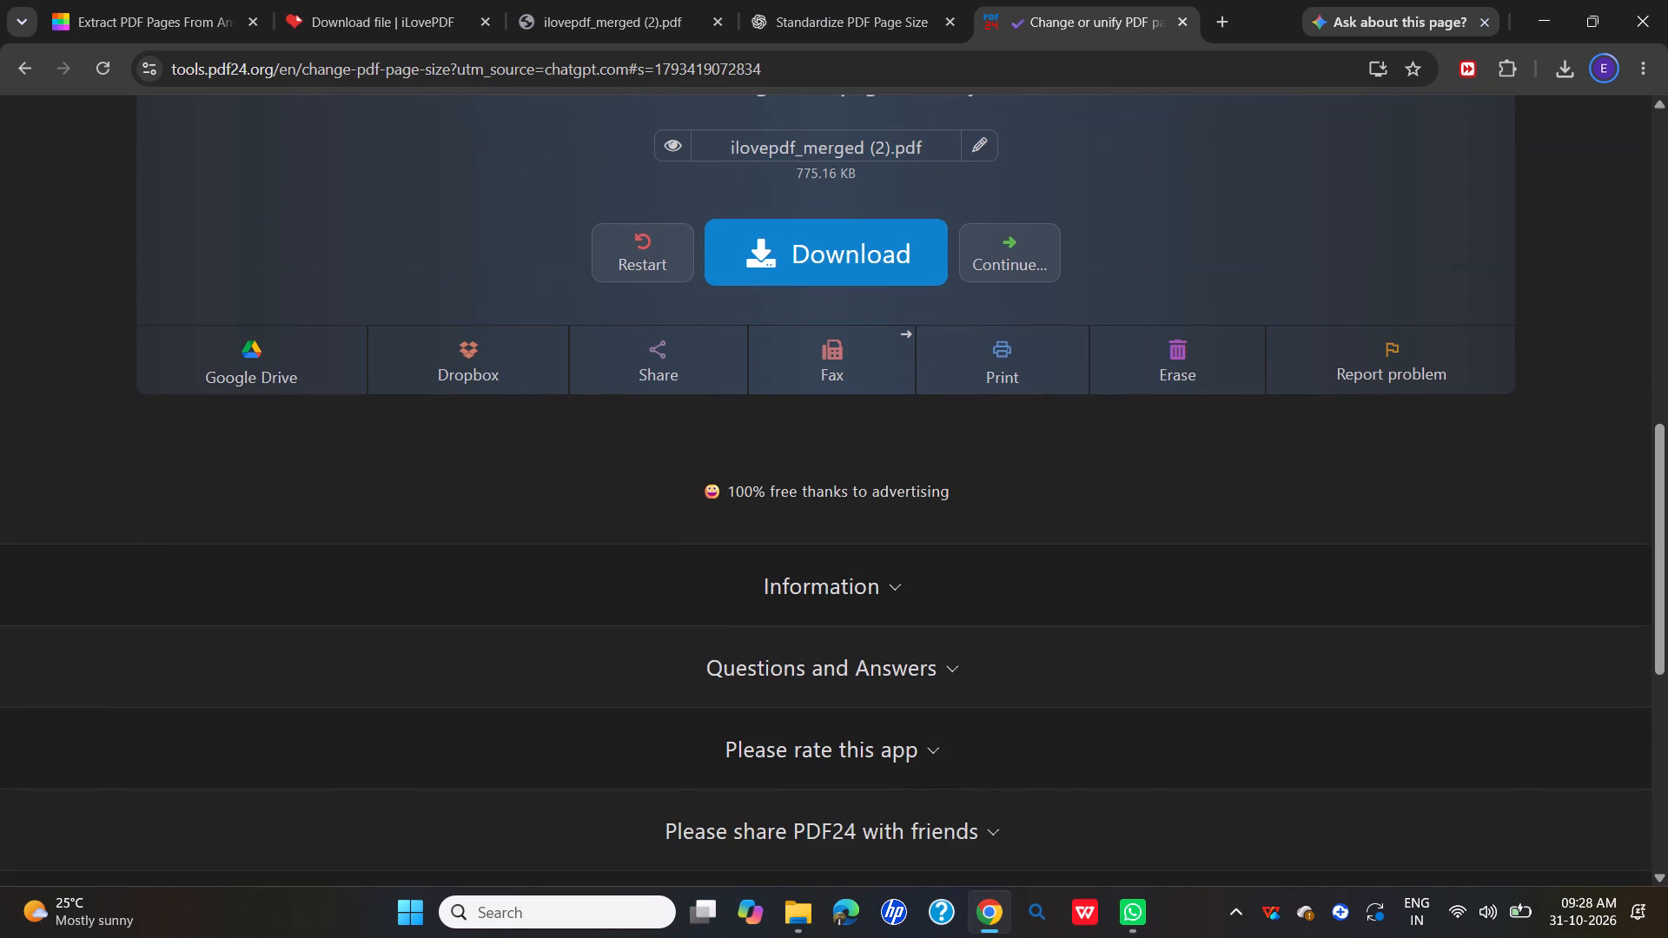
pyautogui.click(844, 245)
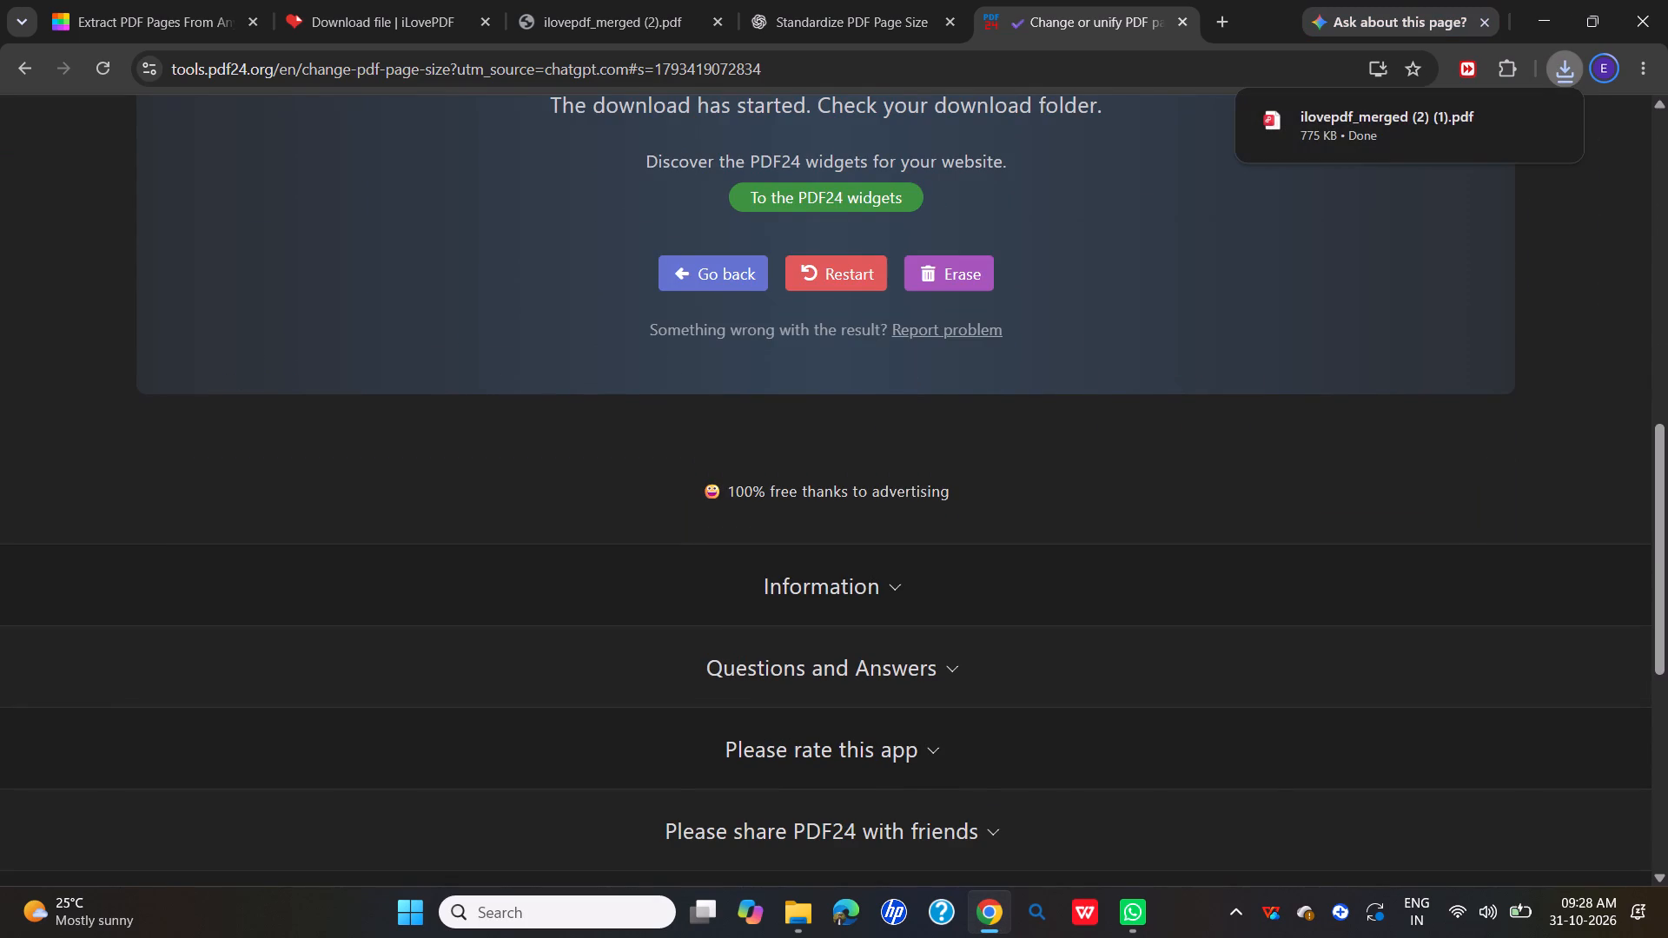
# Open the downloaded ilovepdf_merged (2) (1).pdf and review page sizes from the cover and certificate through the Chapter 1 introduction.
pyautogui.doubleClick(1435, 119)
pyautogui.scroll(-6, 1056, 415)
pyautogui.scroll(1, 1056, 416)
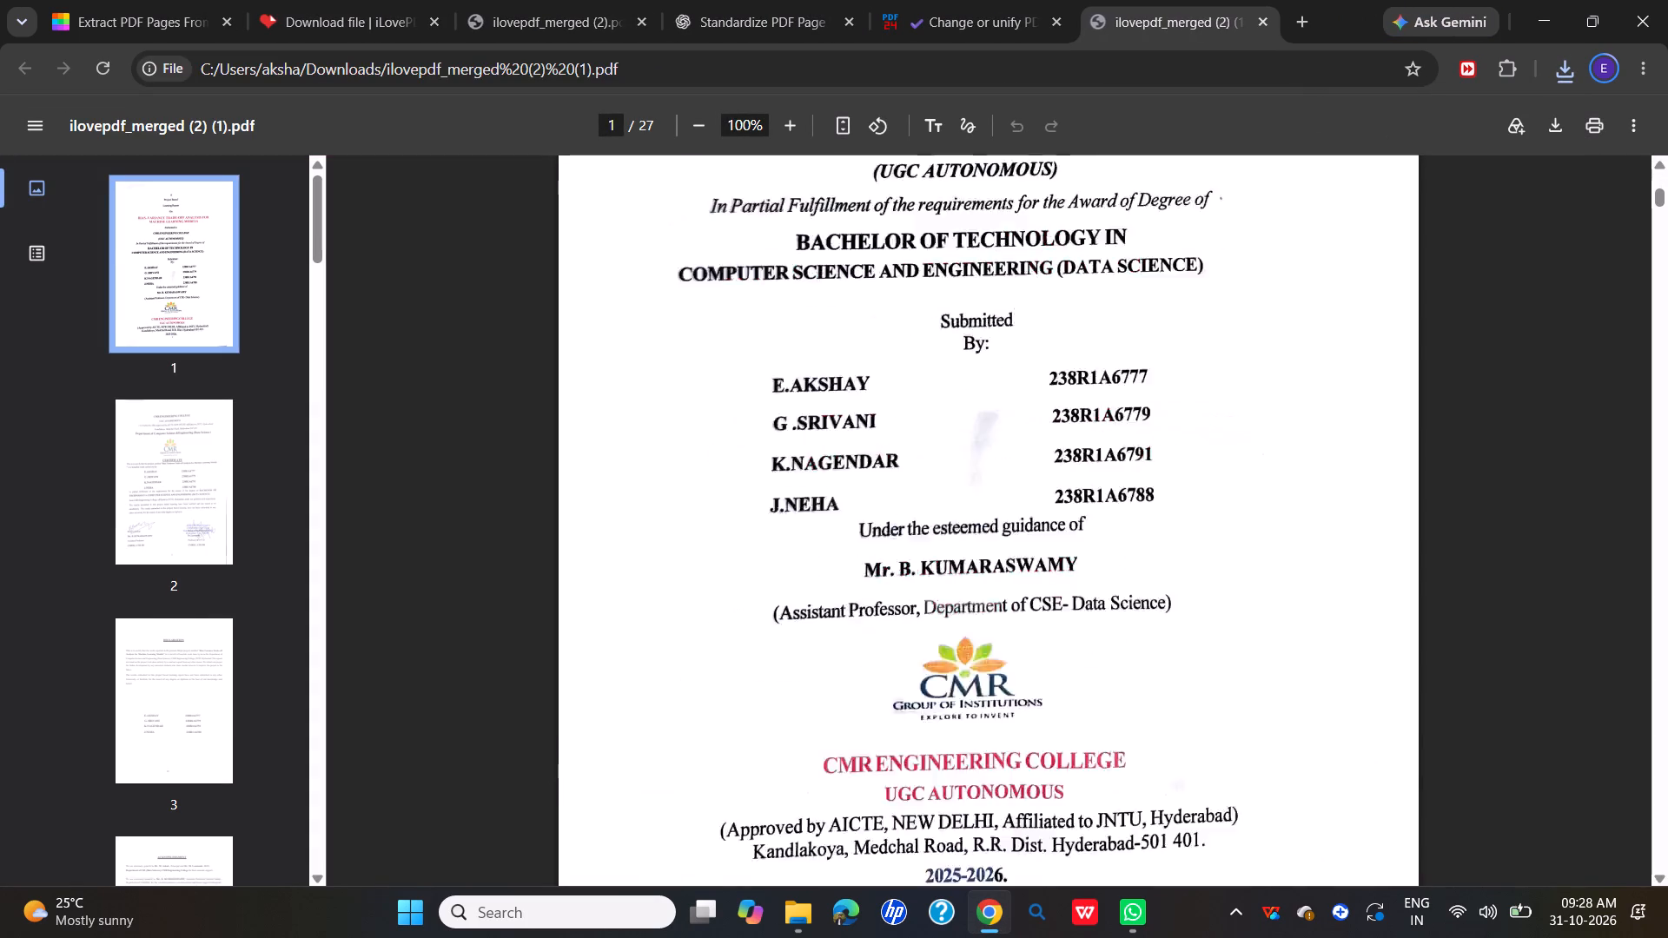
pyautogui.scroll(-18, 1056, 416)
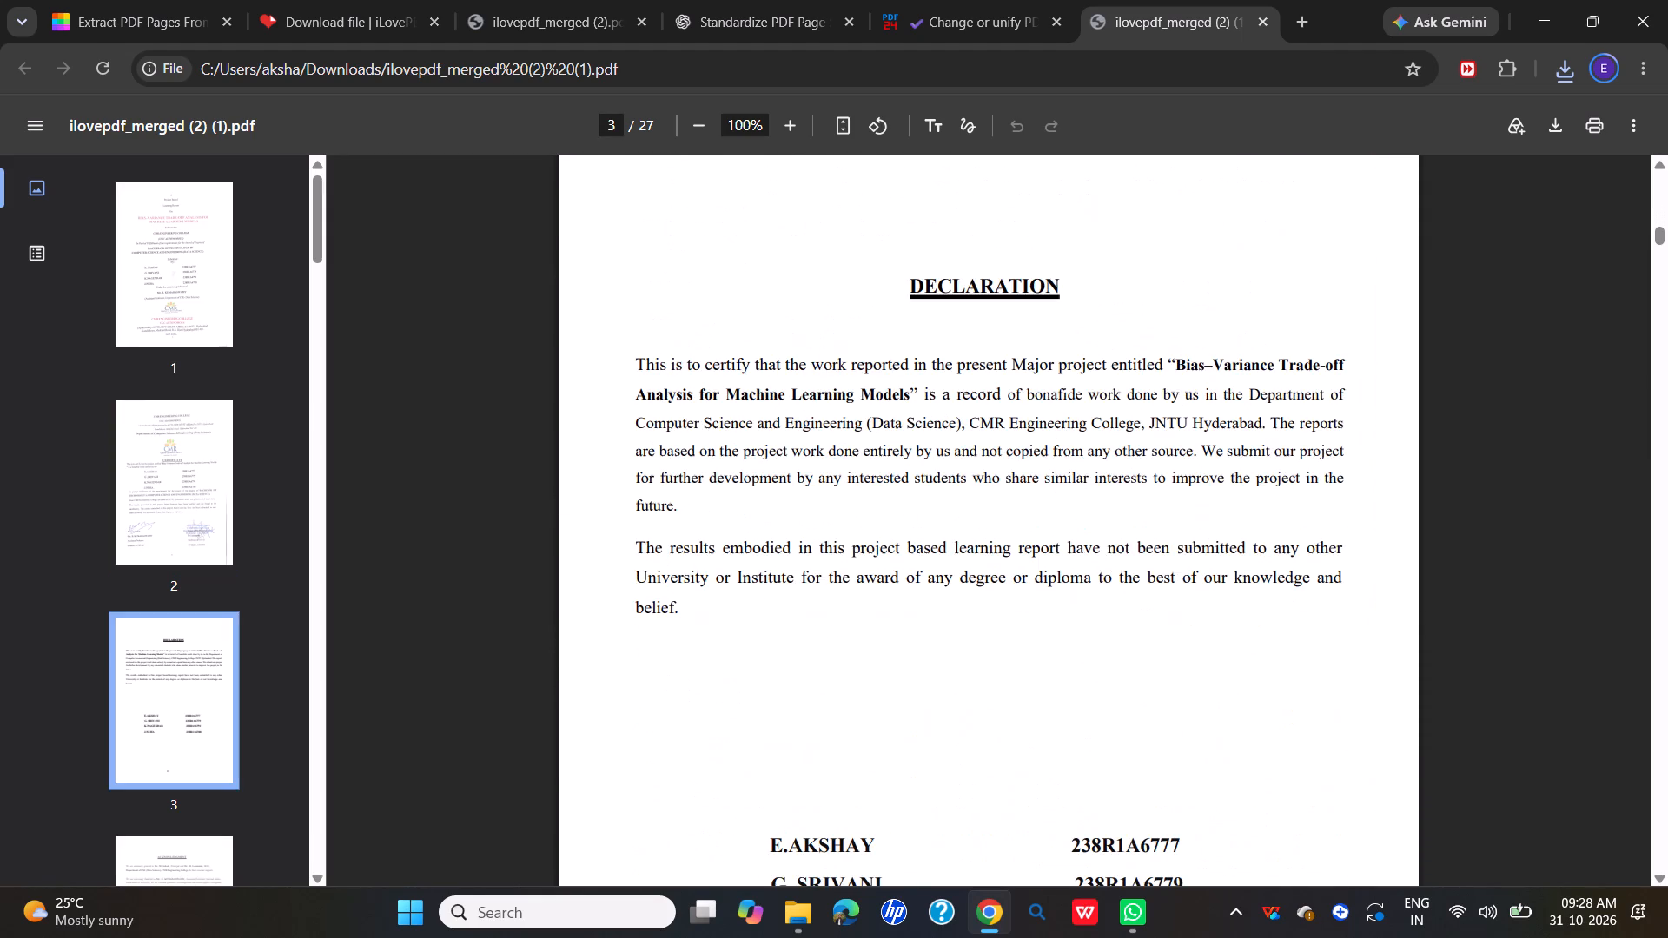
pyautogui.scroll(20, 1059, 414)
pyautogui.scroll(12, 1059, 414)
pyautogui.scroll(-7, 1063, 411)
pyautogui.scroll(13, 1063, 411)
pyautogui.scroll(-13, 1063, 411)
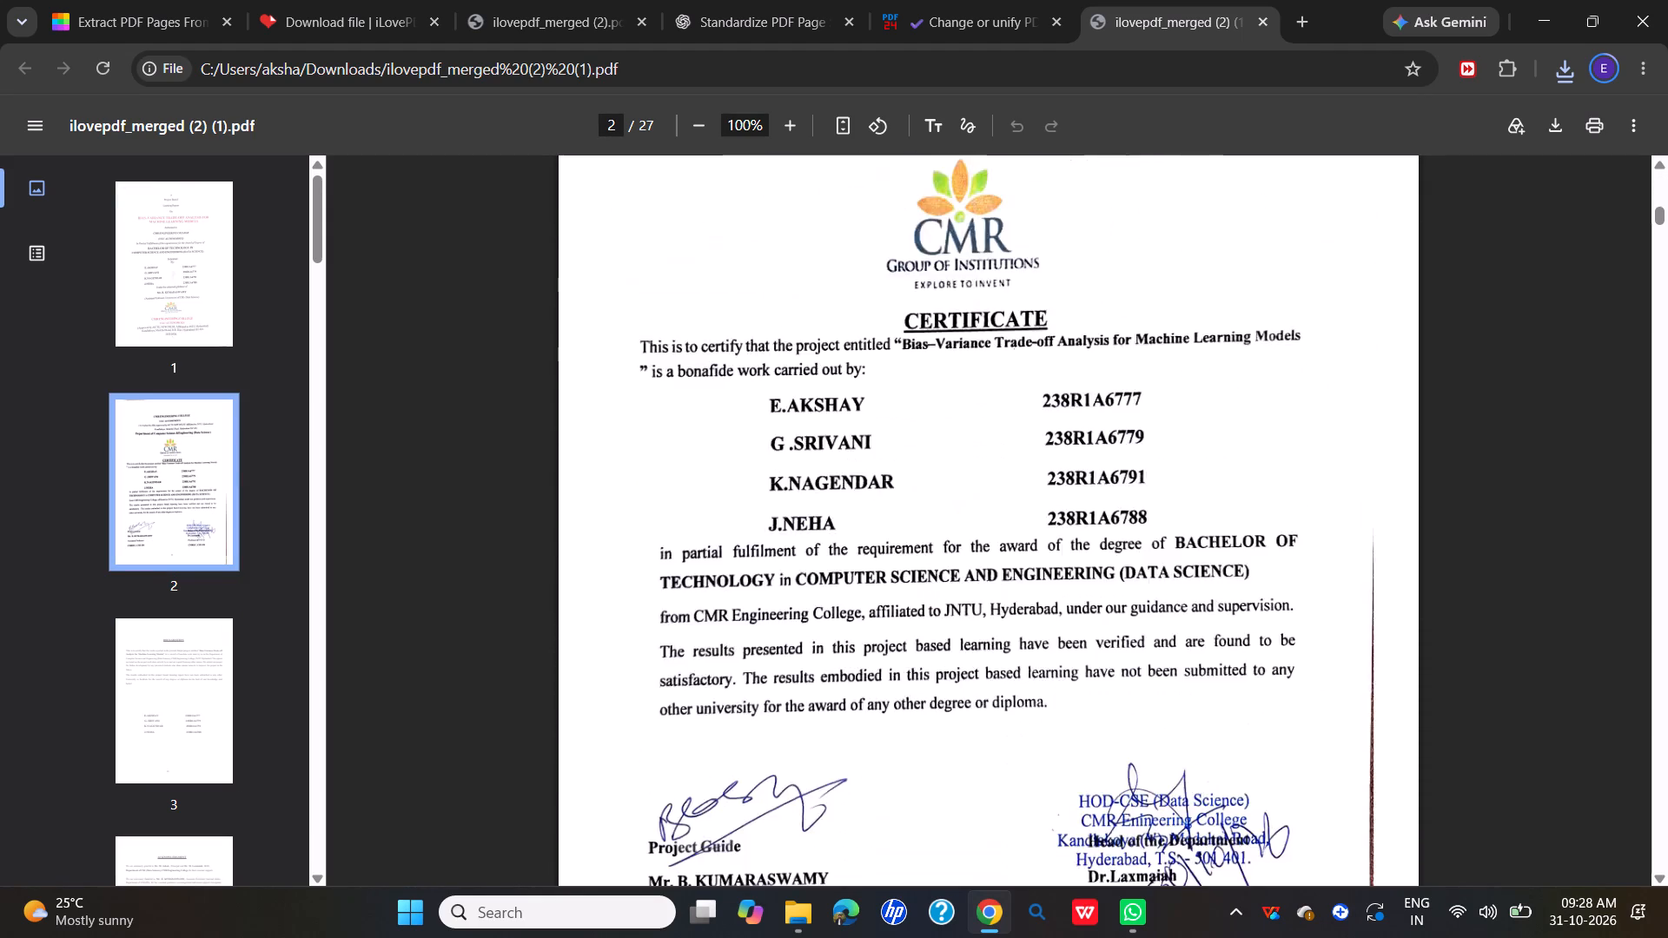
pyautogui.scroll(-18, 1063, 411)
pyautogui.scroll(13, 1063, 411)
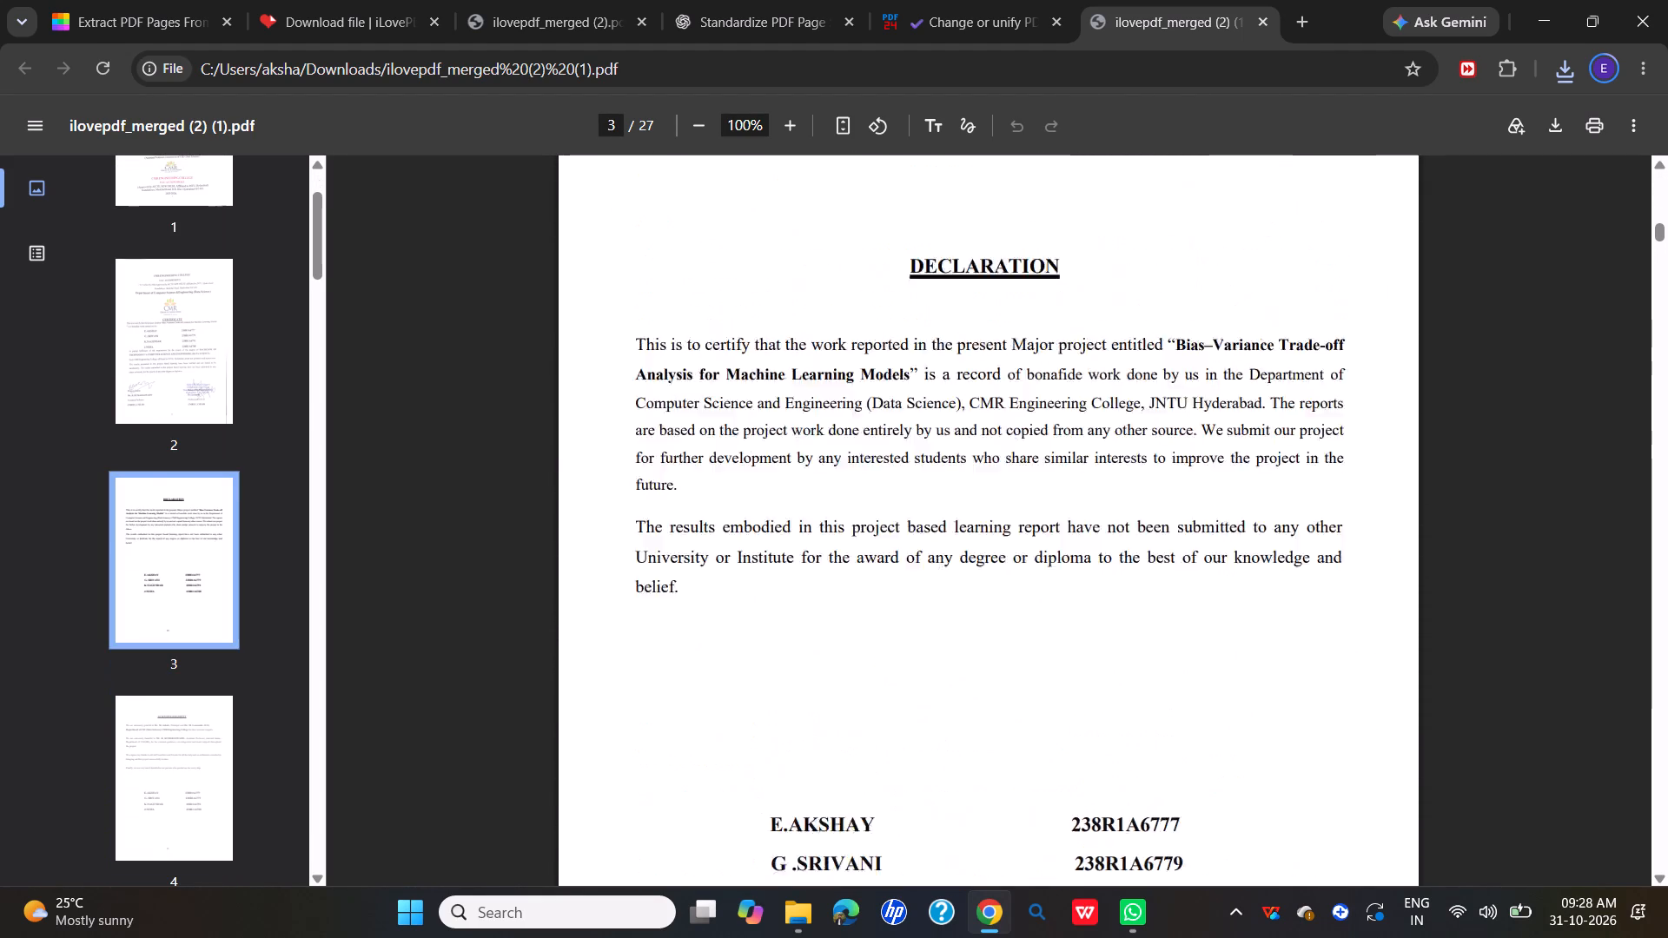
pyautogui.scroll(7, 1063, 411)
pyautogui.scroll(-20, 1063, 411)
pyautogui.scroll(-3, 1063, 411)
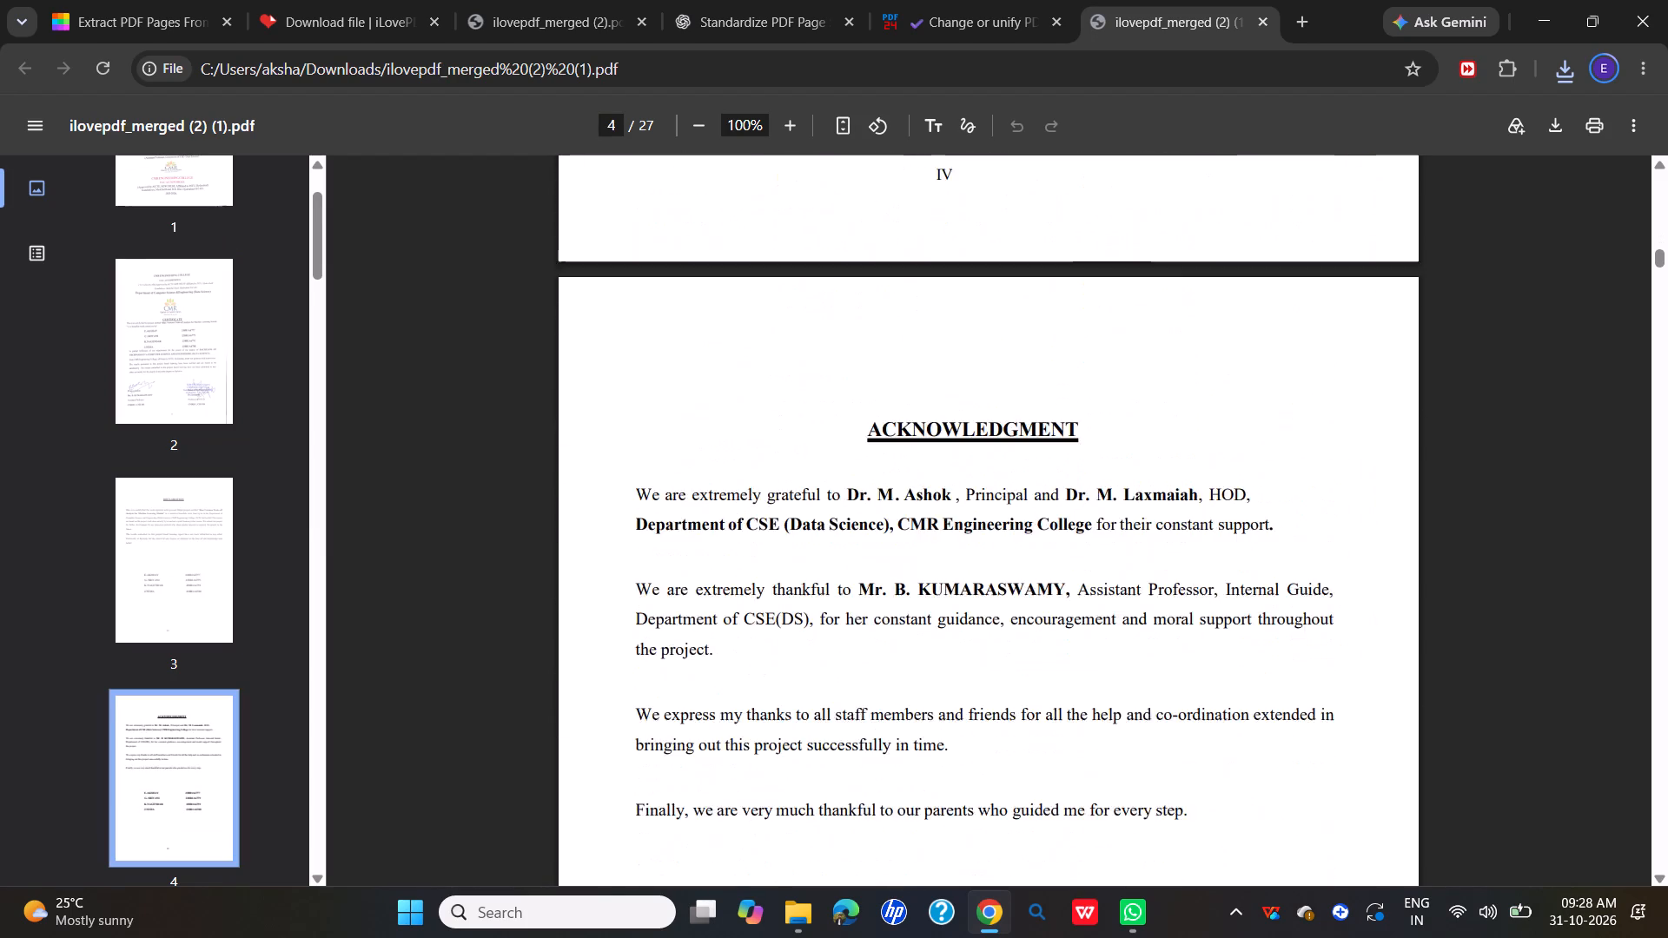
pyautogui.scroll(-2, 1063, 411)
pyautogui.scroll(10, 1062, 410)
pyautogui.scroll(-18, 1062, 410)
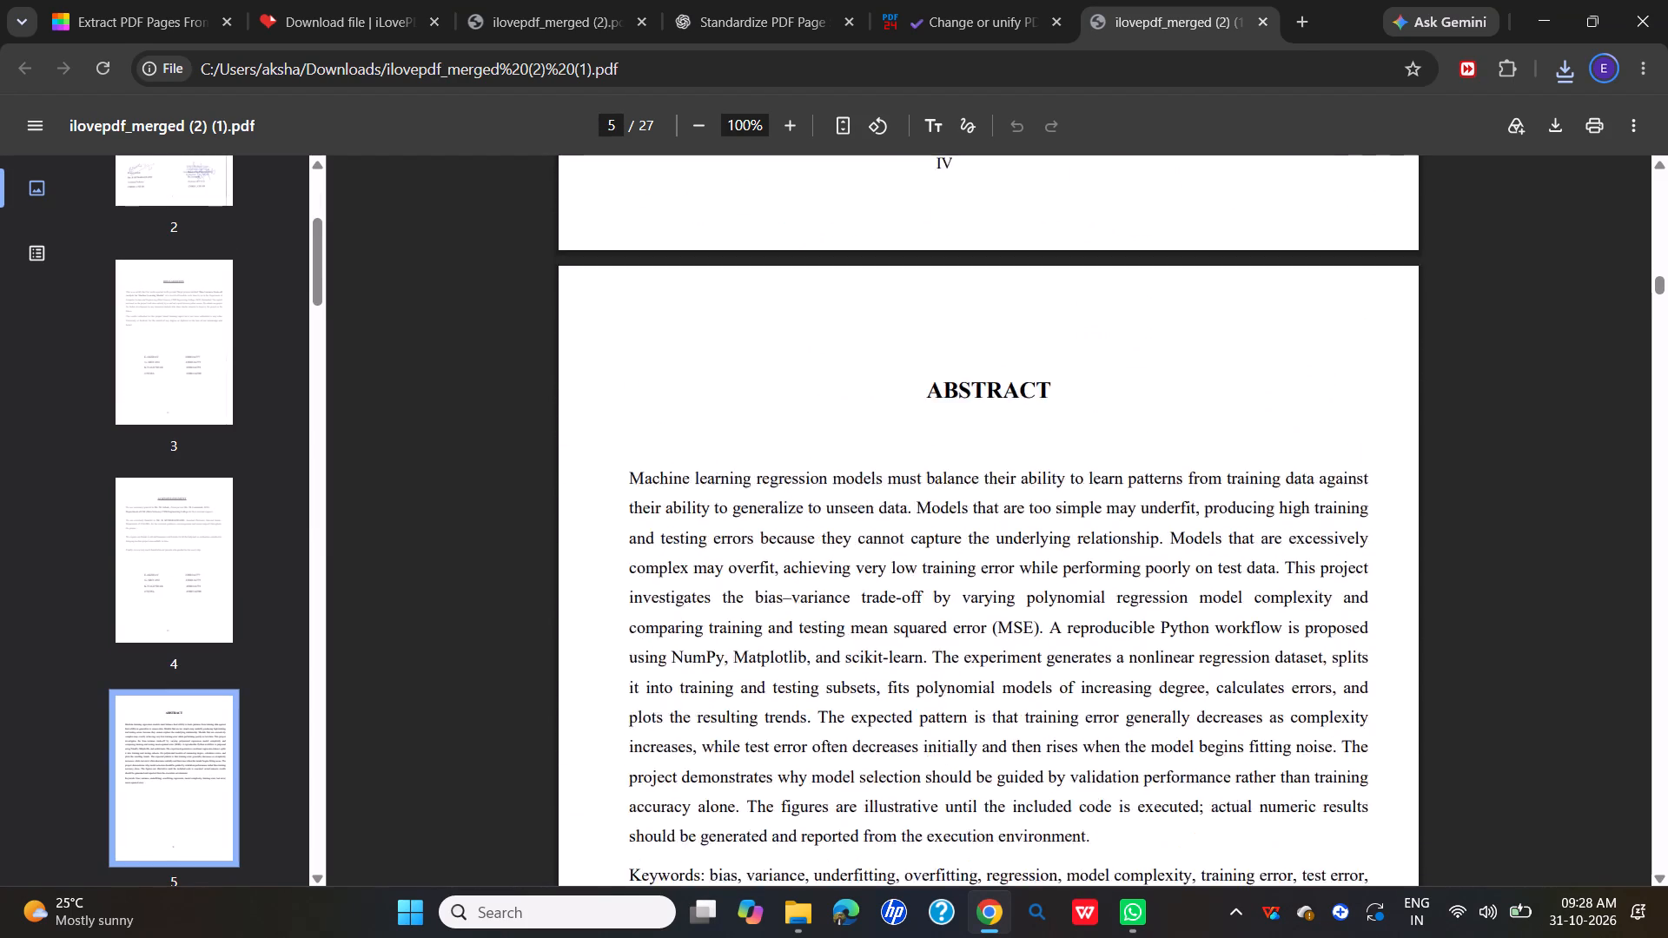
pyautogui.scroll(-18, 1062, 408)
pyautogui.scroll(-7, 1062, 407)
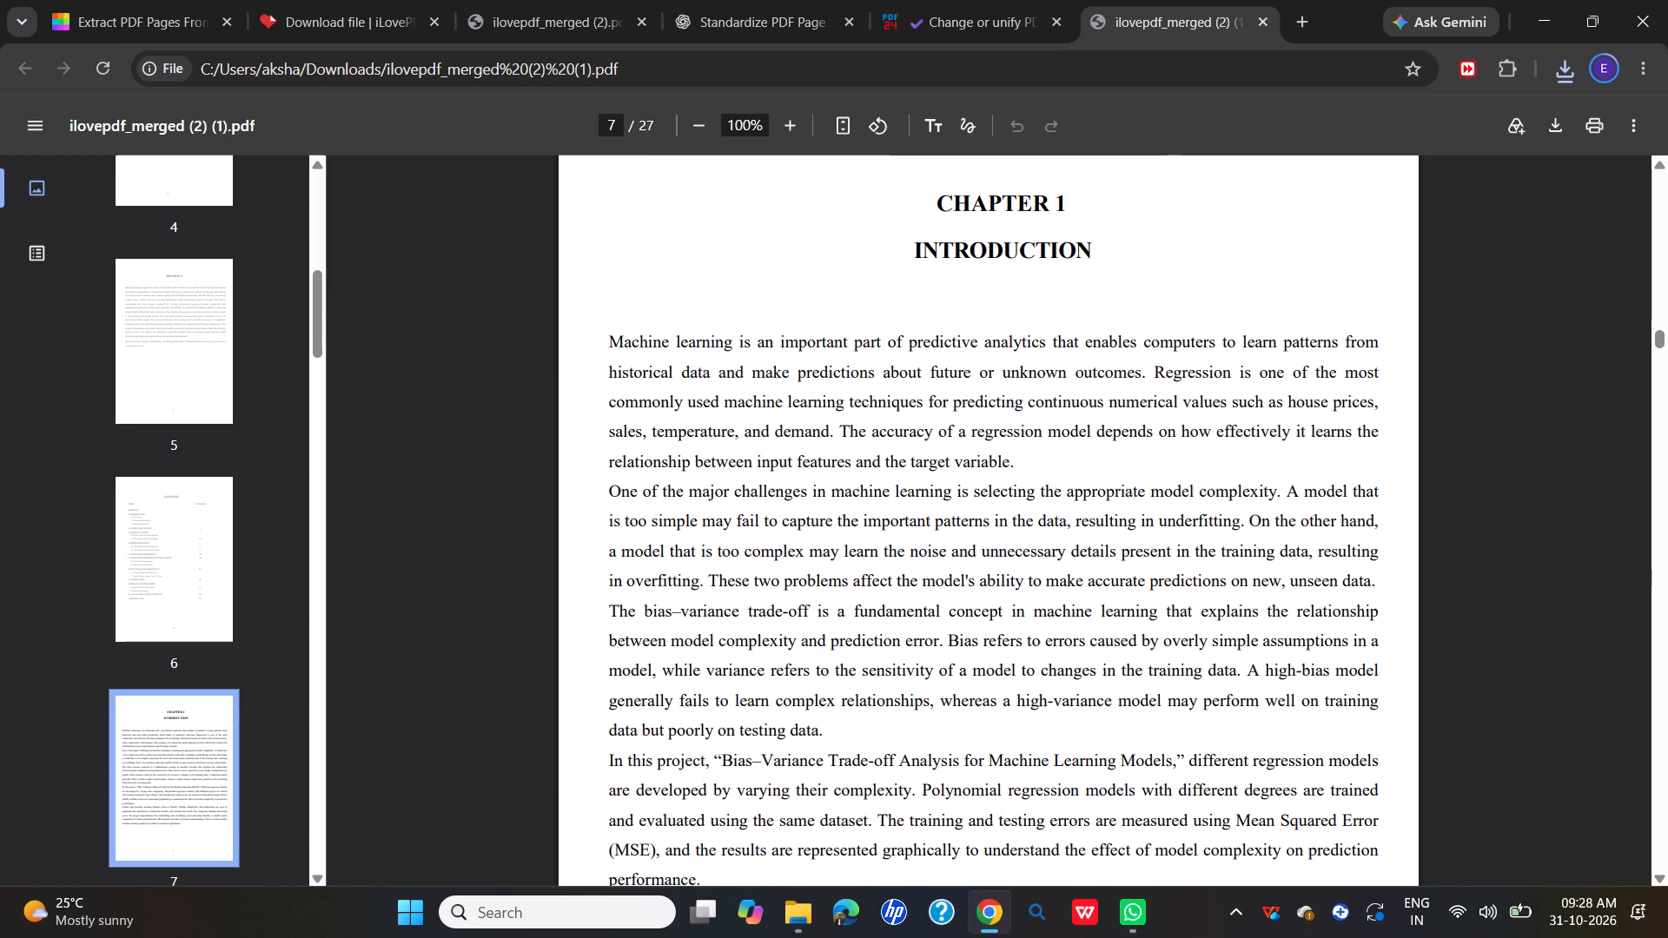
pyautogui.scroll(-10, 1062, 407)
pyautogui.scroll(11, 1062, 407)
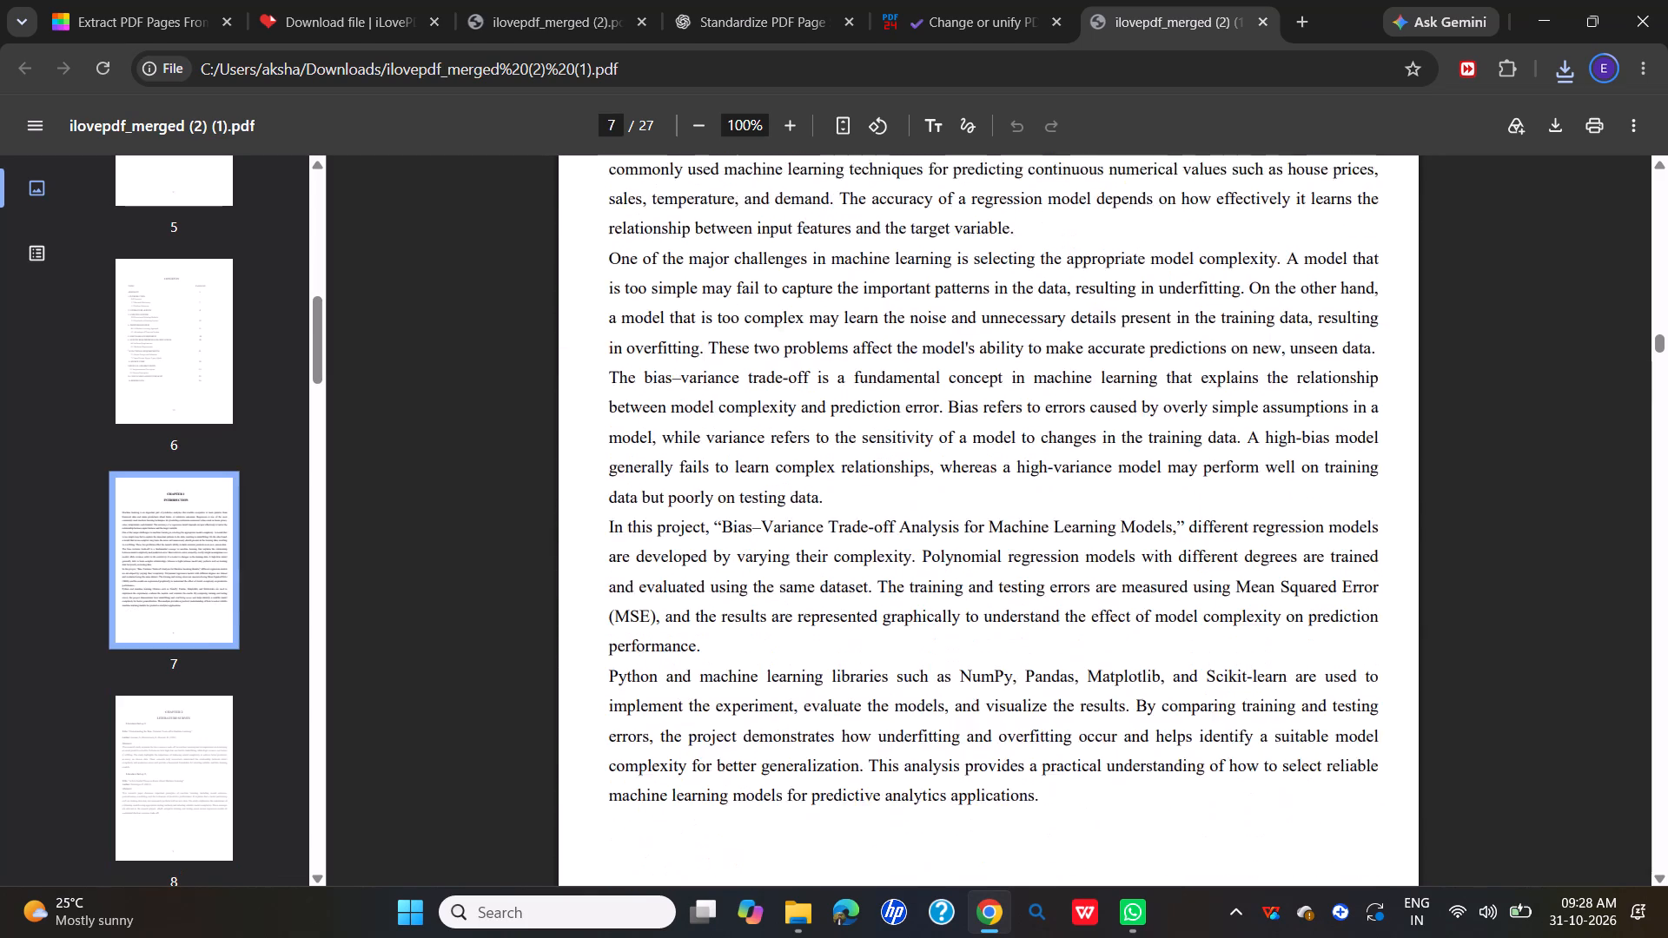
pyautogui.scroll(20, 1062, 407)
pyautogui.scroll(20, 1062, 407)
pyautogui.scroll(11, 1062, 407)
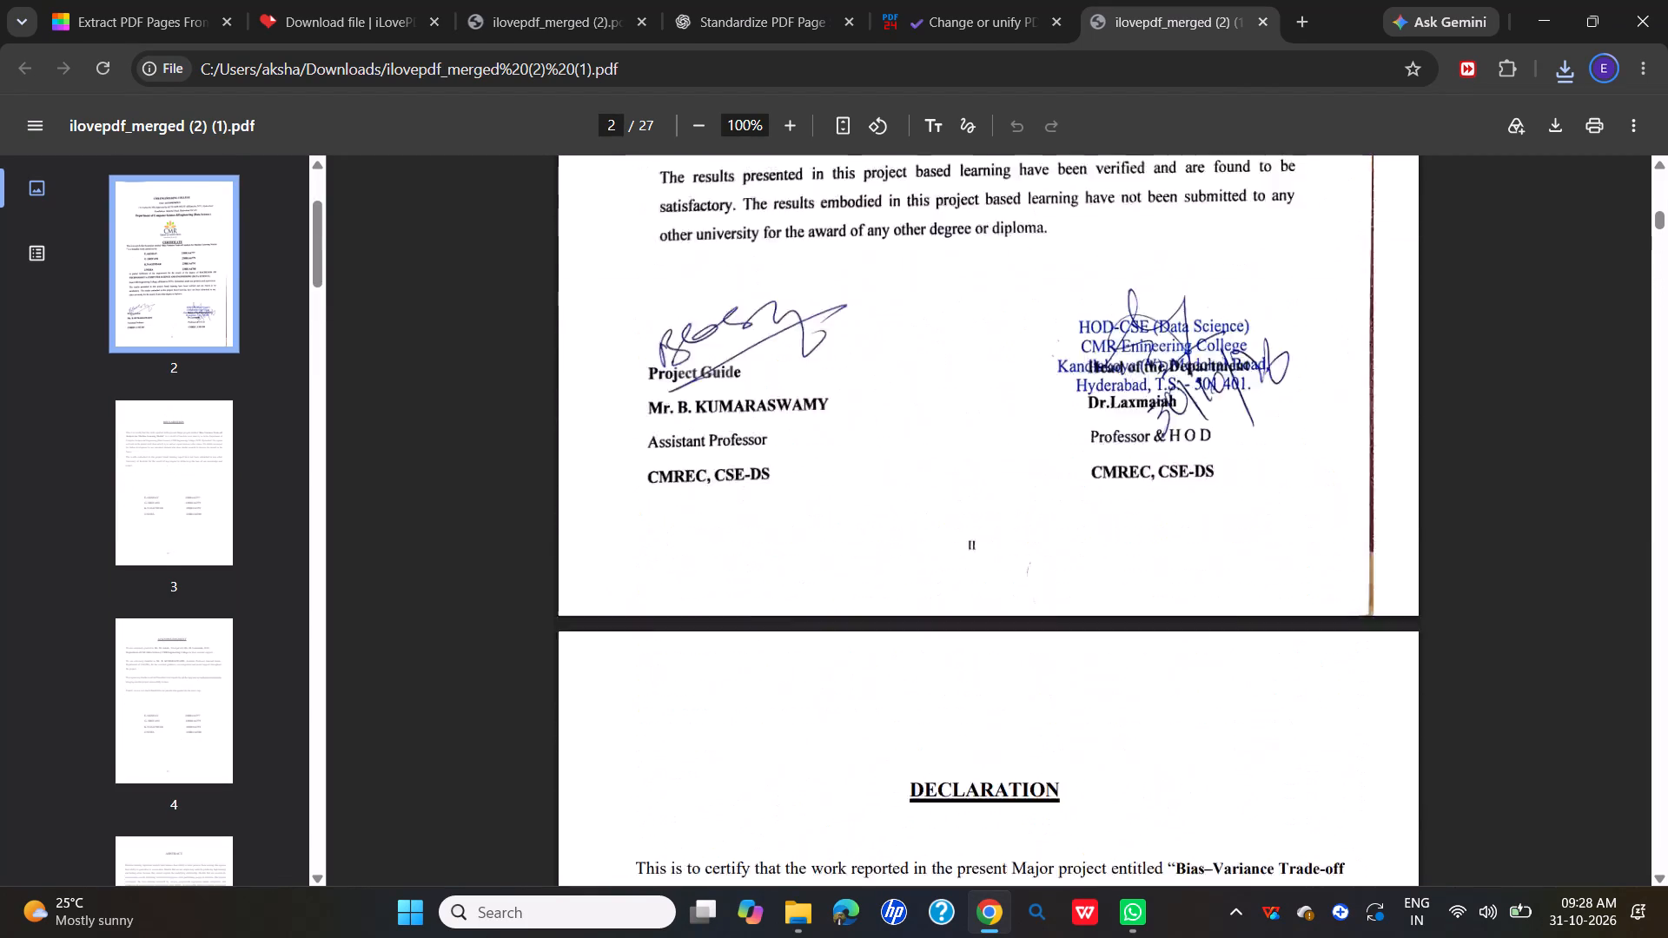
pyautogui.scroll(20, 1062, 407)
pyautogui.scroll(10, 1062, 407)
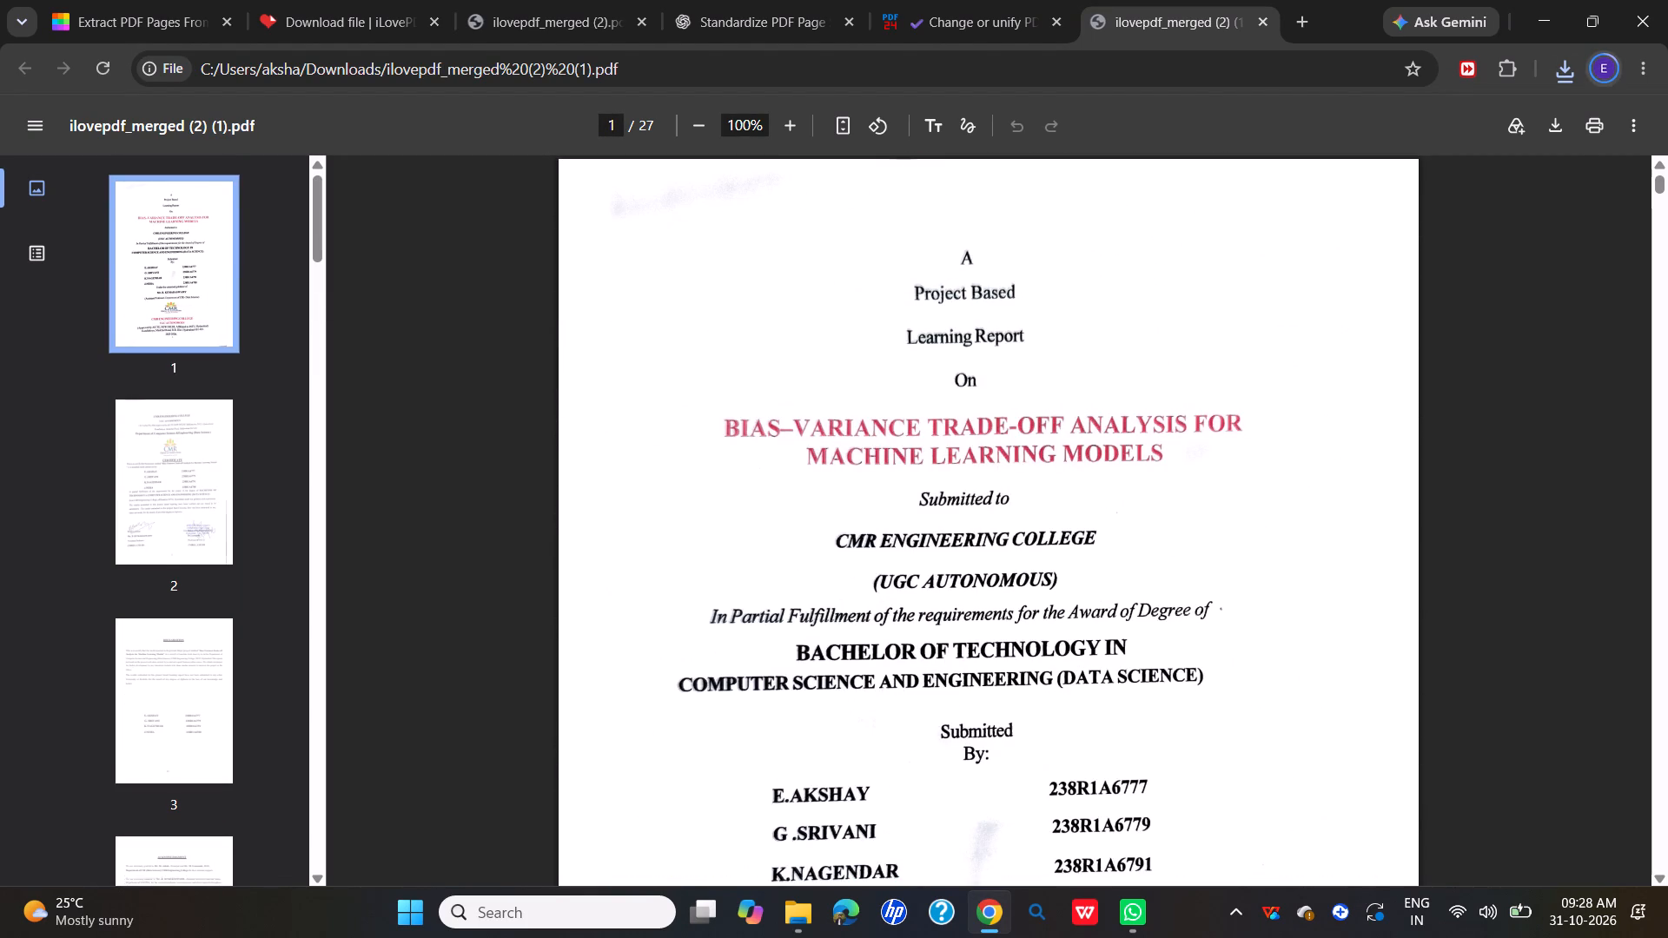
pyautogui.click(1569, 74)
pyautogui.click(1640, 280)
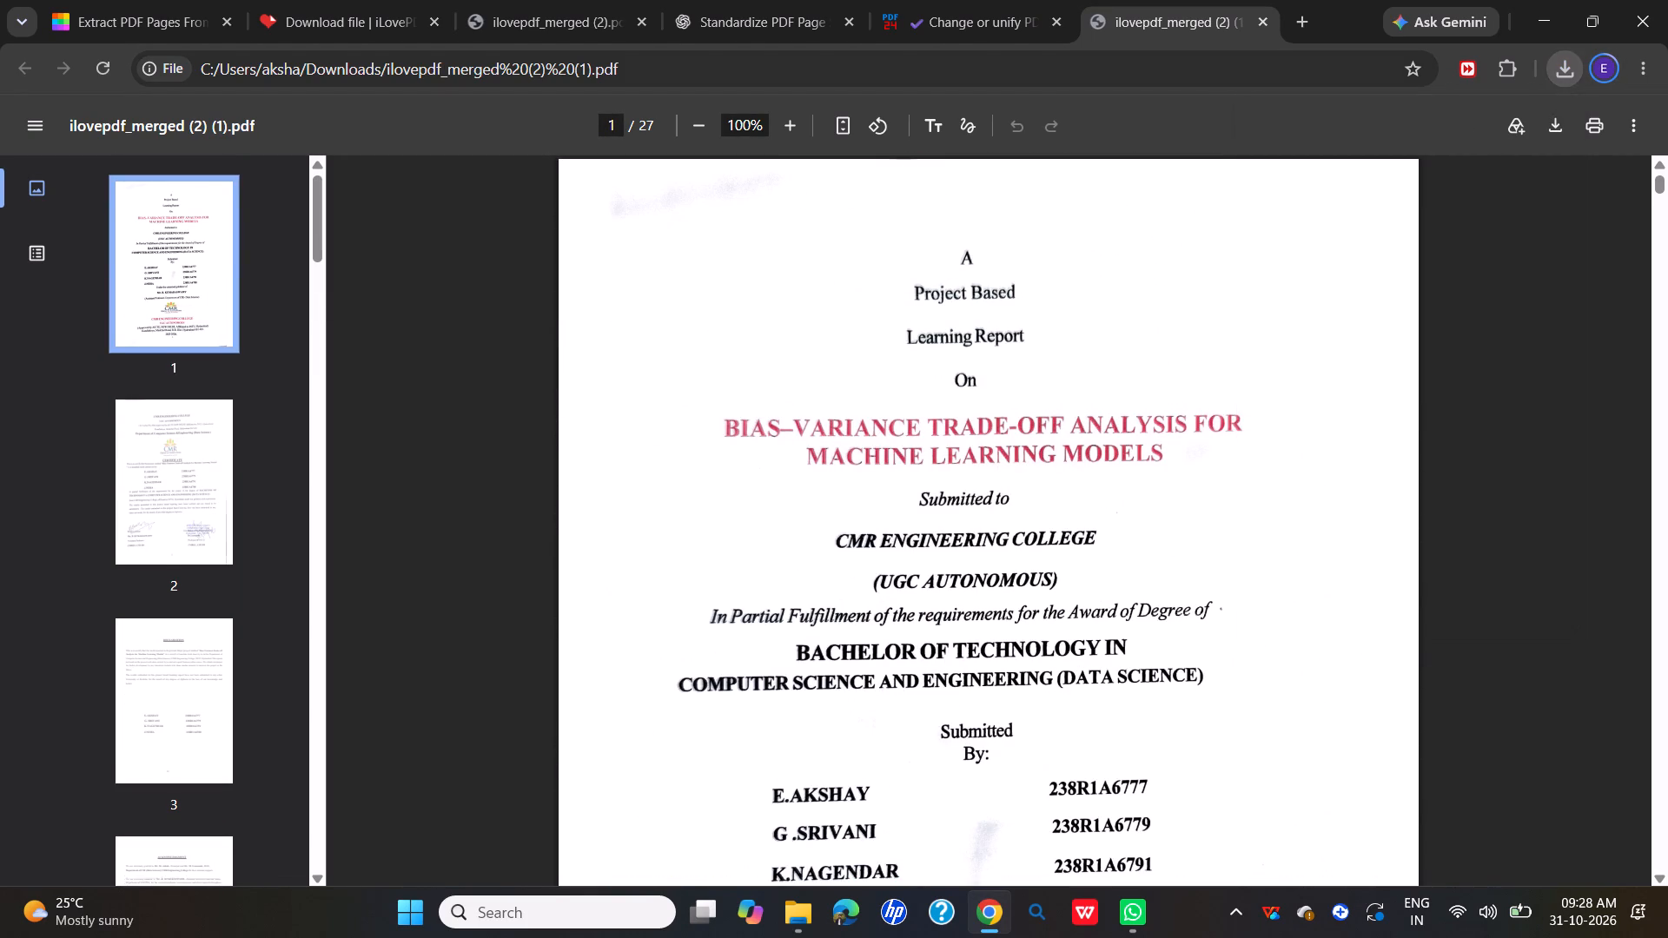
# Search the web for a PDF compressor in a new tab and open Smallpdf's Compress PDF tool.
pyautogui.click(1294, 16)
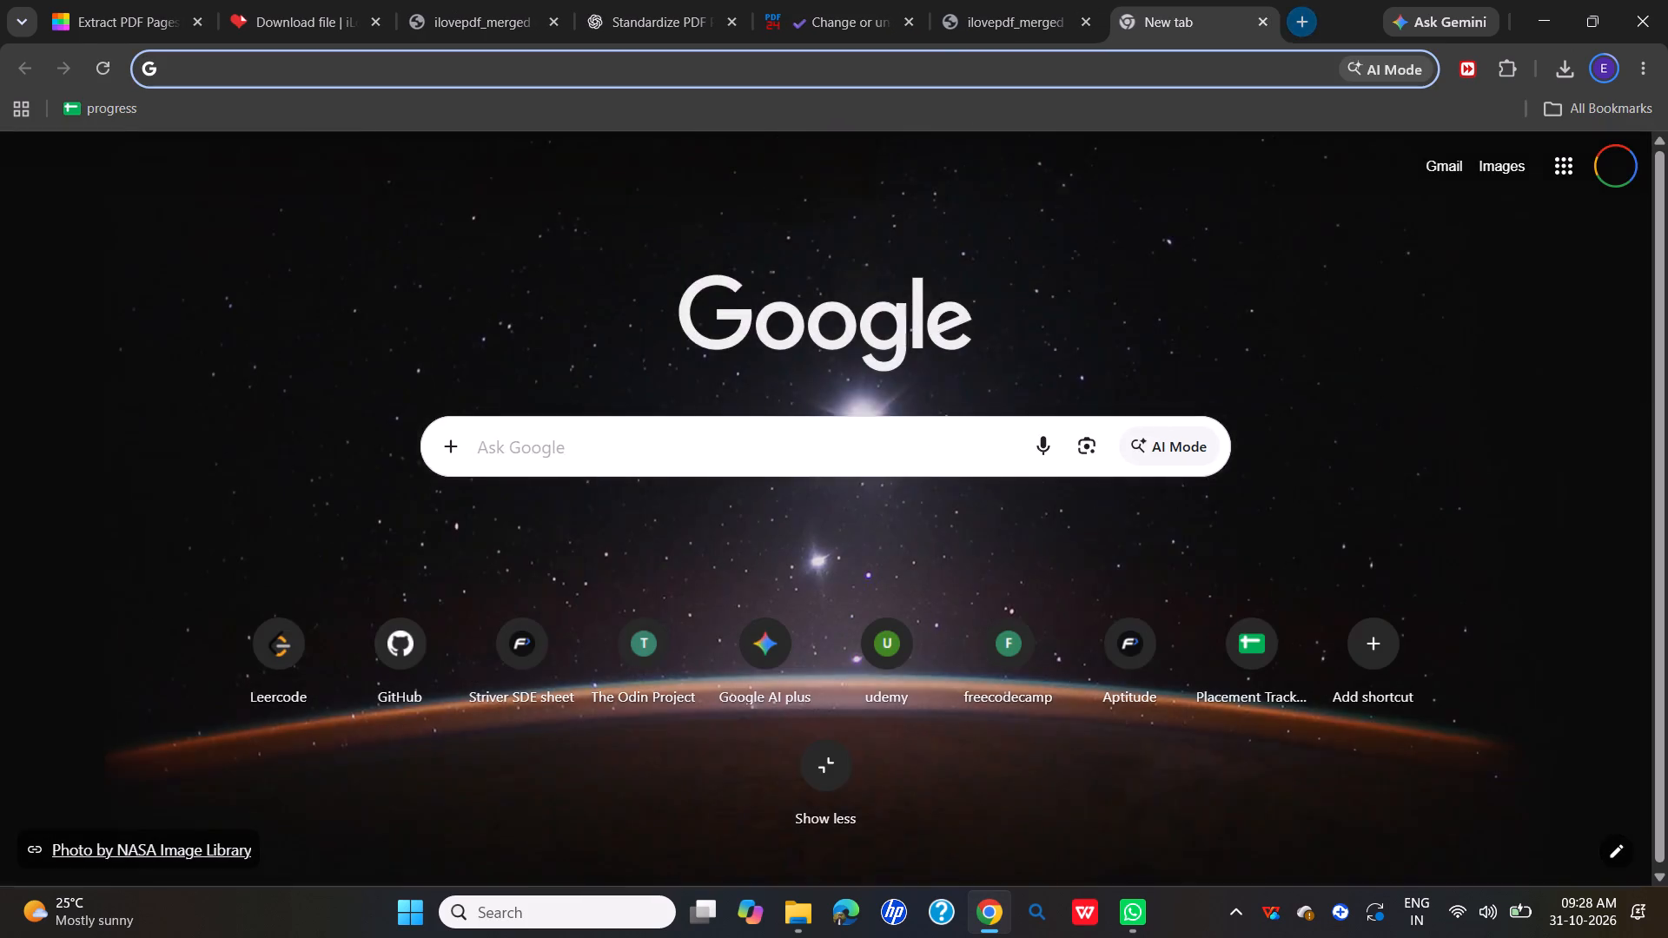
pyautogui.write('comp')
pyautogui.press('Return')
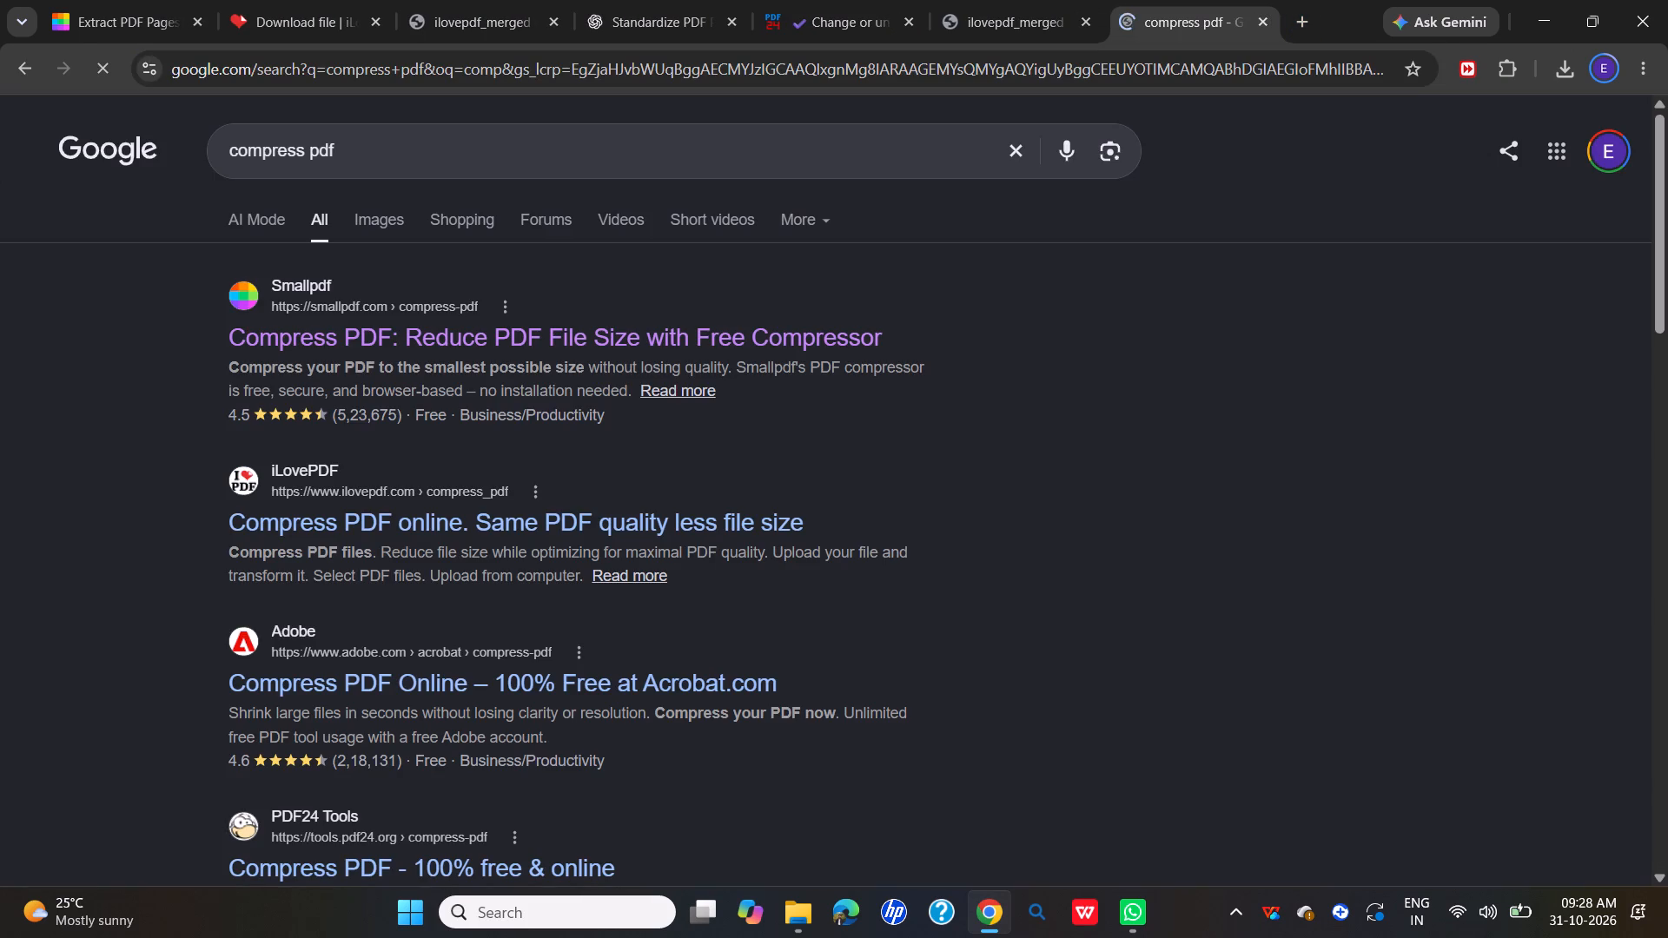
pyautogui.click(655, 329)
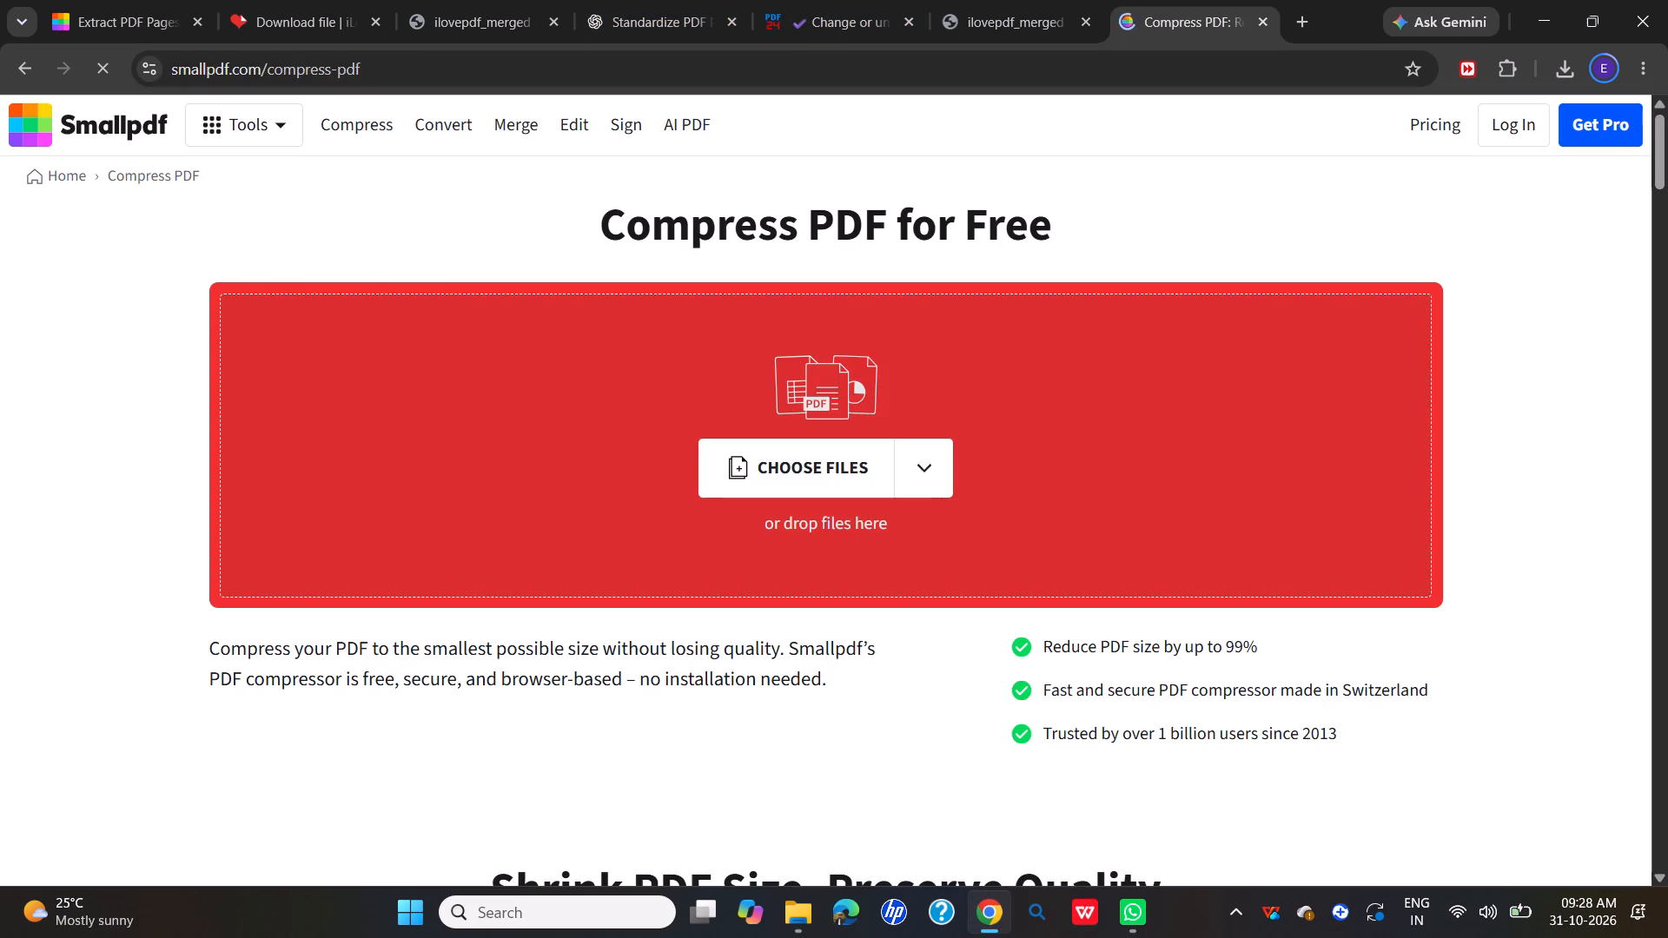
# Load ilovepdf_merged (2) (1) from the Downloads folder into Smallpdf and compress it at the Basic level.
pyautogui.click(831, 465)
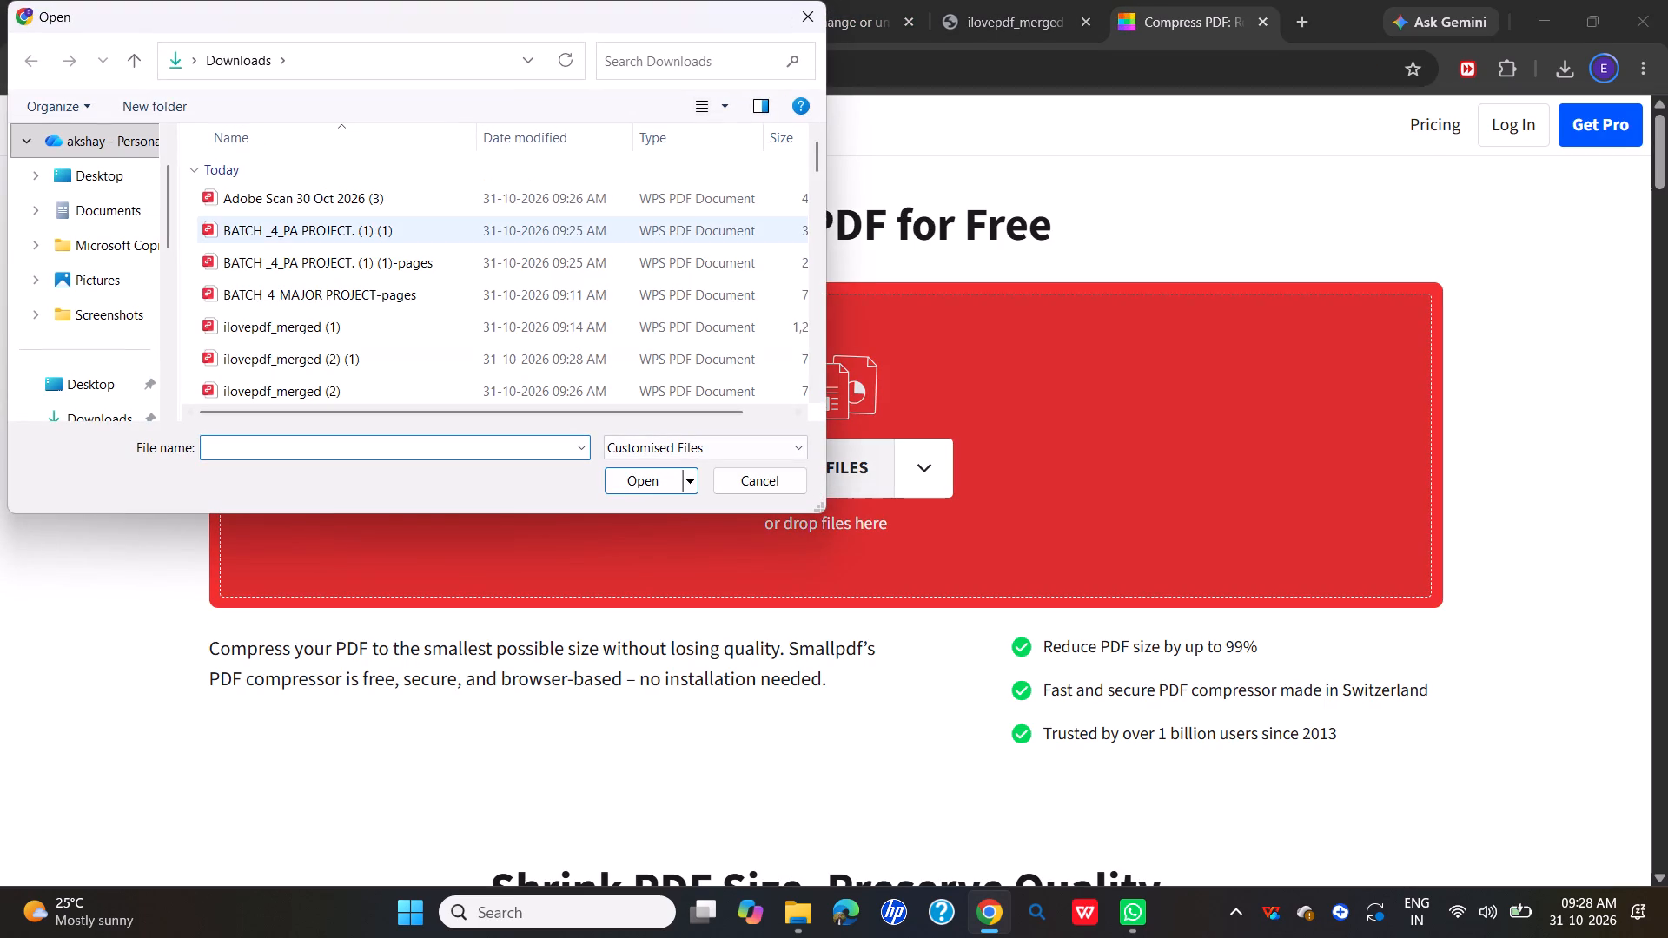
pyautogui.click(408, 360)
pyautogui.click(621, 485)
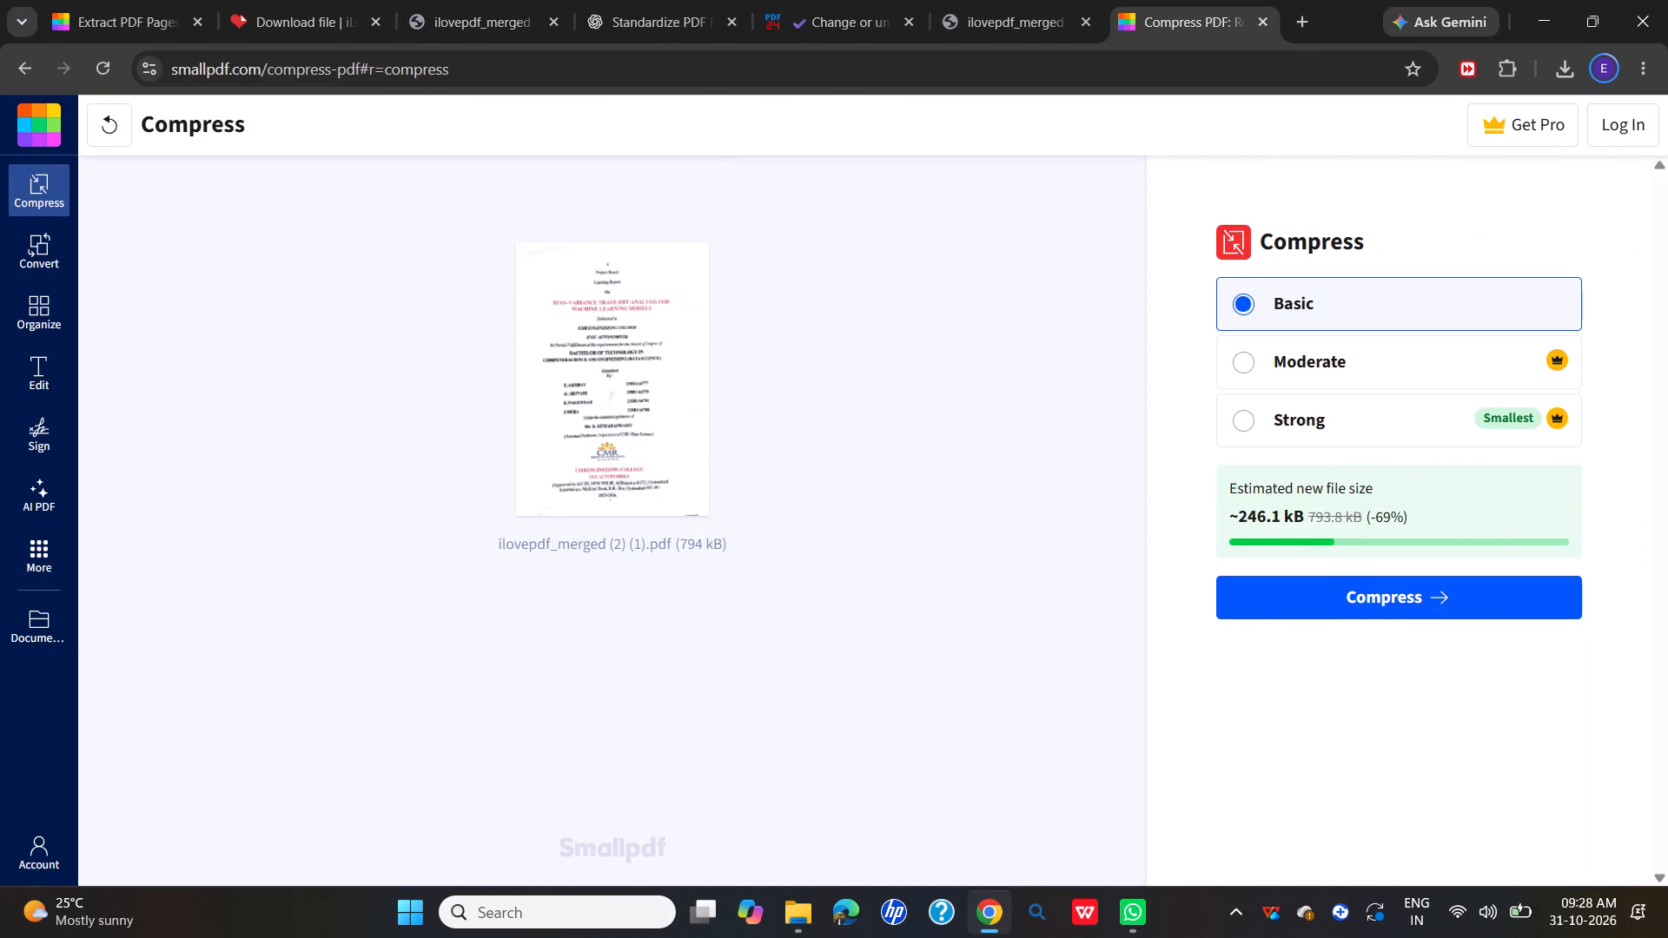
pyautogui.click(1376, 597)
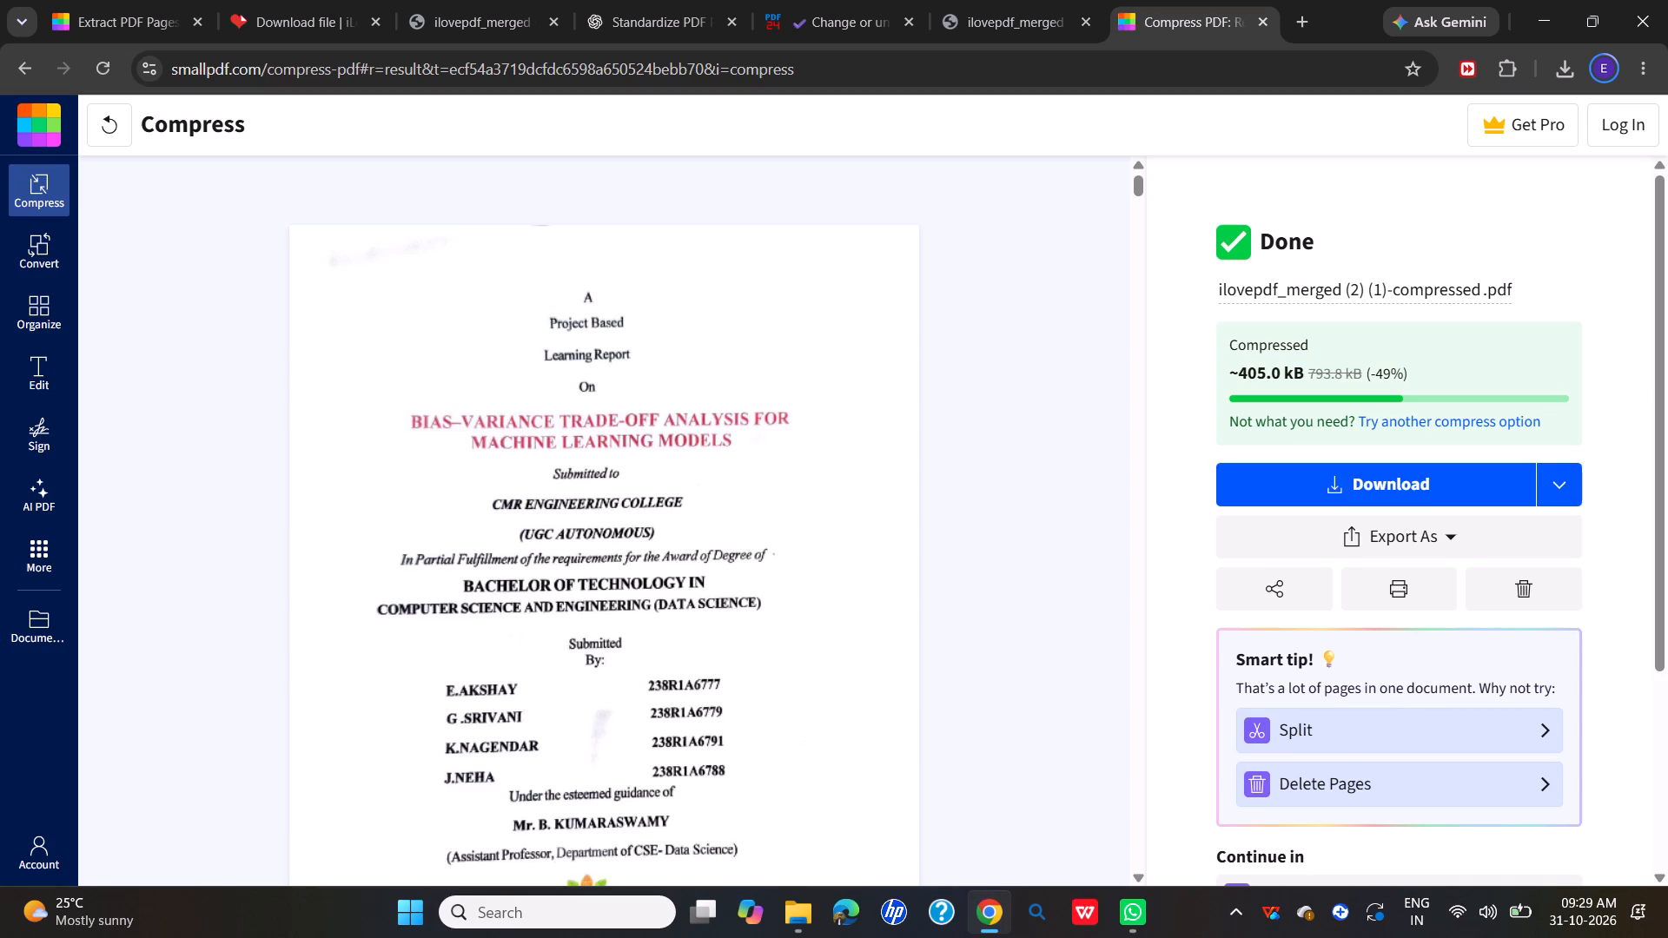
# Check the cover and certificate pages in the compressed preview and download the compressed PDF.
pyautogui.scroll(-5, 943, 561)
pyautogui.scroll(2, 943, 561)
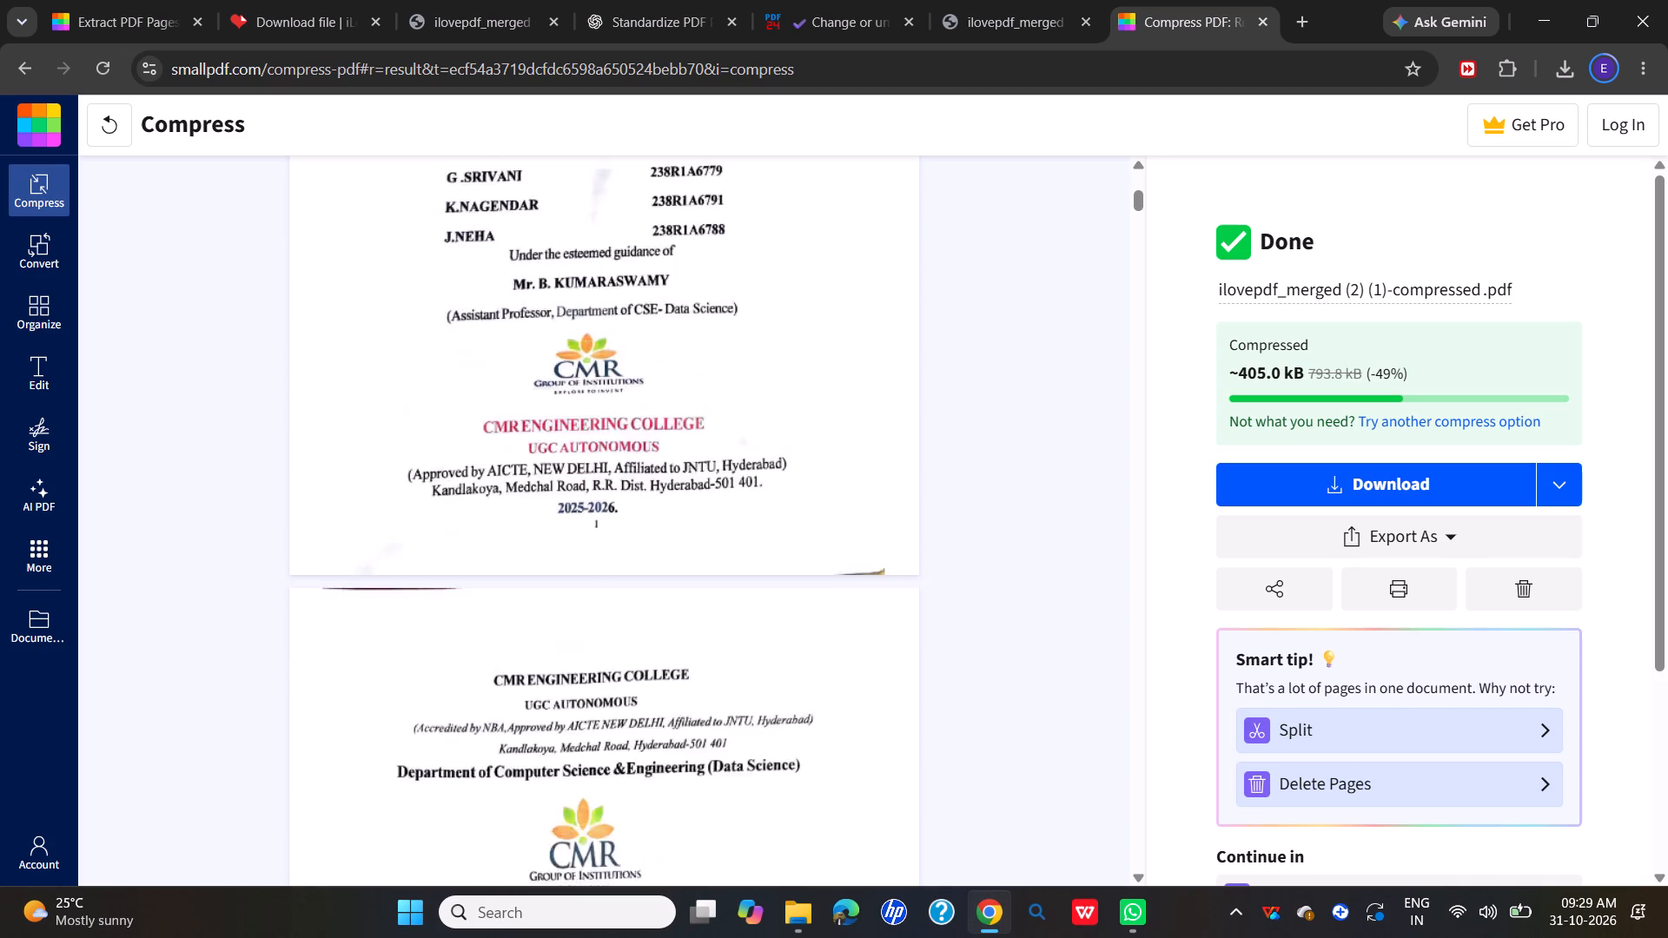
pyautogui.scroll(9, 943, 561)
pyautogui.scroll(-13, 943, 561)
pyautogui.scroll(6, 937, 563)
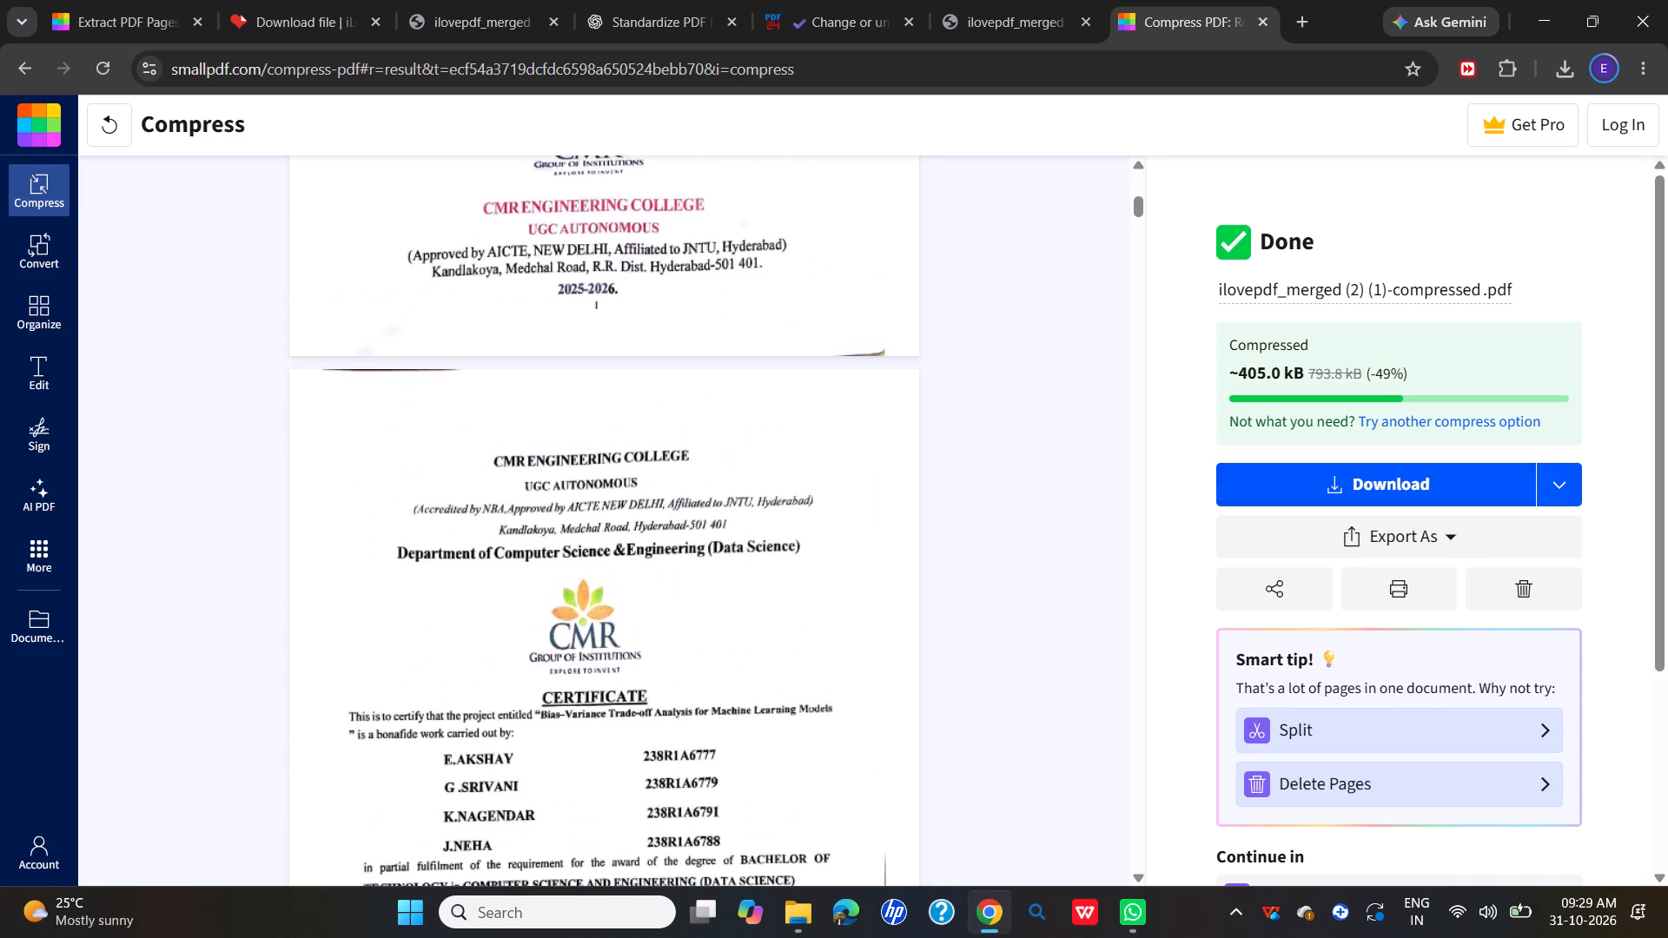
pyautogui.click(1397, 481)
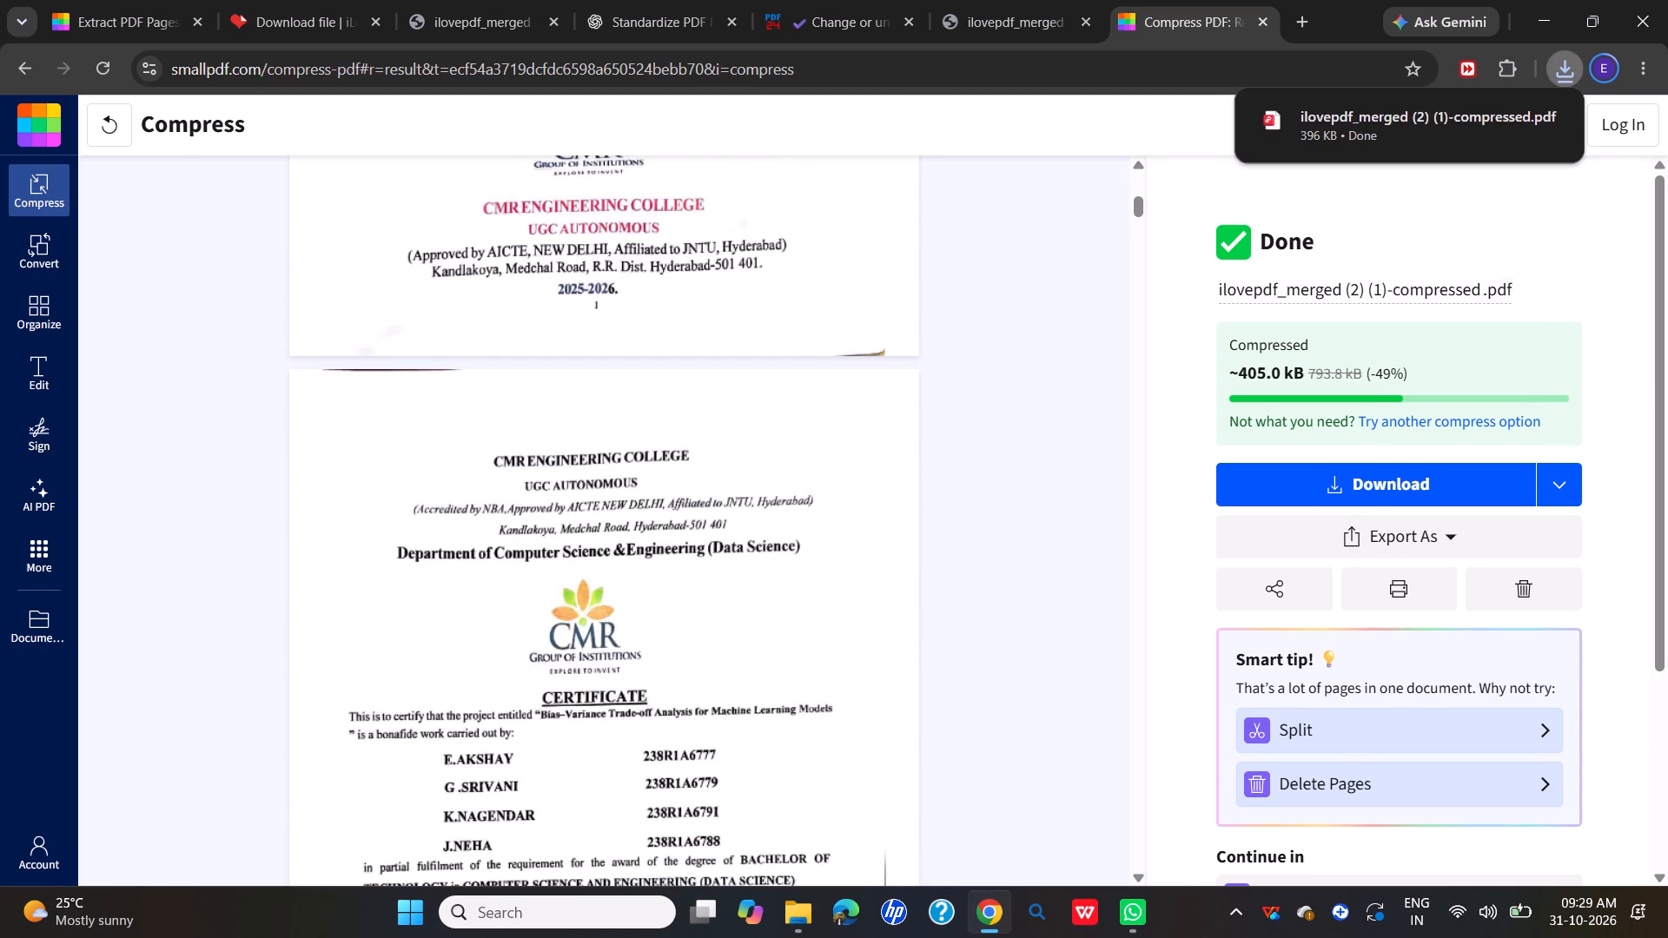
# Switch to File Explorer and rename ilovepdf_merged (2) (1)-compressed in the Downloads folder as BATCH_4_PA_PROJECT.
pyautogui.click(791, 919)
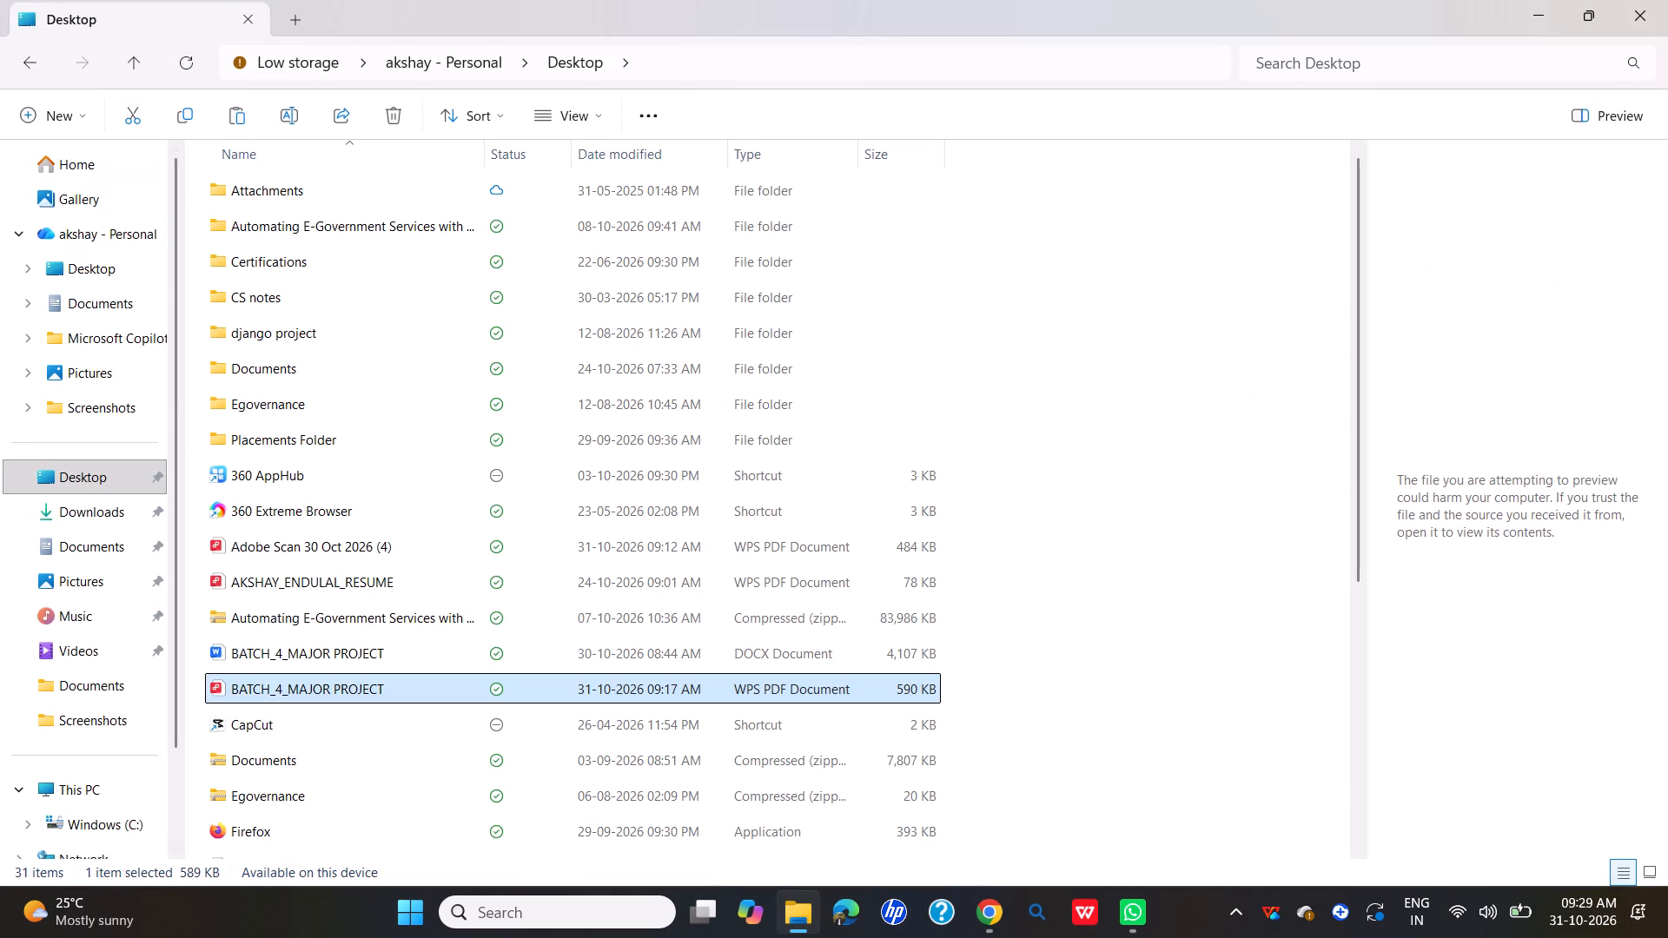
pyautogui.click(181, 68)
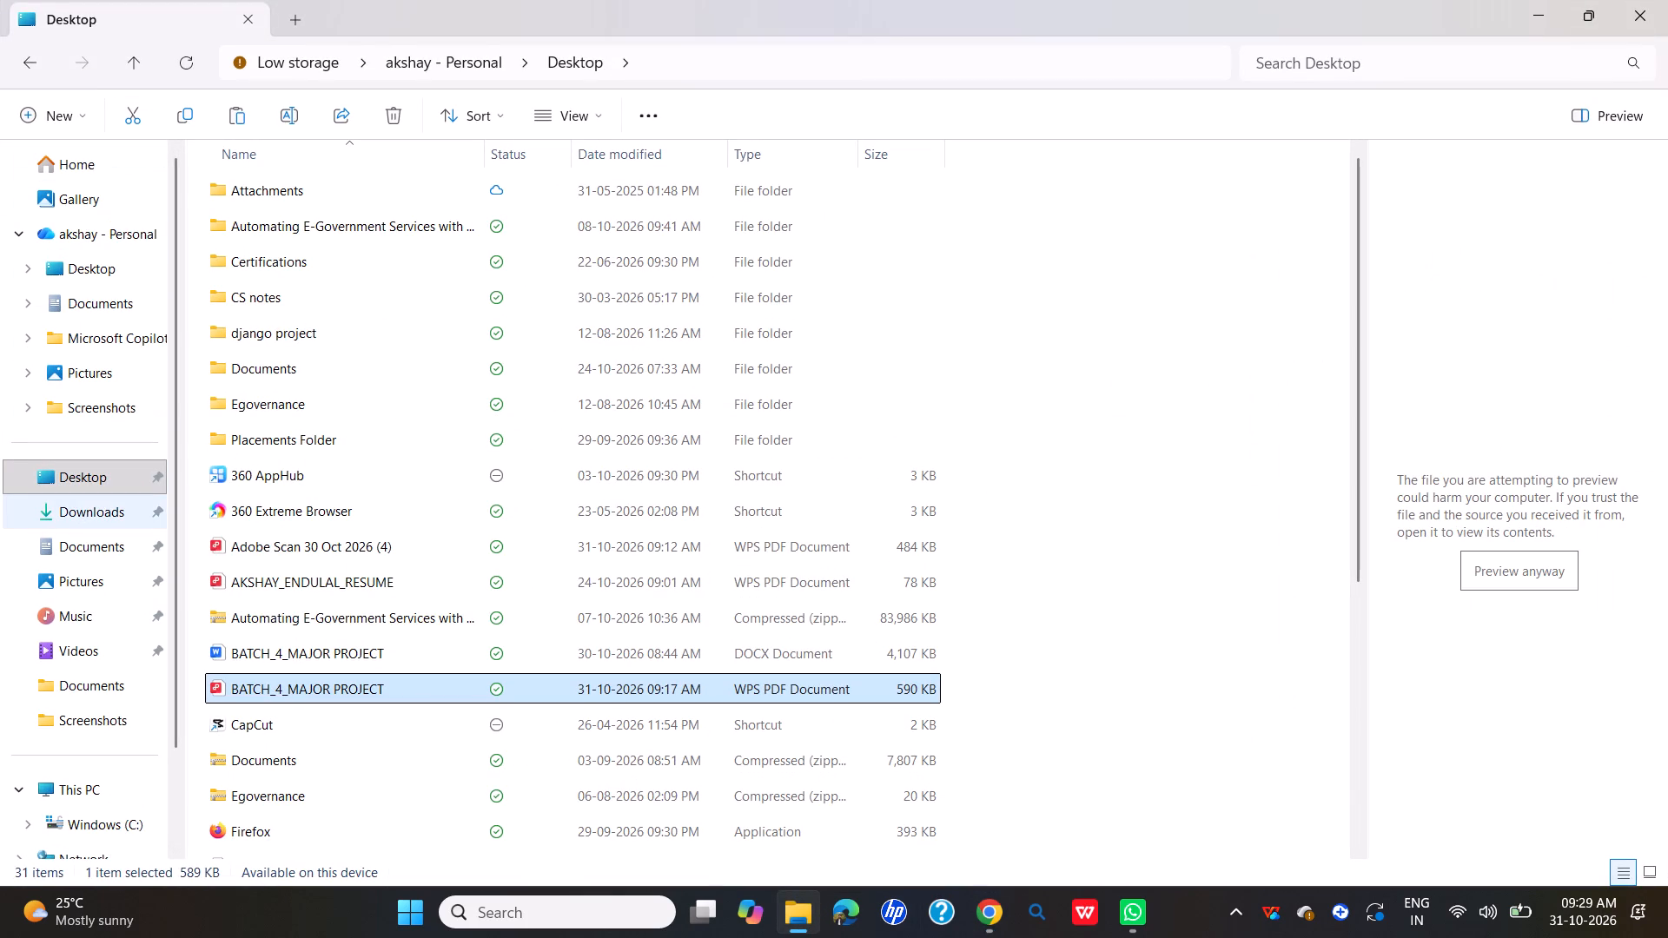
pyautogui.click(81, 508)
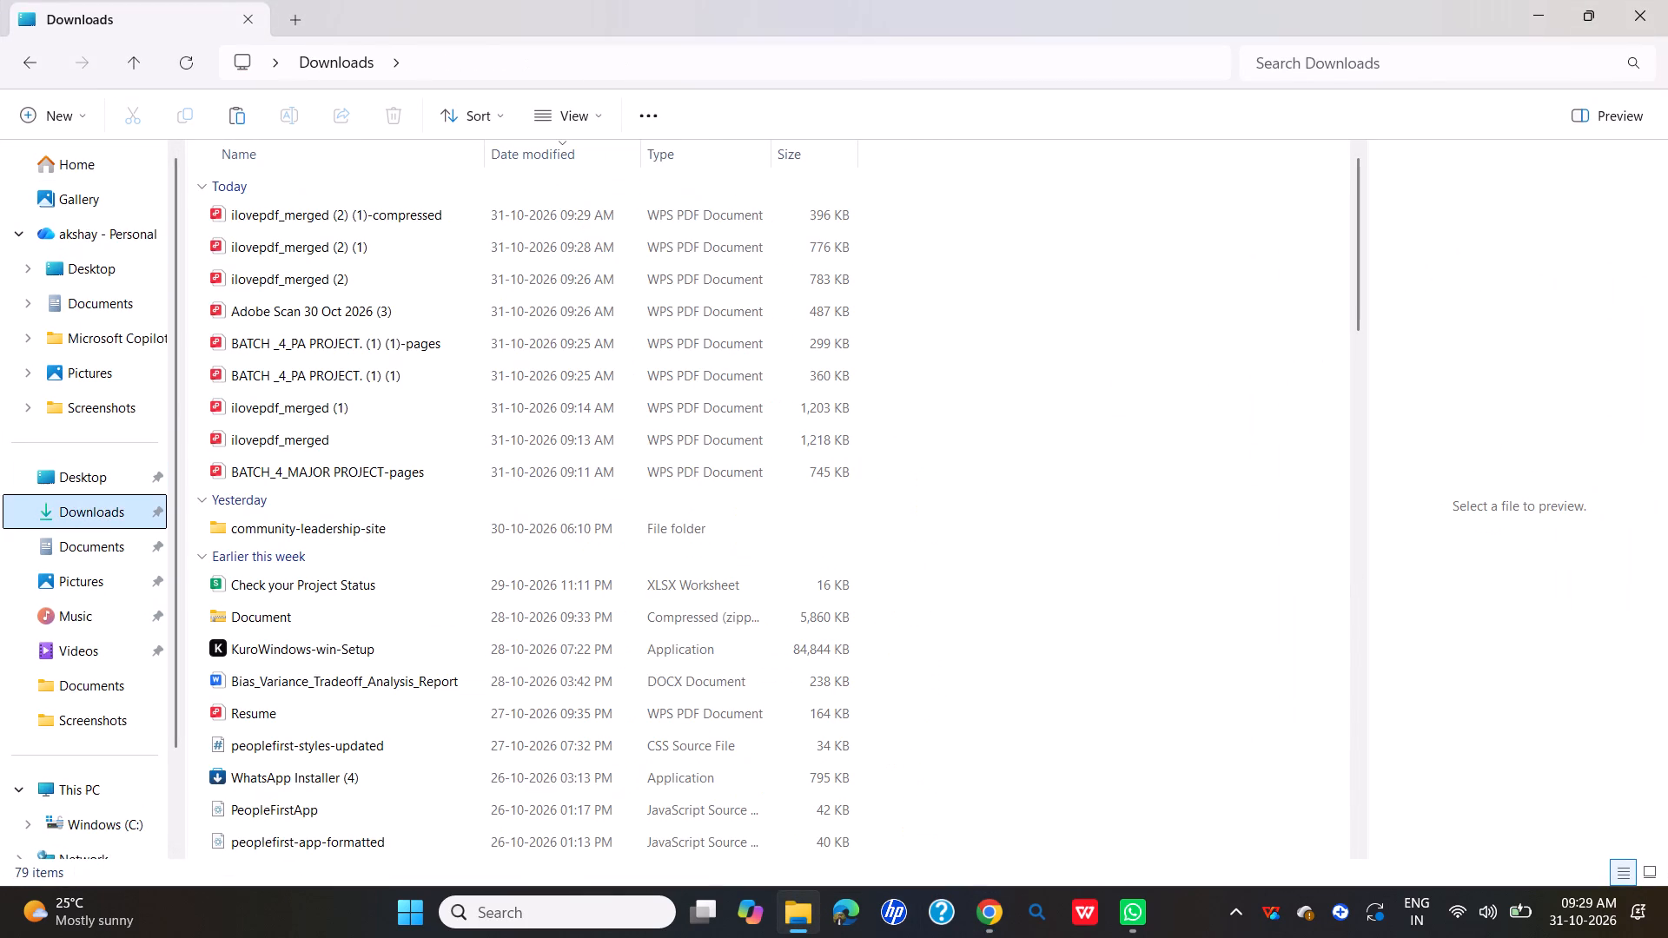
pyautogui.rightClick(363, 215)
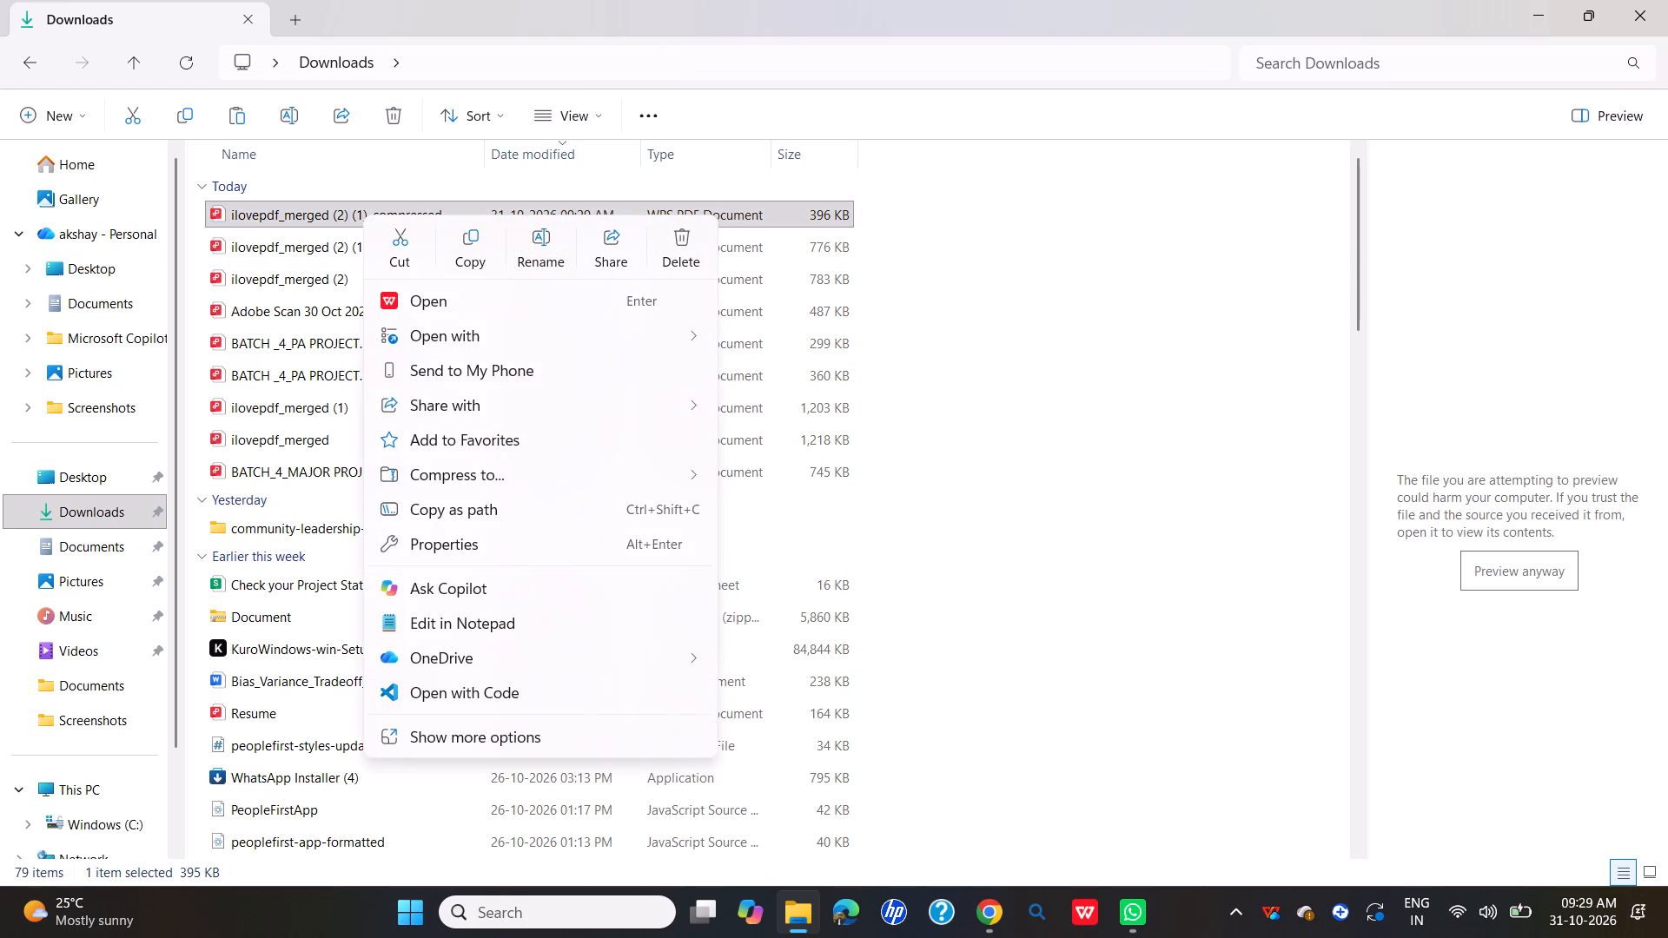
pyautogui.click(543, 249)
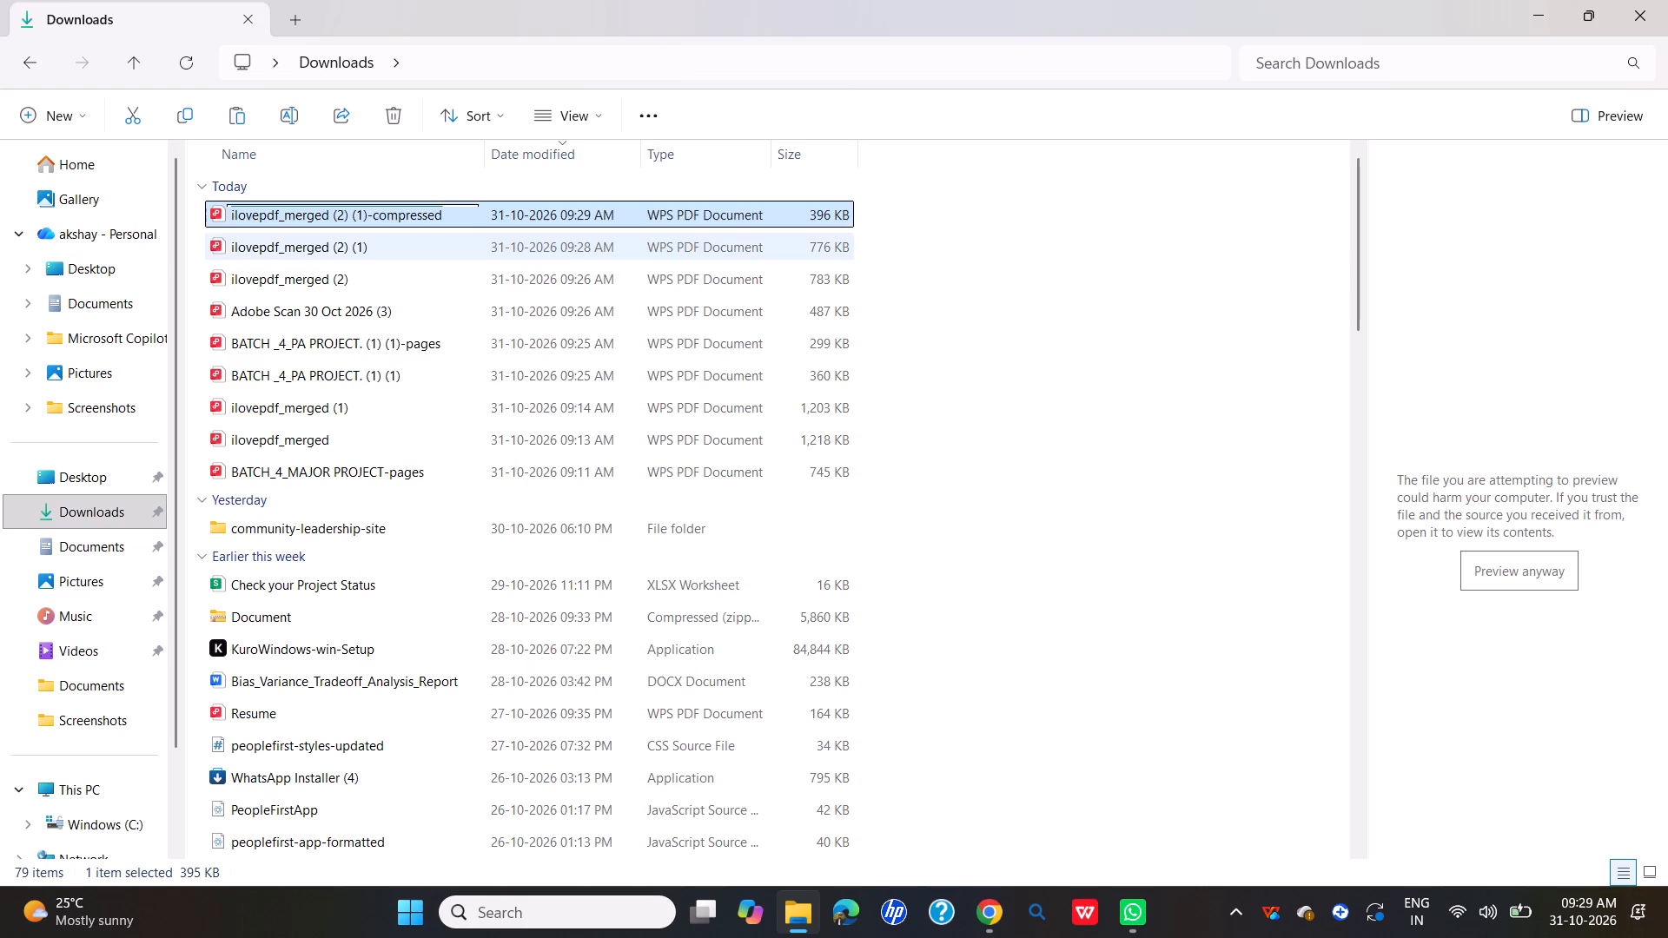
pyautogui.press('BackSpace')
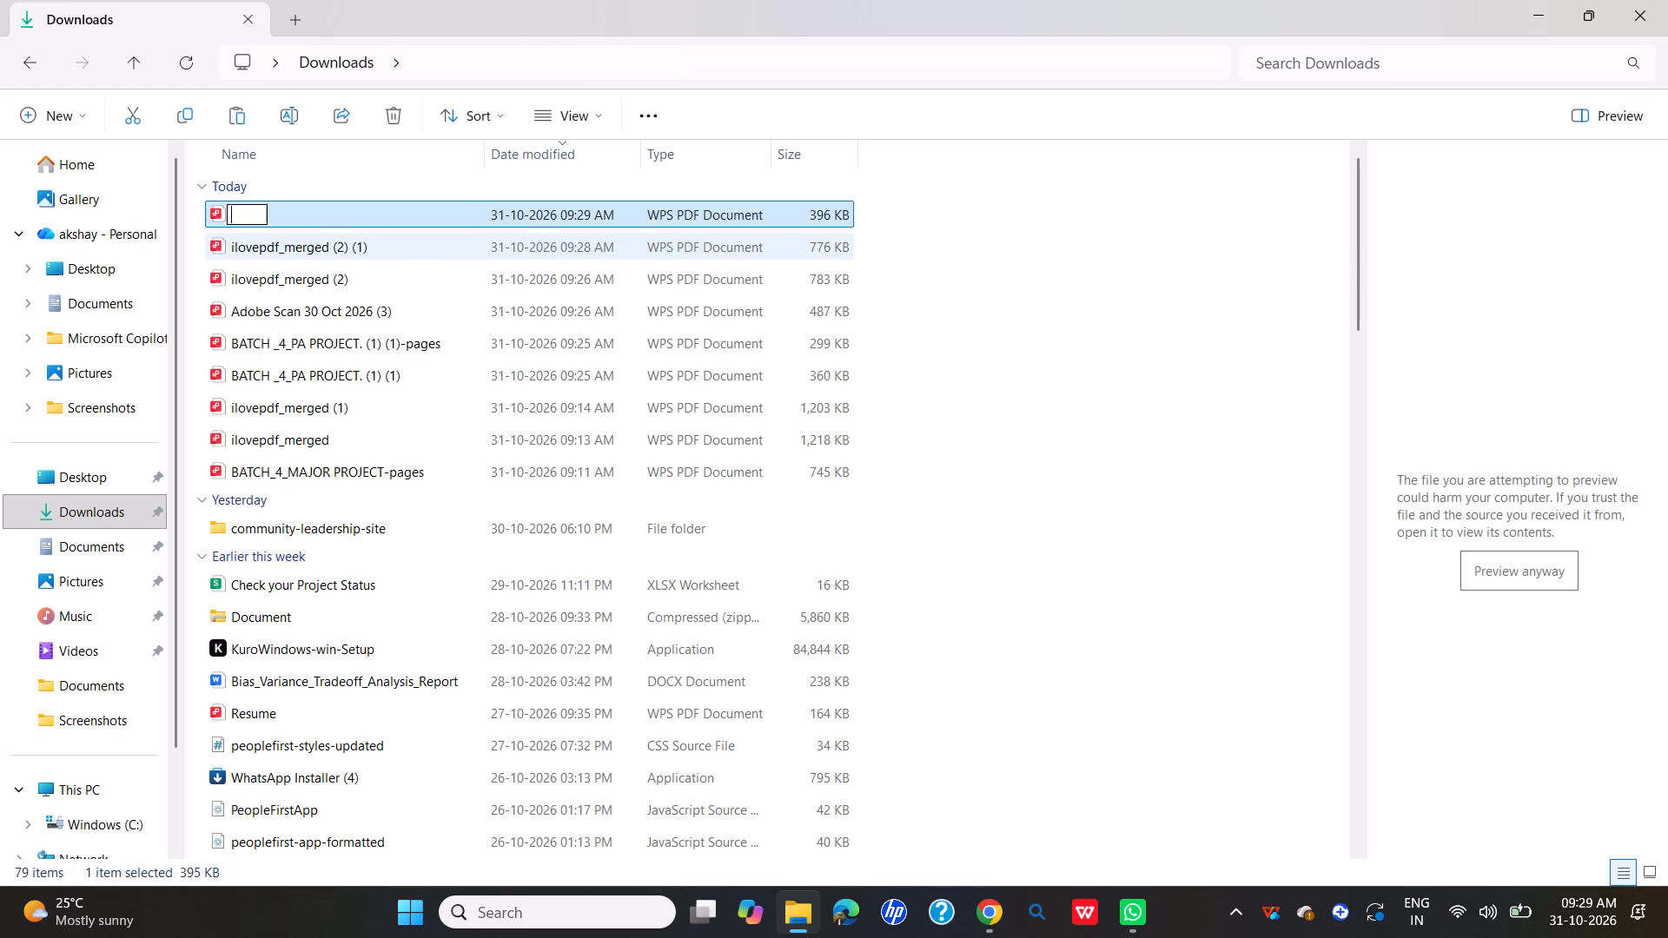
pyautogui.write('BATCH')
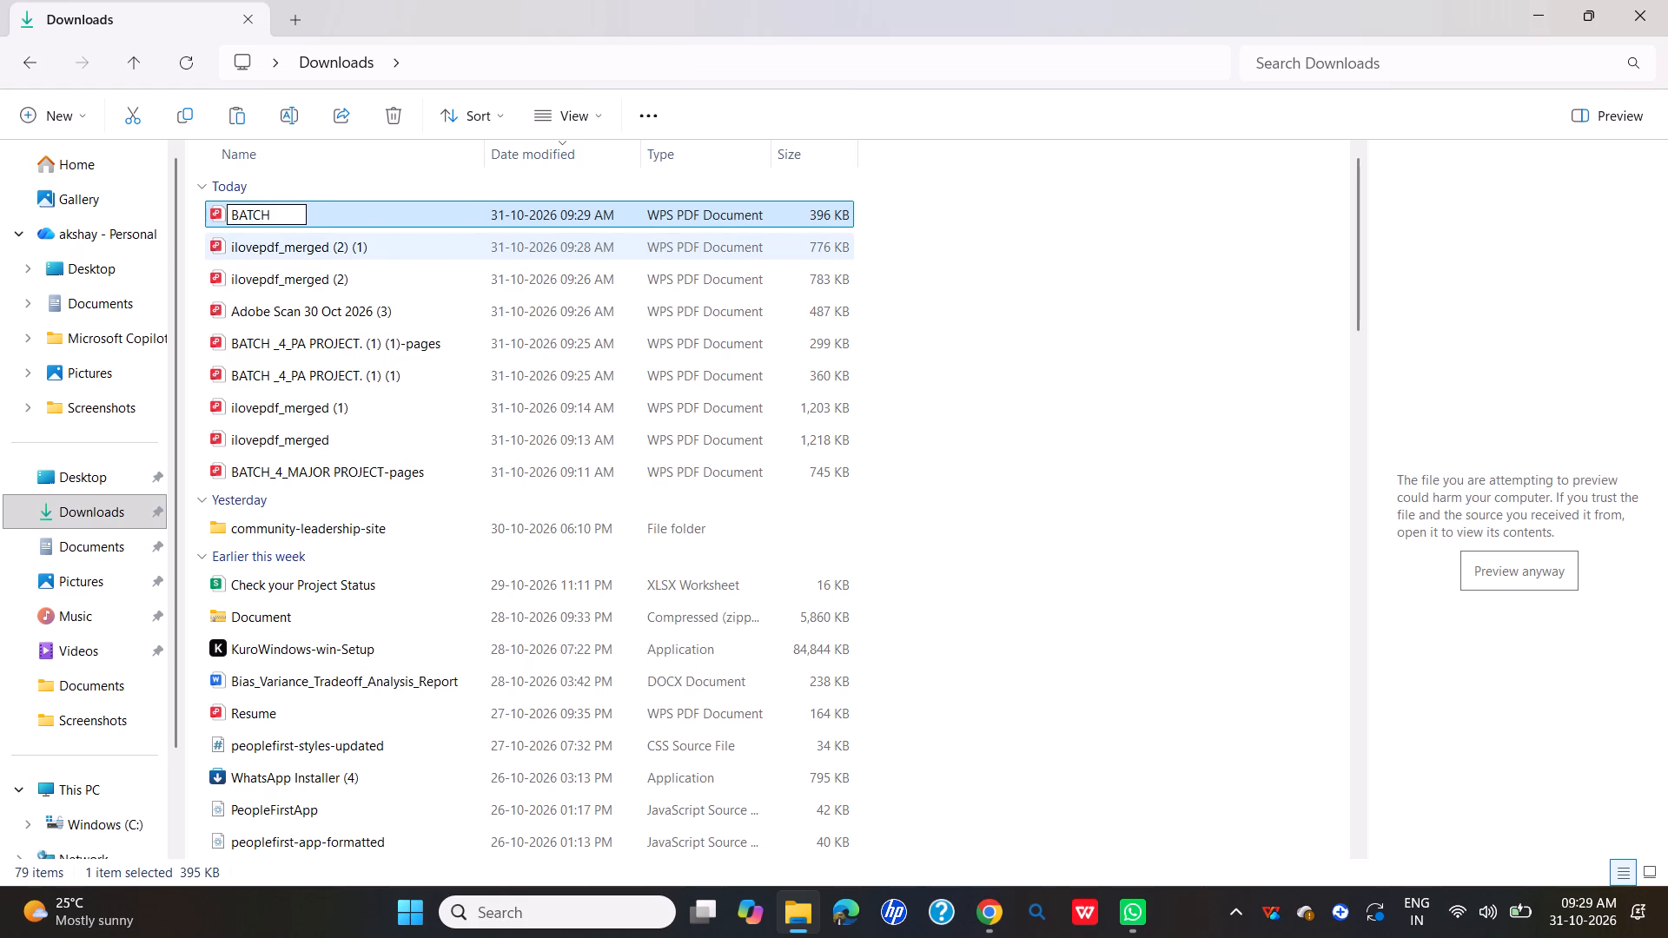
pyautogui.write('_4')
pyautogui.hotkey('shift', '_')
pyautogui.write('pa')
pyautogui.press('BackSpace')
pyautogui.press('BackSpace')
pyautogui.write('PA')
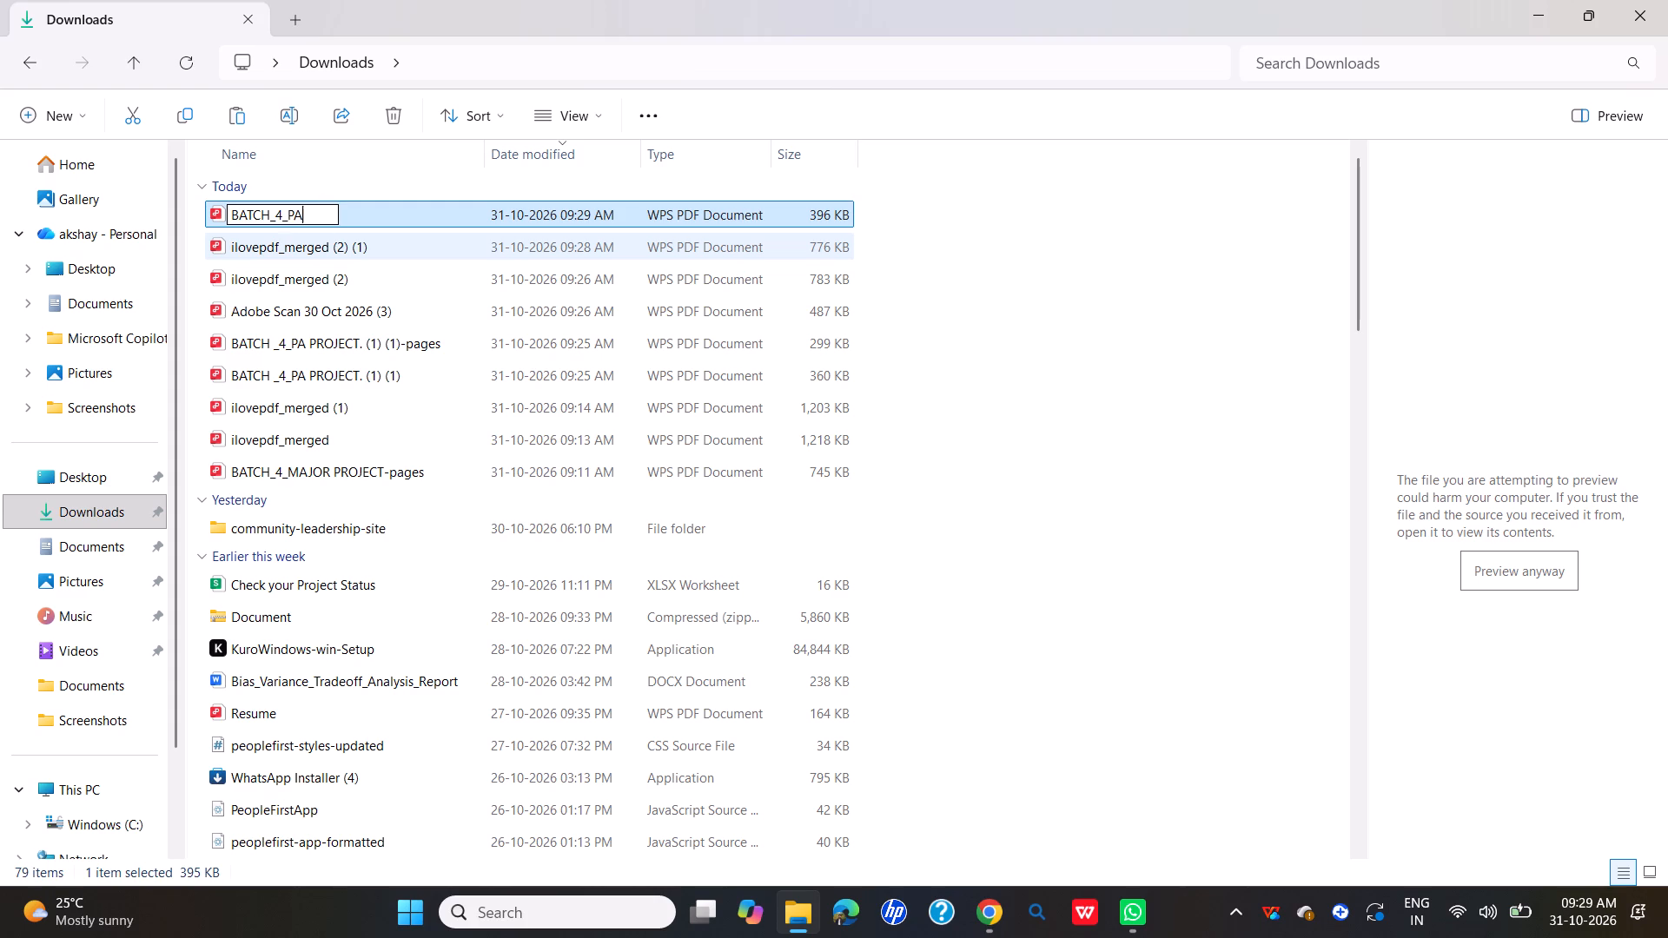
pyautogui.hotkey('shift', '_')
pyautogui.hotkey('shift', 'p')
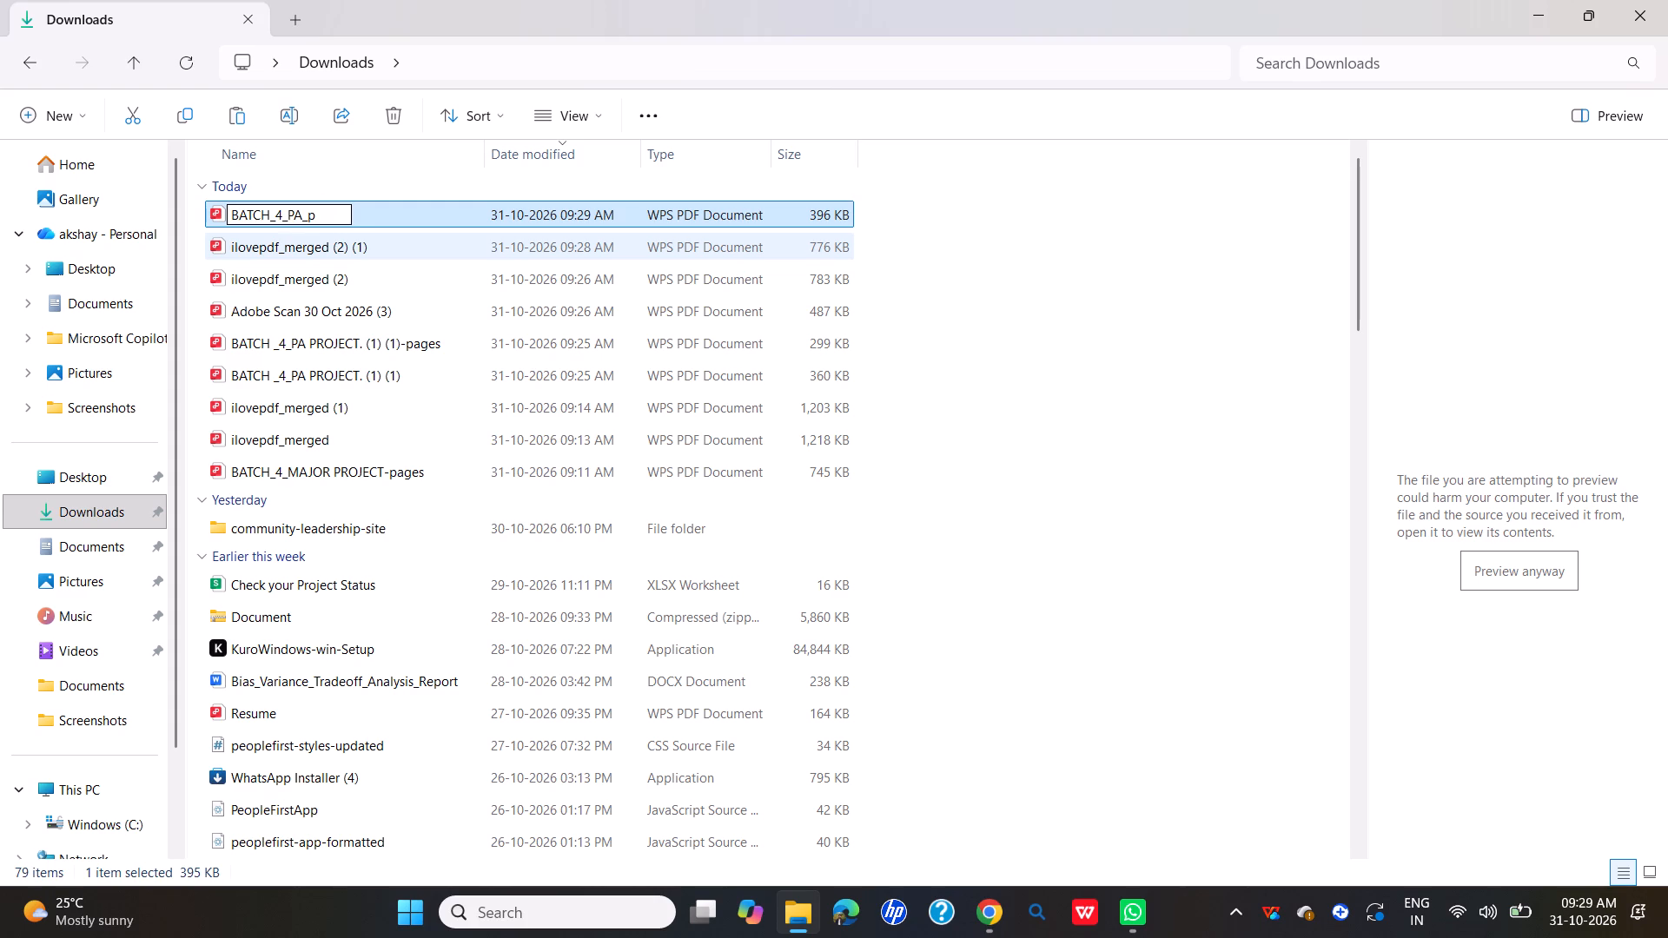
pyautogui.write('bl')
pyautogui.press('BackSpace')
pyautogui.press('BackSpace')
pyautogui.press('p')
pyautogui.press('BackSpace')
pyautogui.press('BackSpace')
pyautogui.press('p')
pyautogui.write('BL')
pyautogui.hotkey('shift', '_')
pyautogui.write('PROJECT')
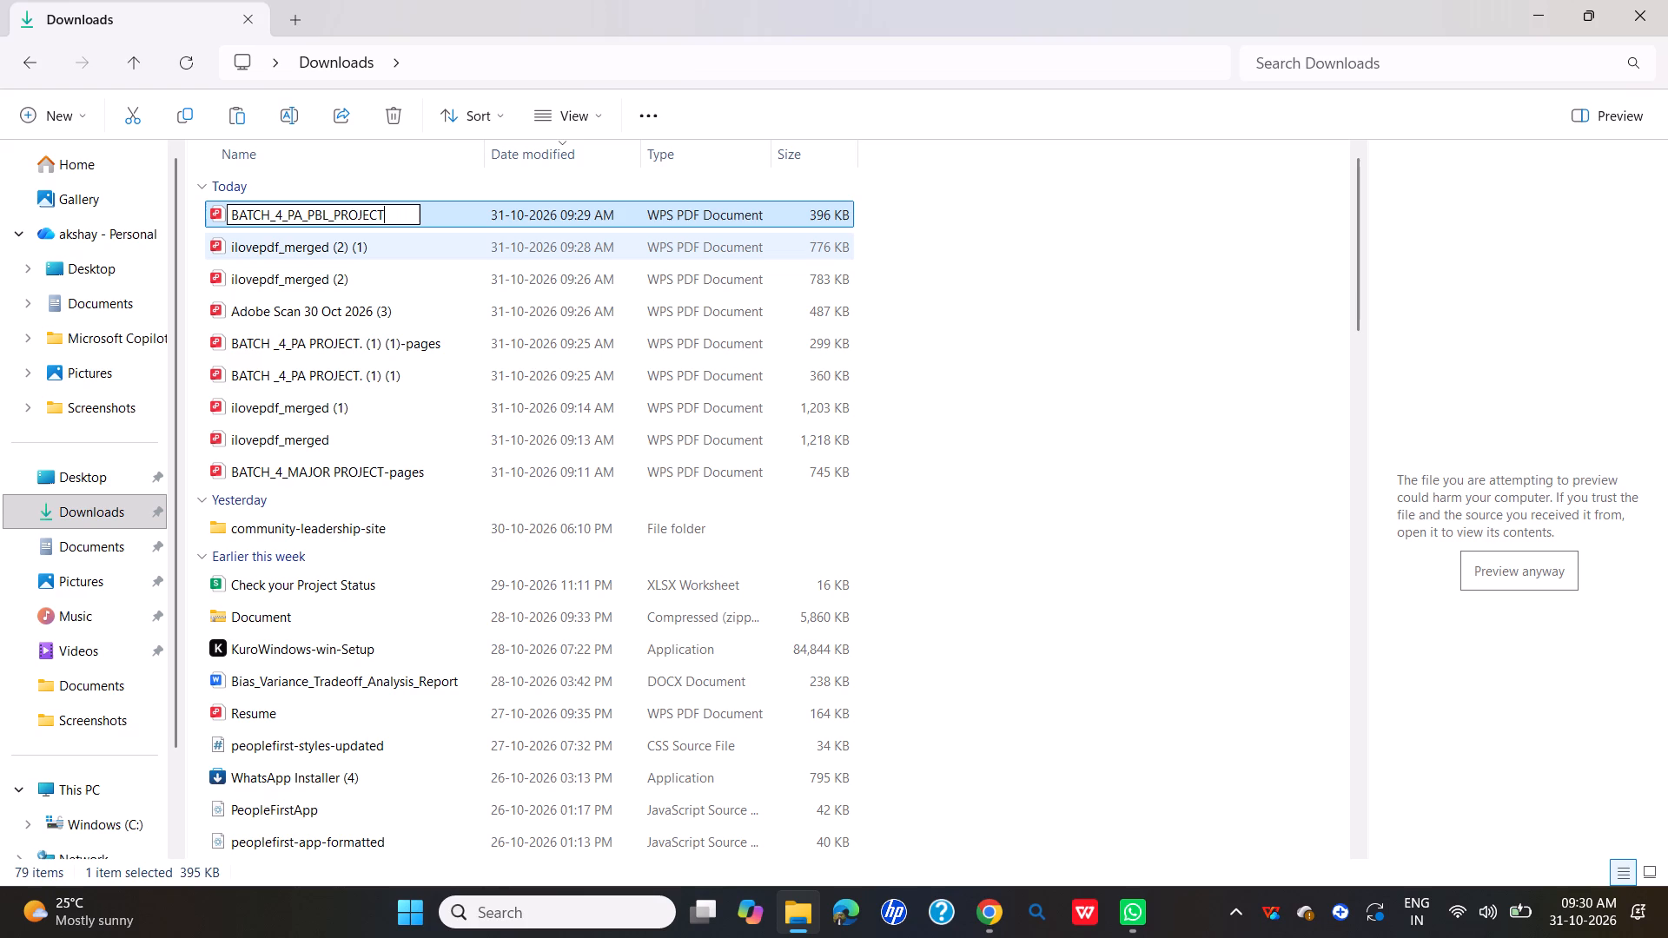
pyautogui.press('BackSpace')
pyautogui.press('BackSpace')
pyautogui.press('BackSpace')
pyautogui.press('BackSpace')
pyautogui.press('BackSpace')
pyautogui.press('BackSpace')
pyautogui.press('BackSpace')
pyautogui.press('BackSpace')
pyautogui.press('BackSpace')
pyautogui.press('BackSpace')
pyautogui.press('BackSpace')
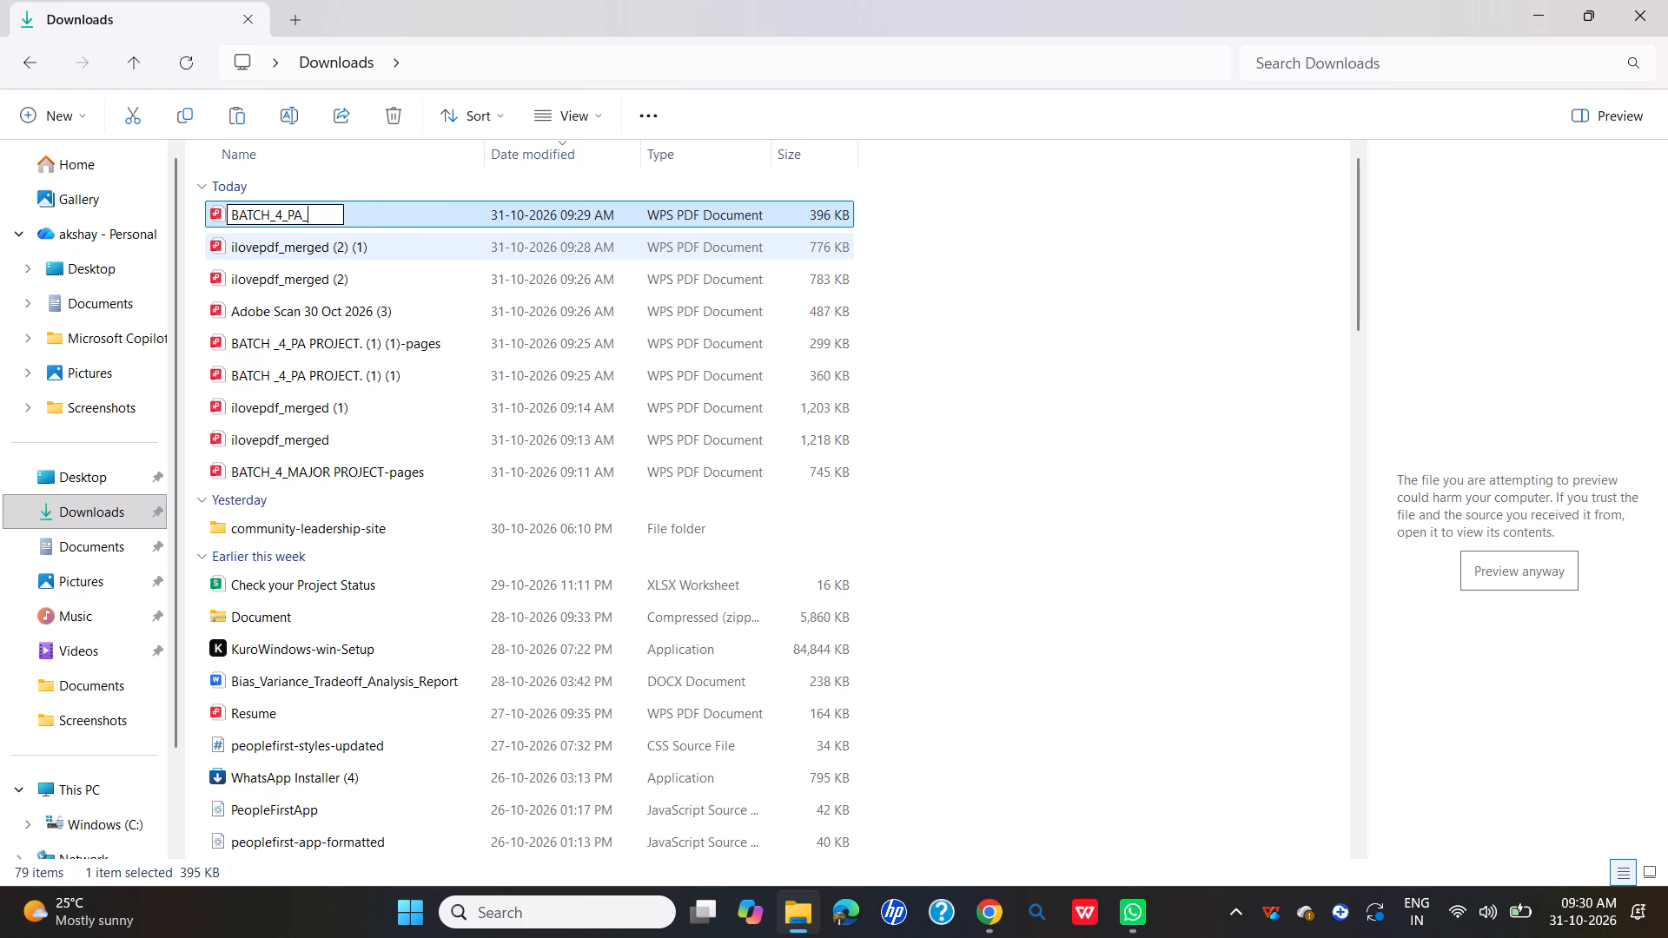
pyautogui.write('PROJECT')
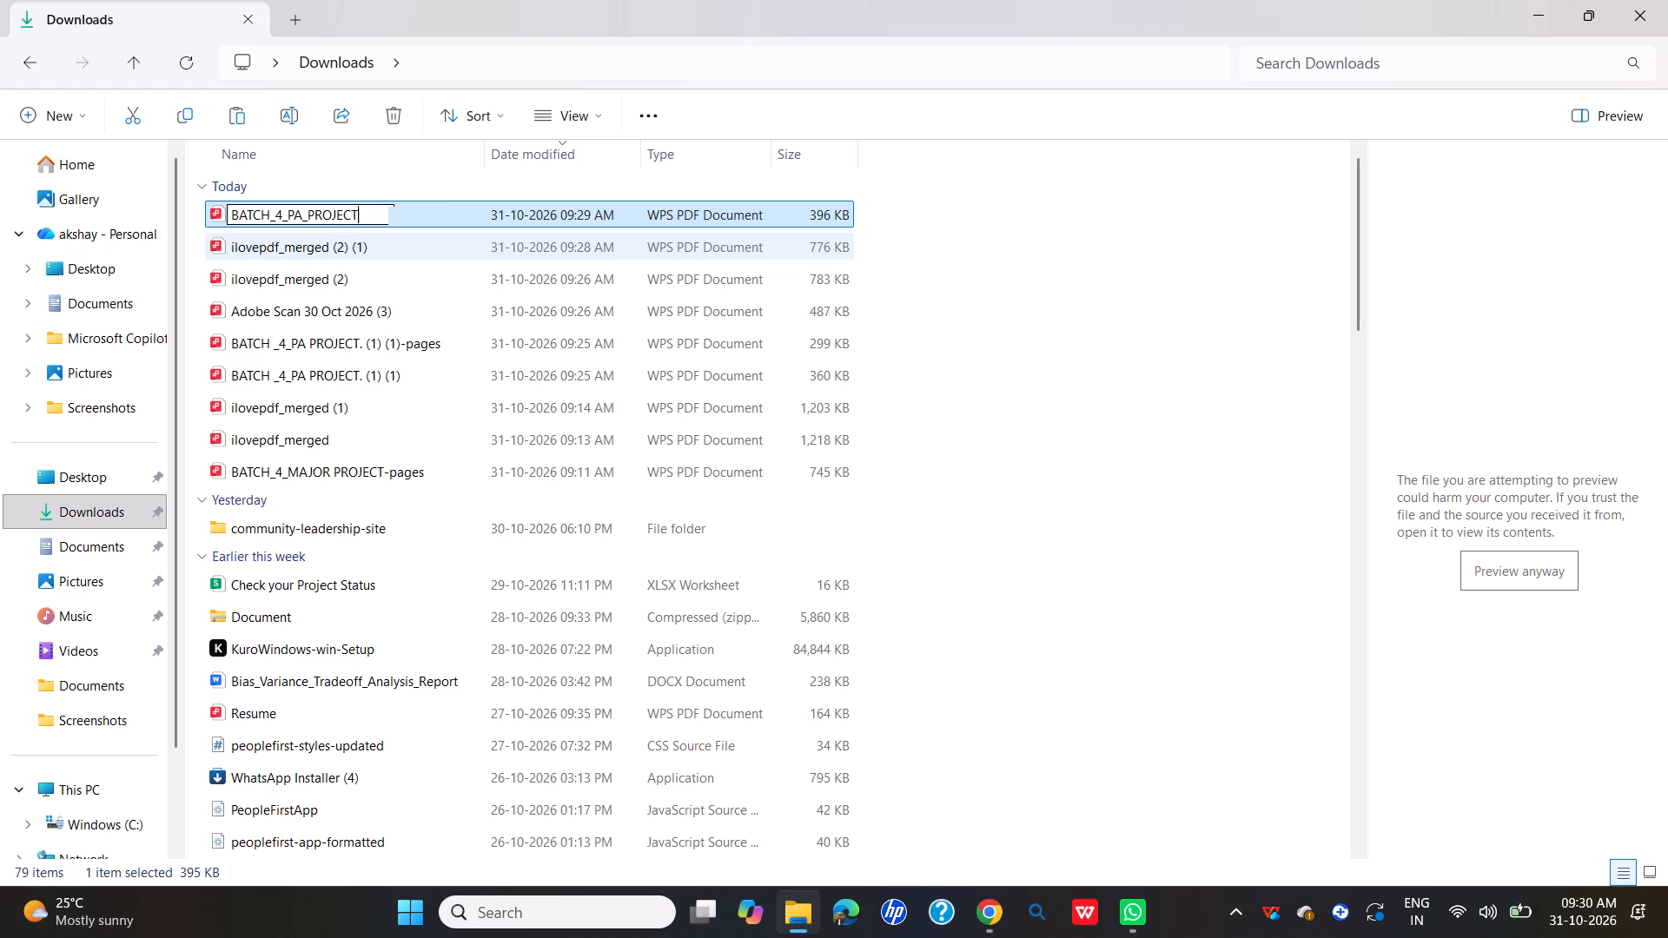
pyautogui.press('Return')
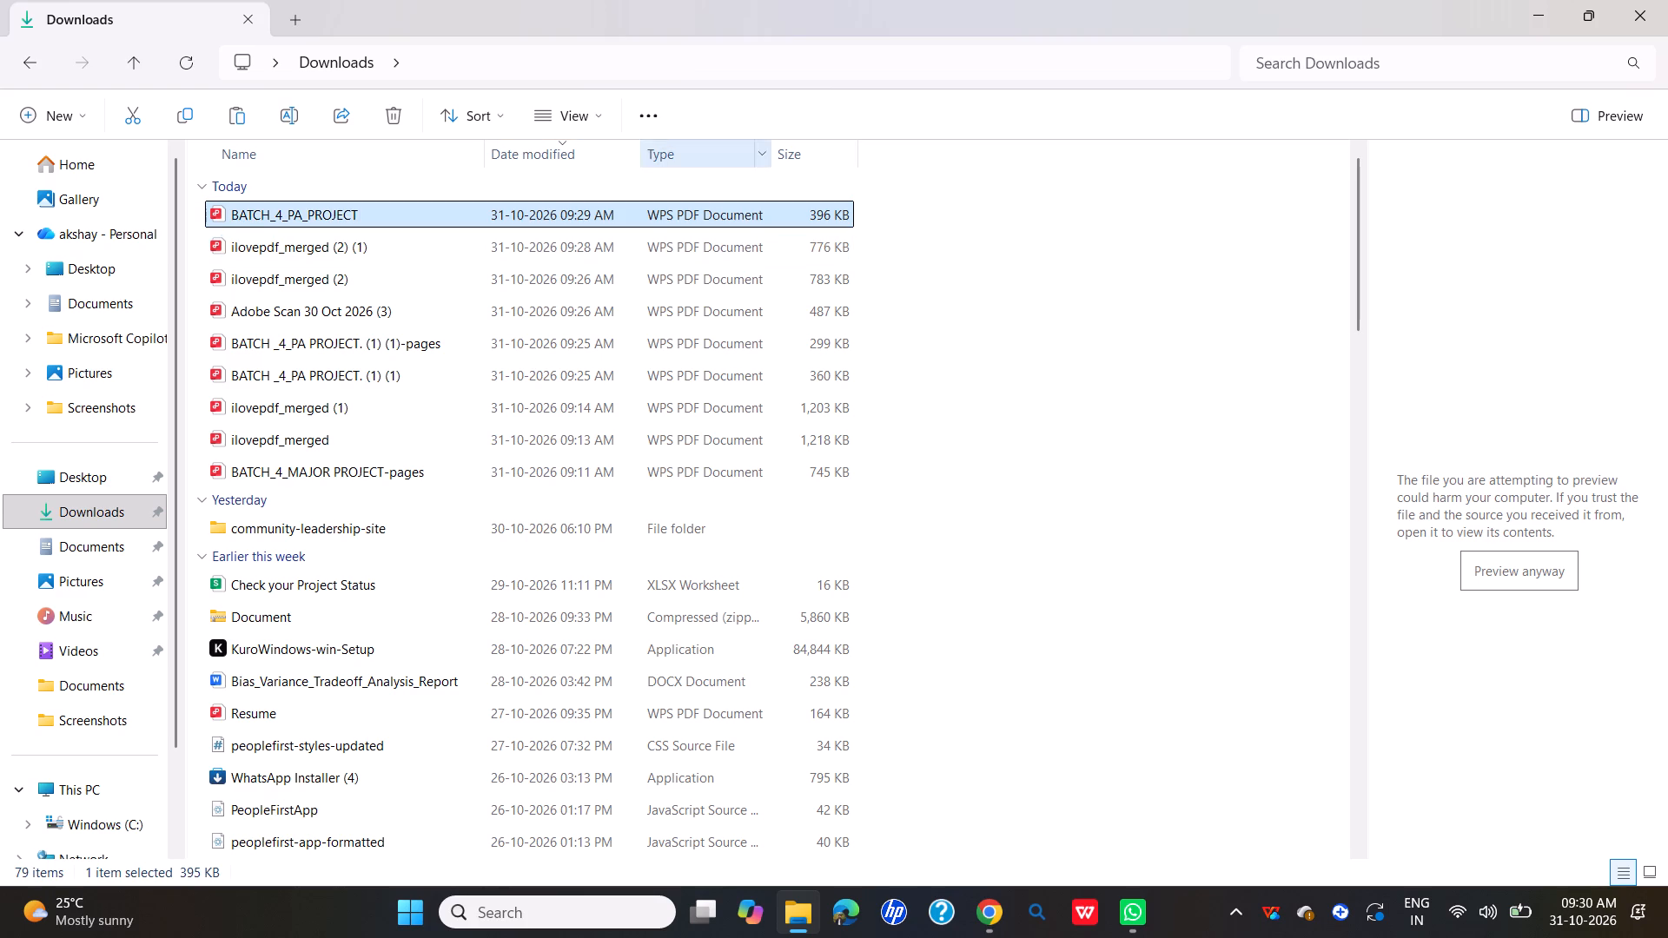
# Move BATCH_4_PA_PROJECT from Downloads to the Desktop folder and open that folder to check it.
pyautogui.moveTo(302, 209); pyautogui.dragTo(69, 384)
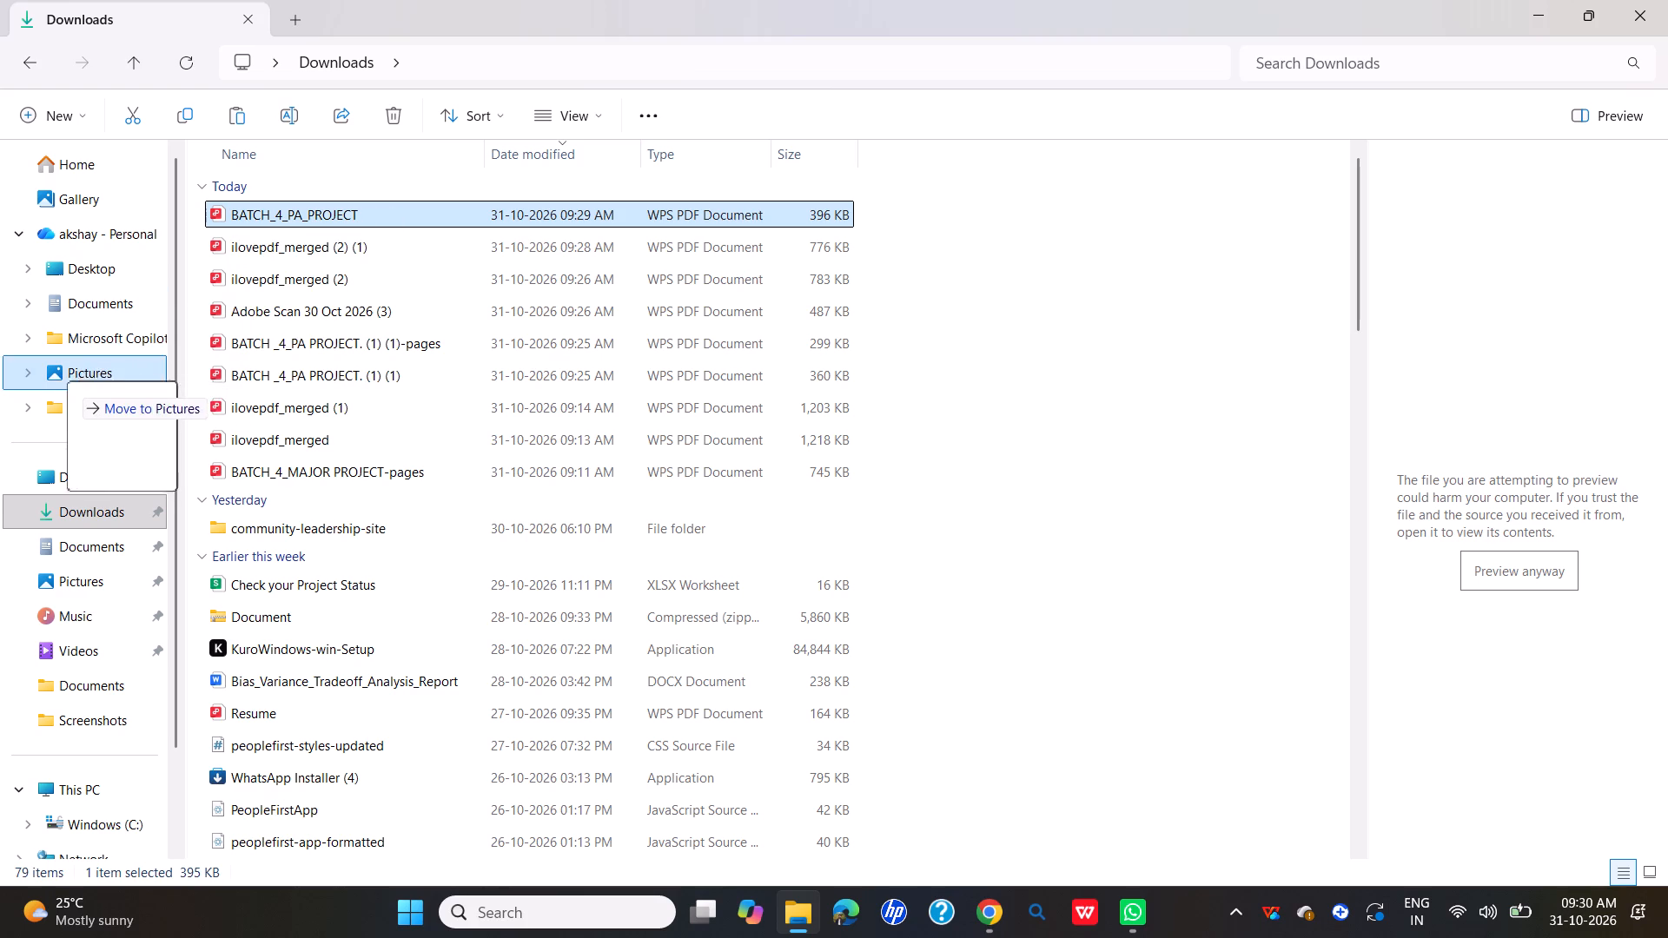
pyautogui.moveTo(69, 384); pyautogui.dragTo(54, 470)
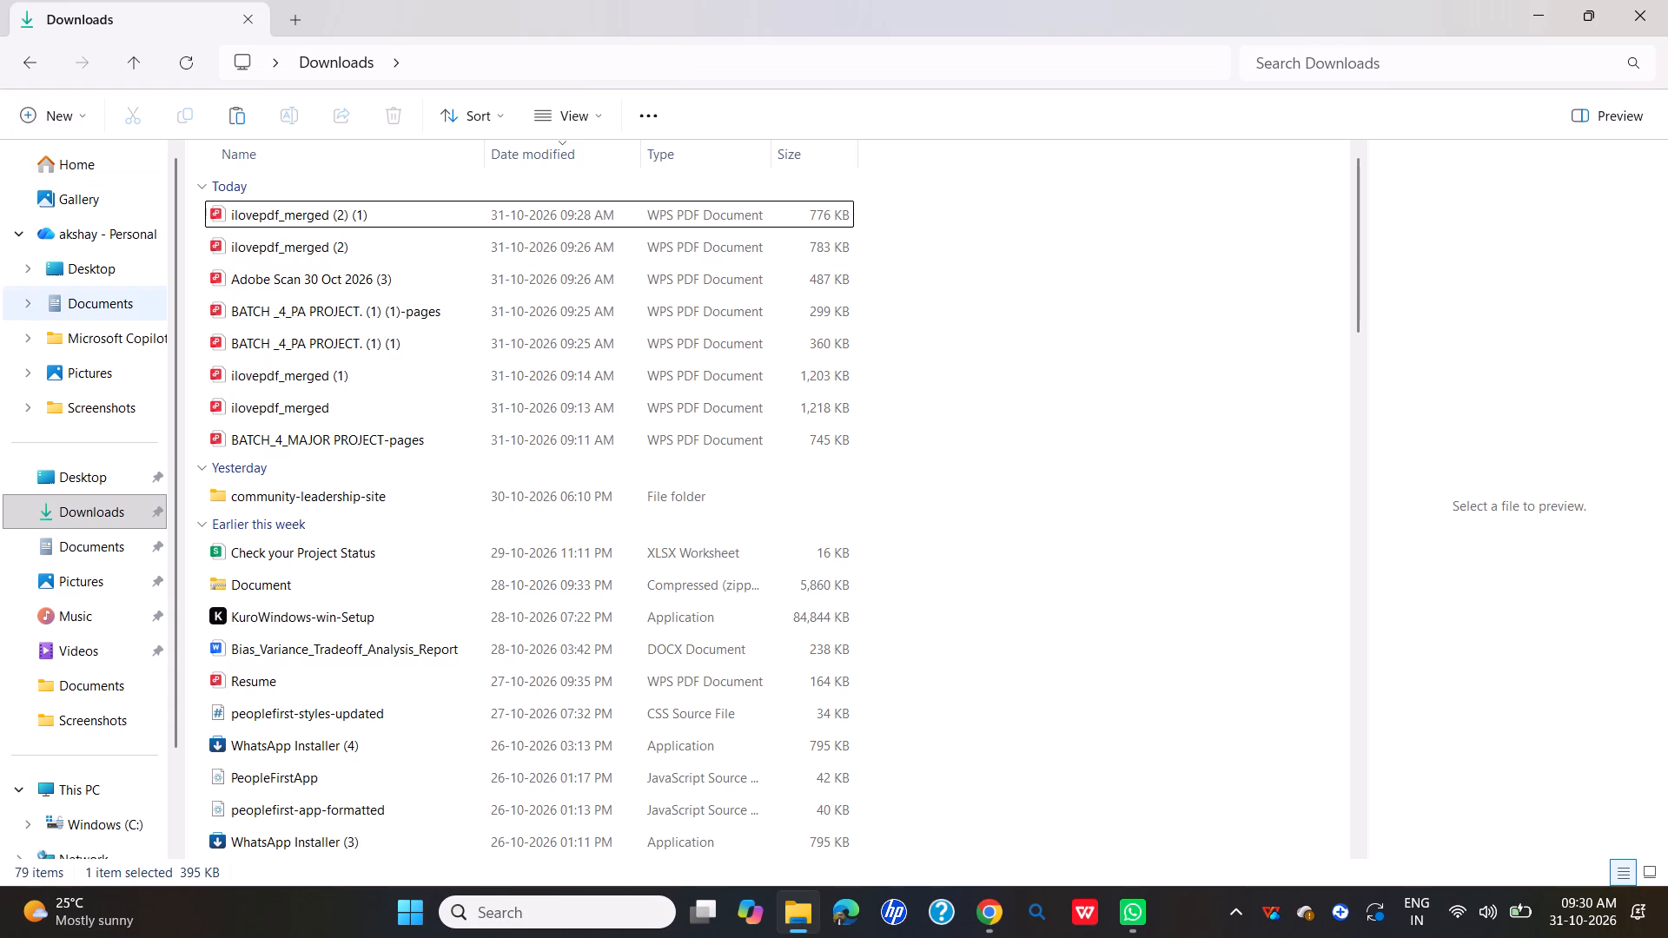
pyautogui.click(84, 469)
pyautogui.click(192, 69)
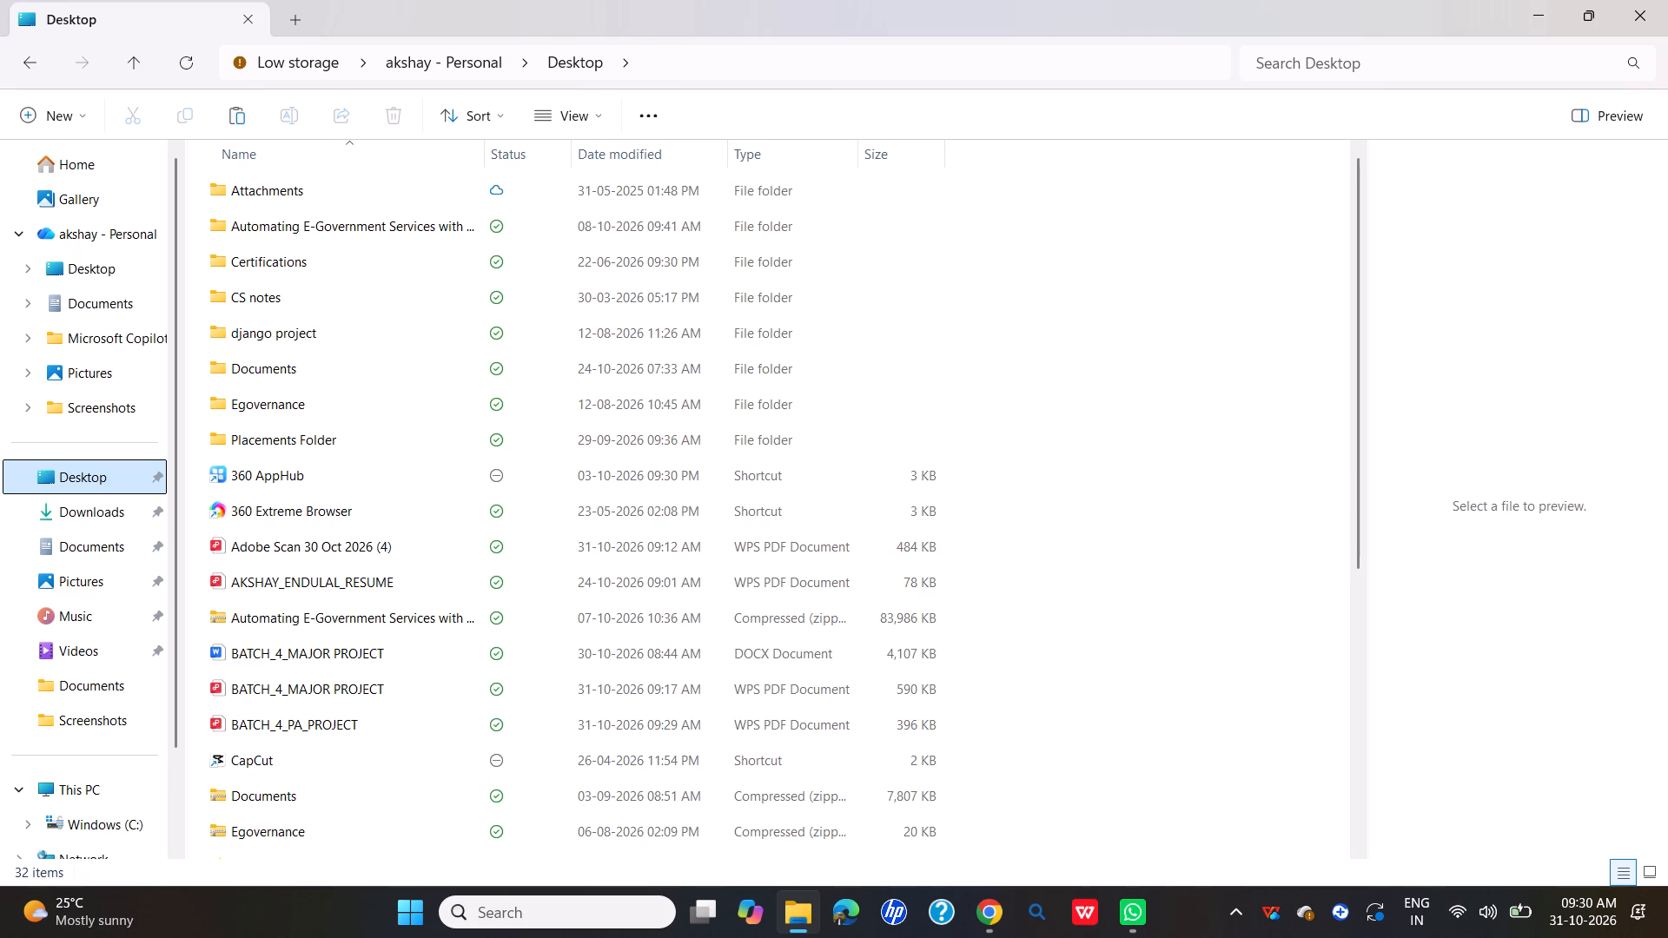
# Close the File Explorer window and the Smallpdf compression tab in Chrome.
pyautogui.click(1667, 12)
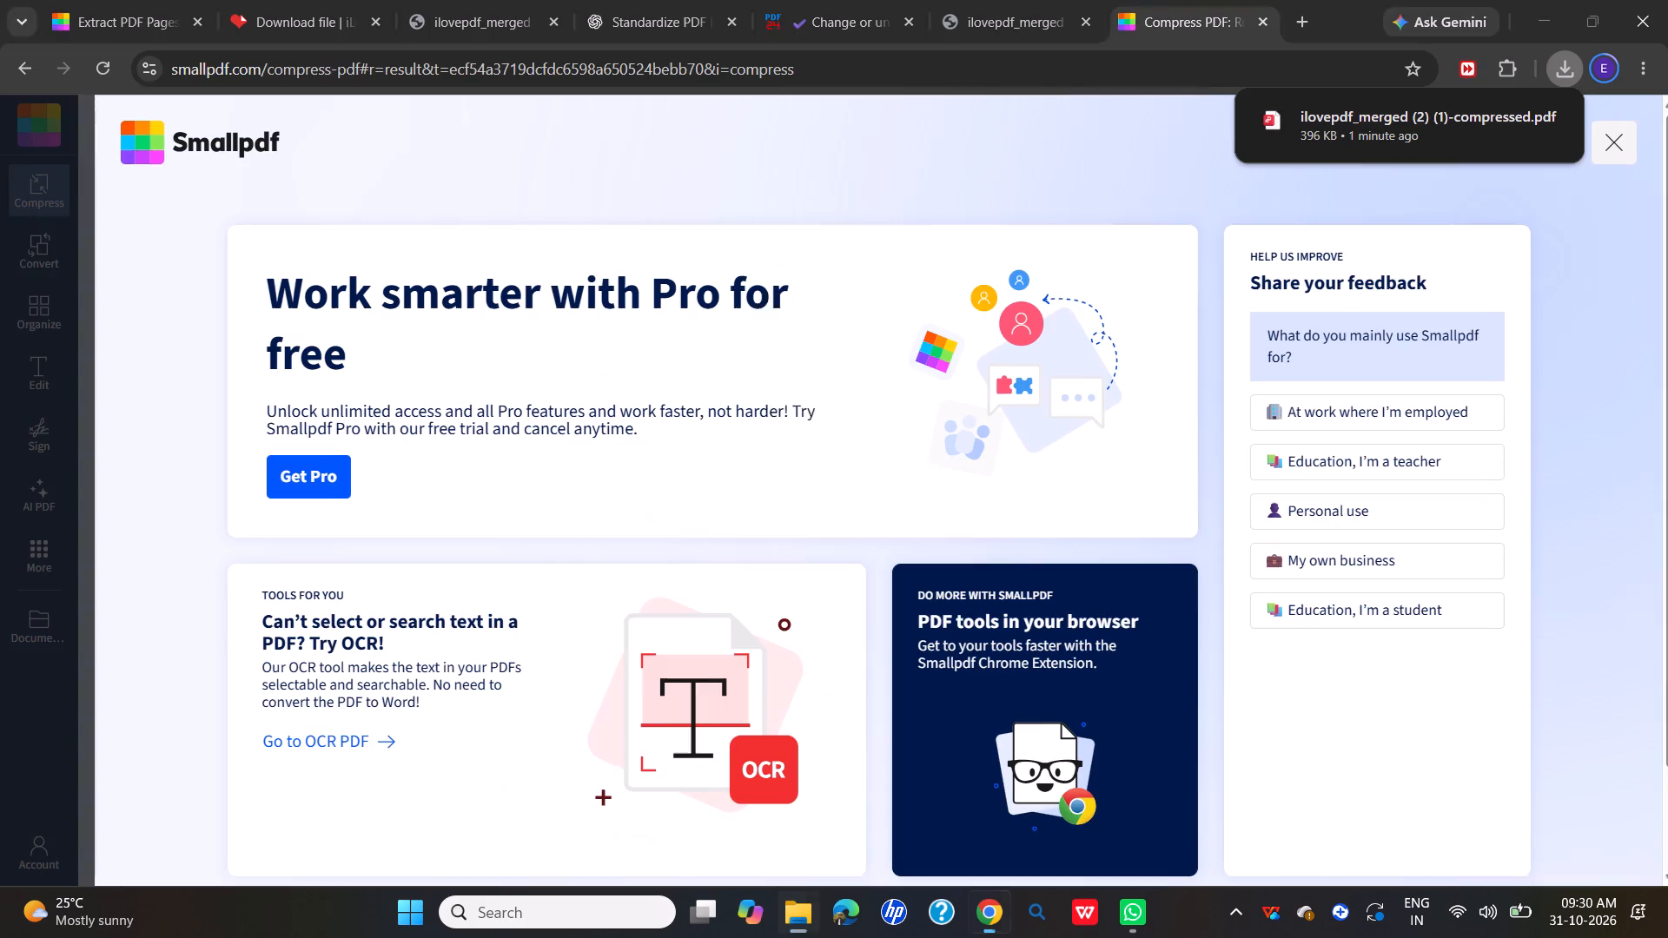
pyautogui.click(1265, 17)
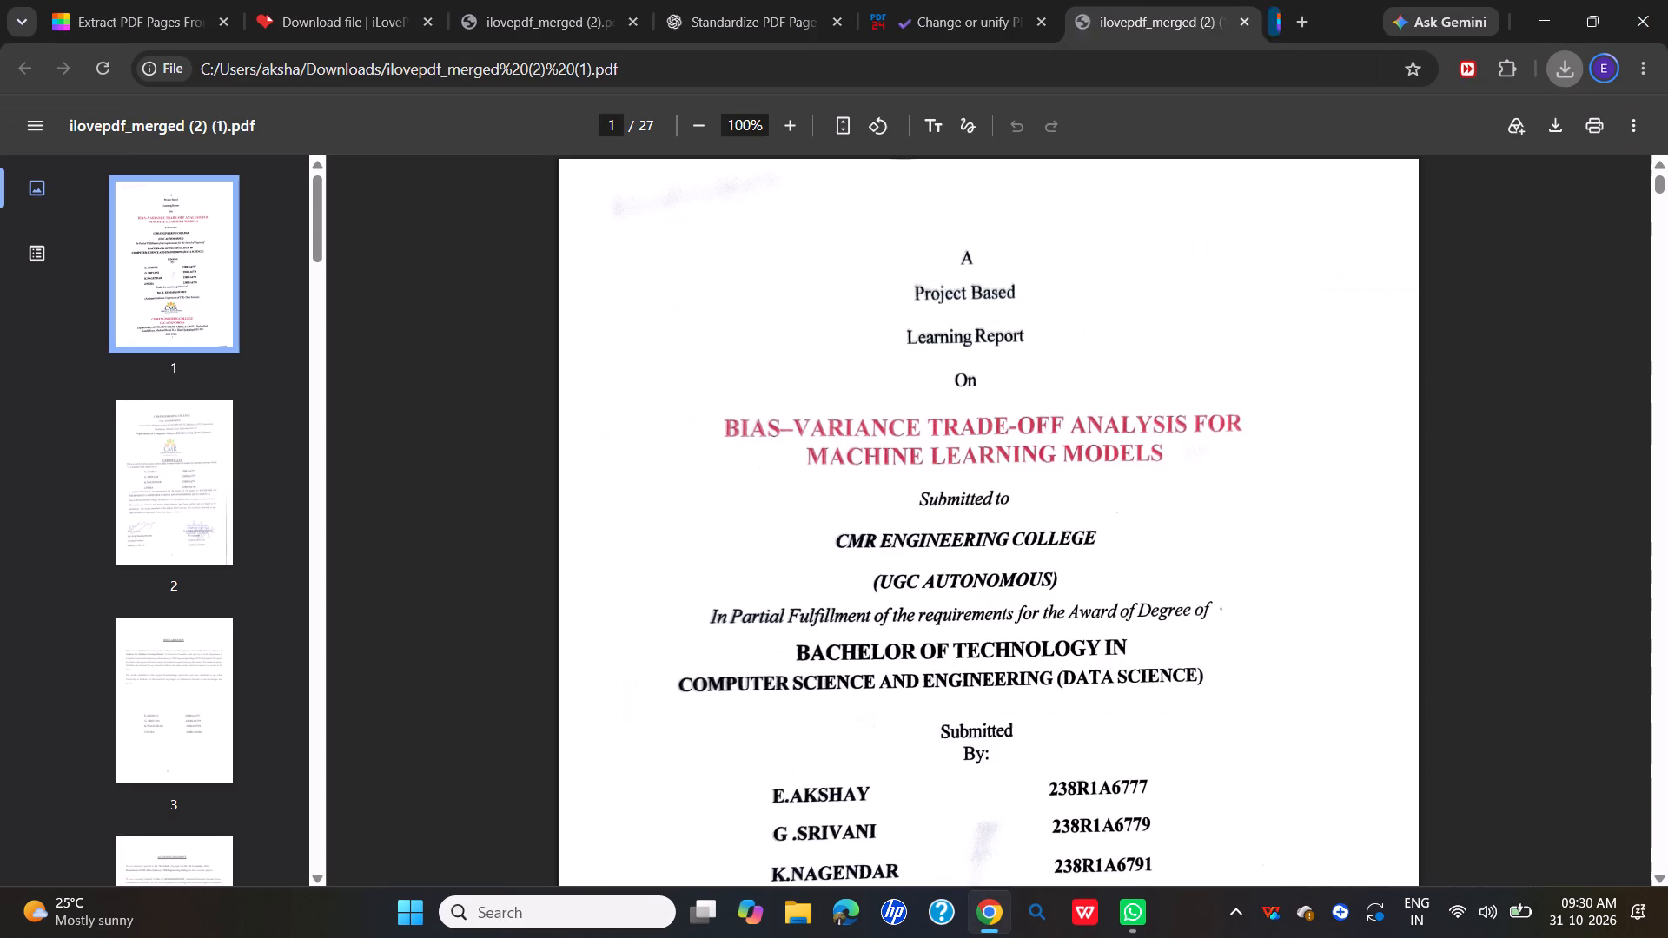
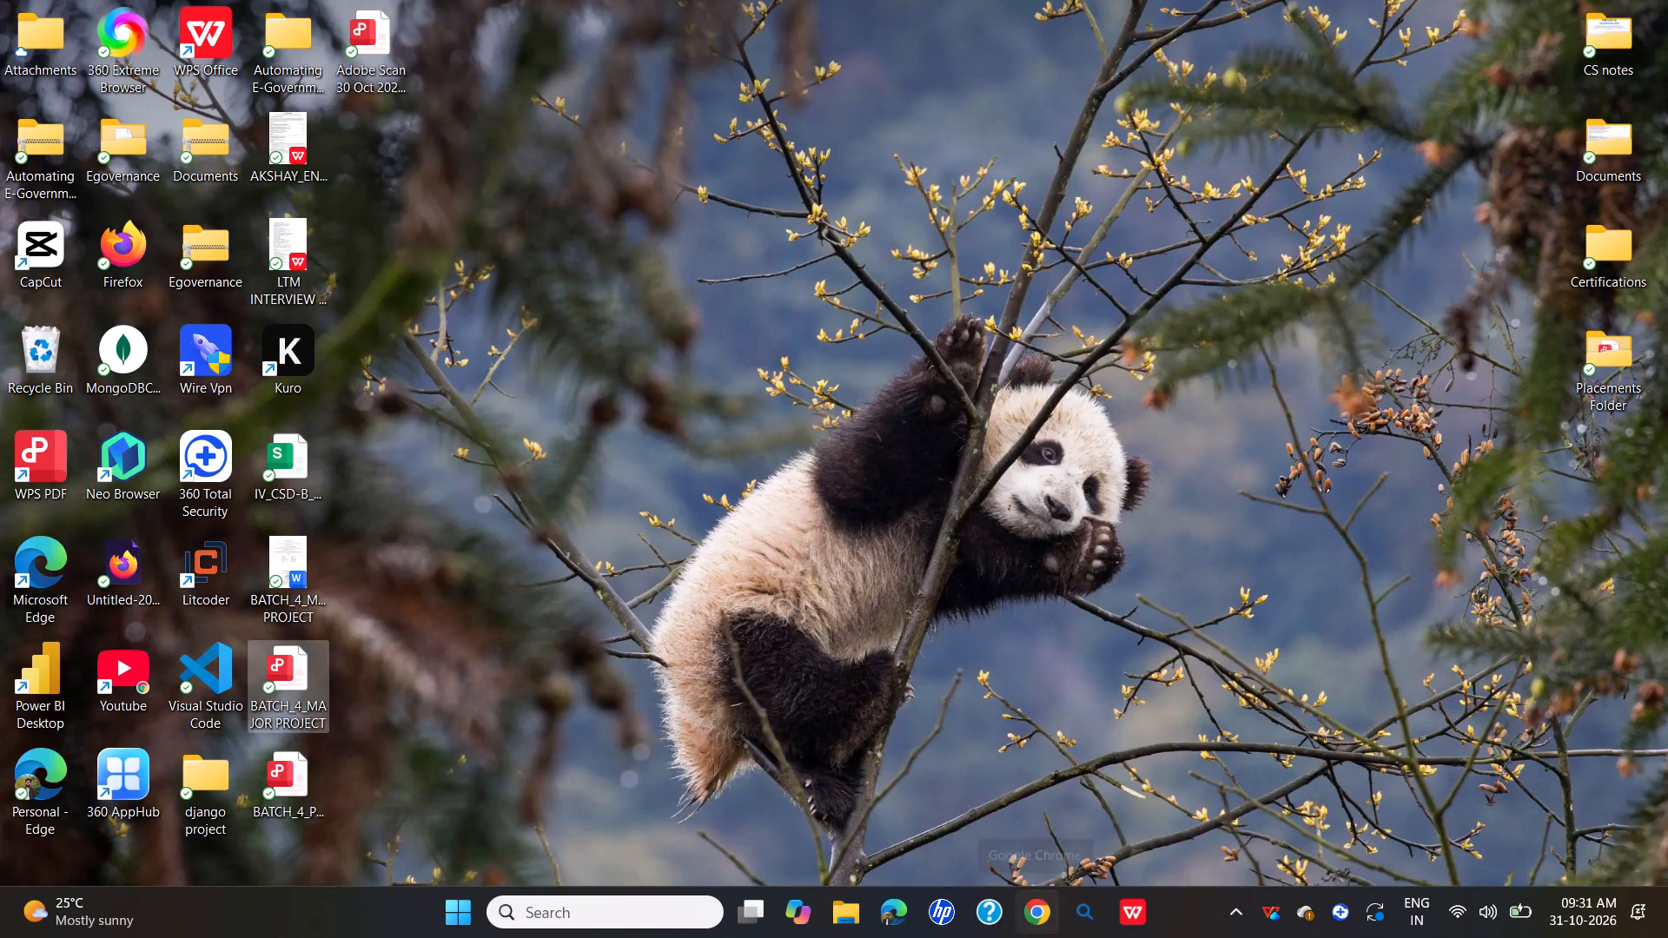
# Switch to Chrome, search Google for "insert page in pdf" and open the iLovePDF Organize PDF tool.
pyautogui.doubleClick(1036, 915)
pyautogui.click(729, 461)
pyautogui.write('INSERT')
pyautogui.press('space')
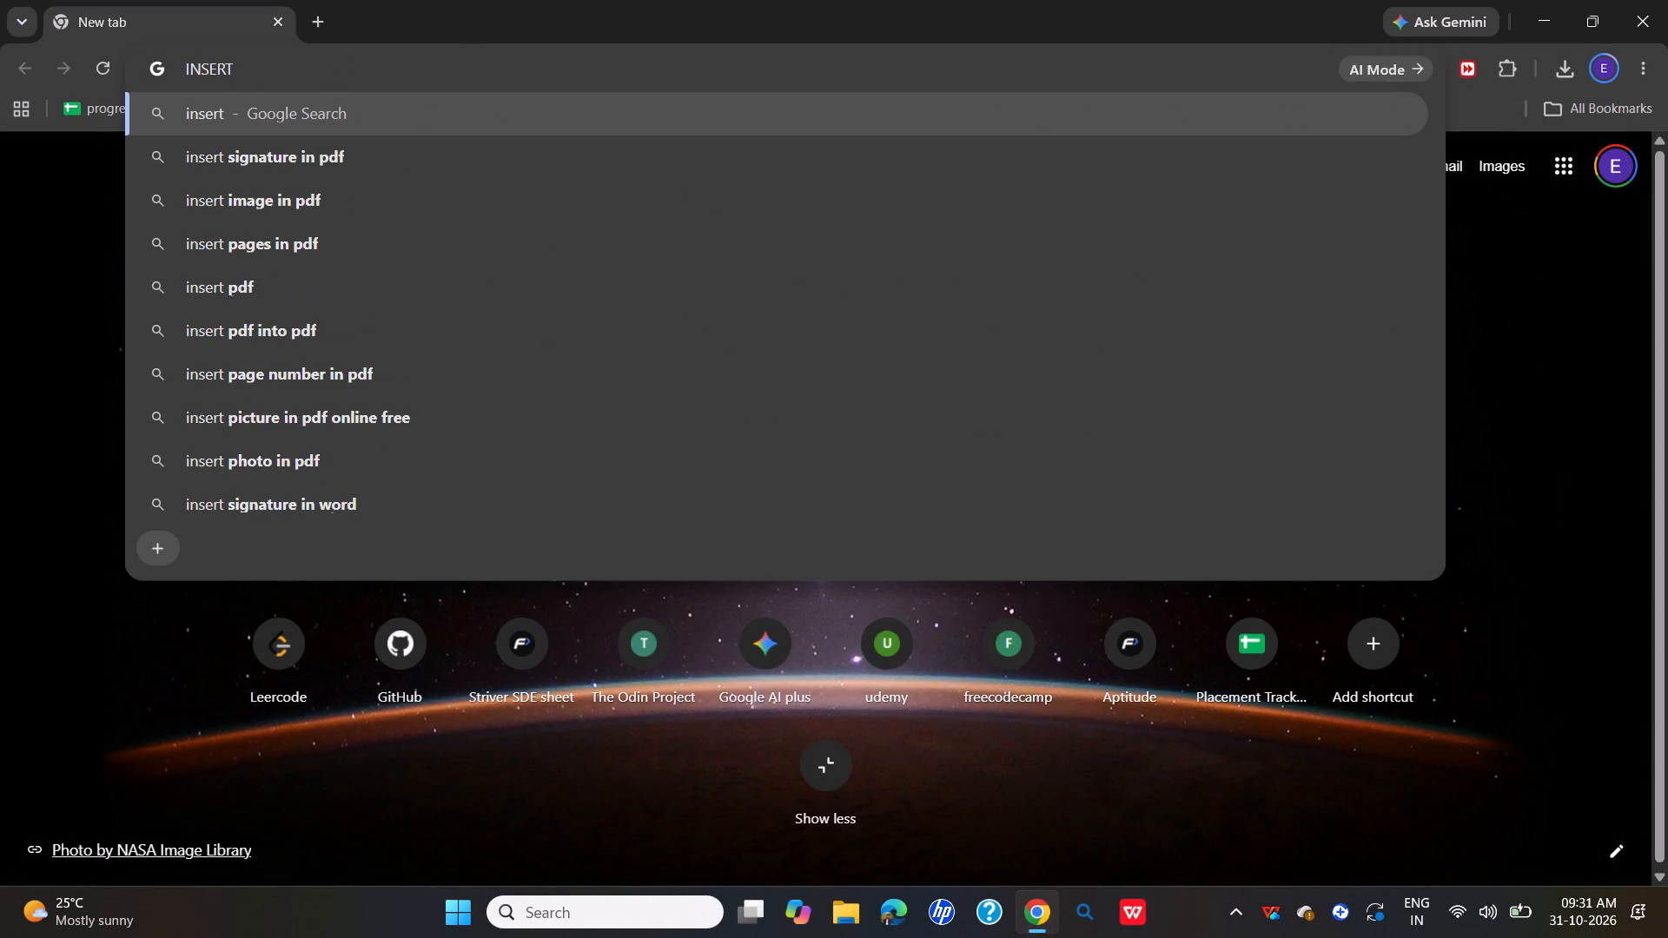
pyautogui.write('PAGE')
pyautogui.press('space')
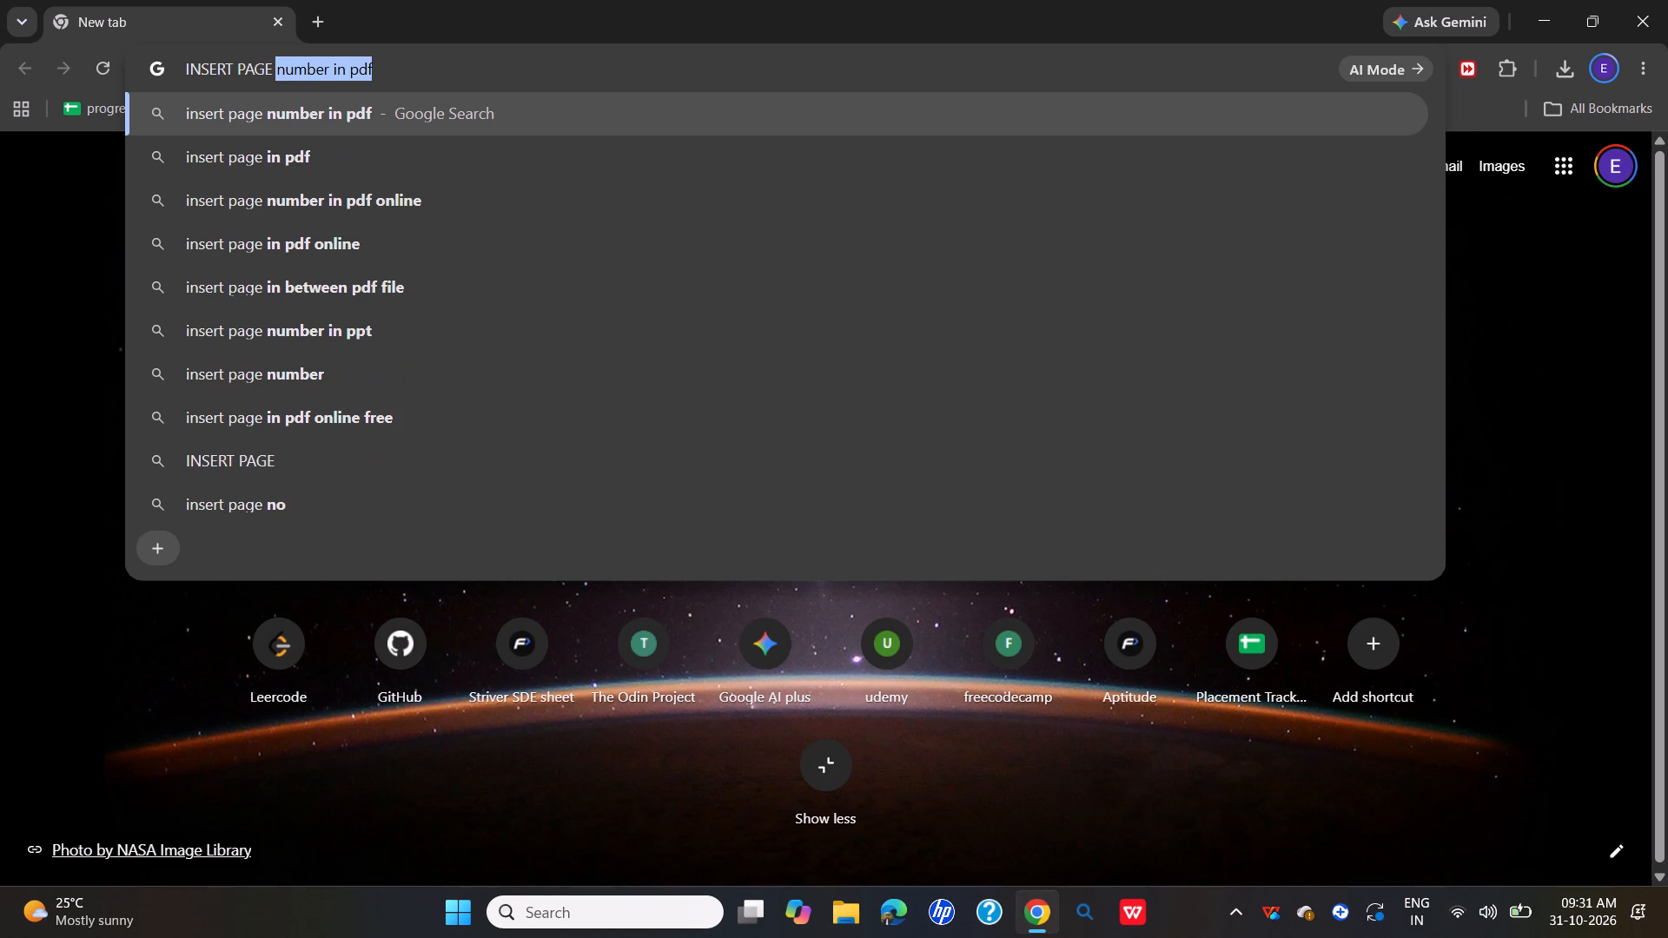
pyautogui.press('Down')
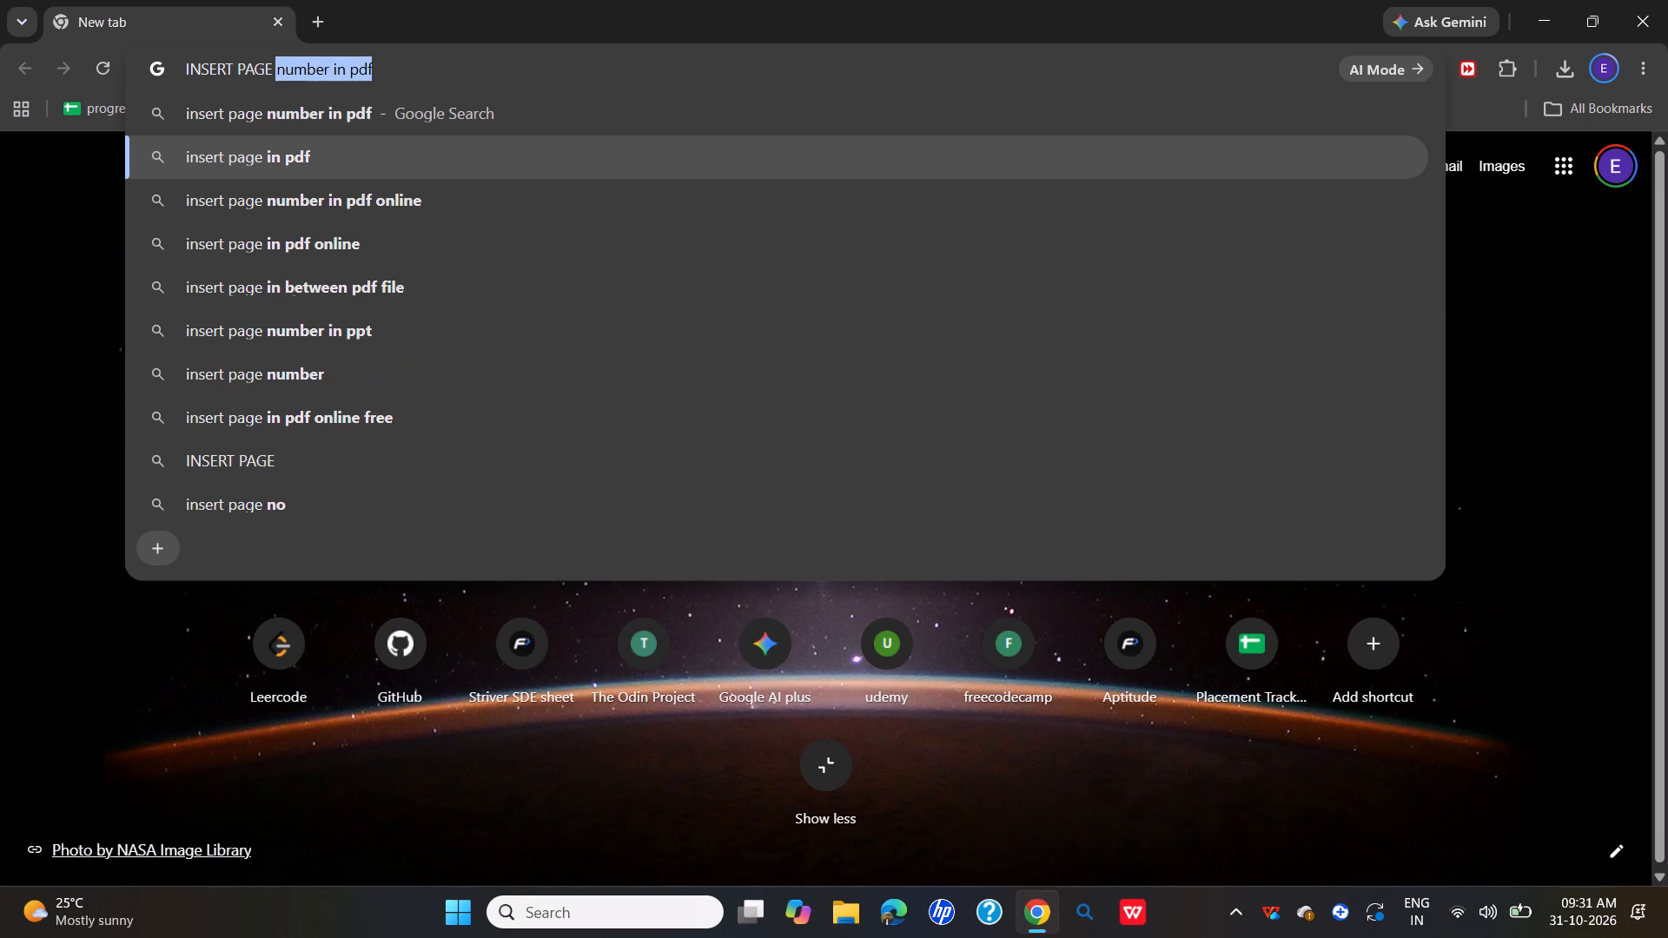
pyautogui.press('Return')
pyautogui.click(719, 339)
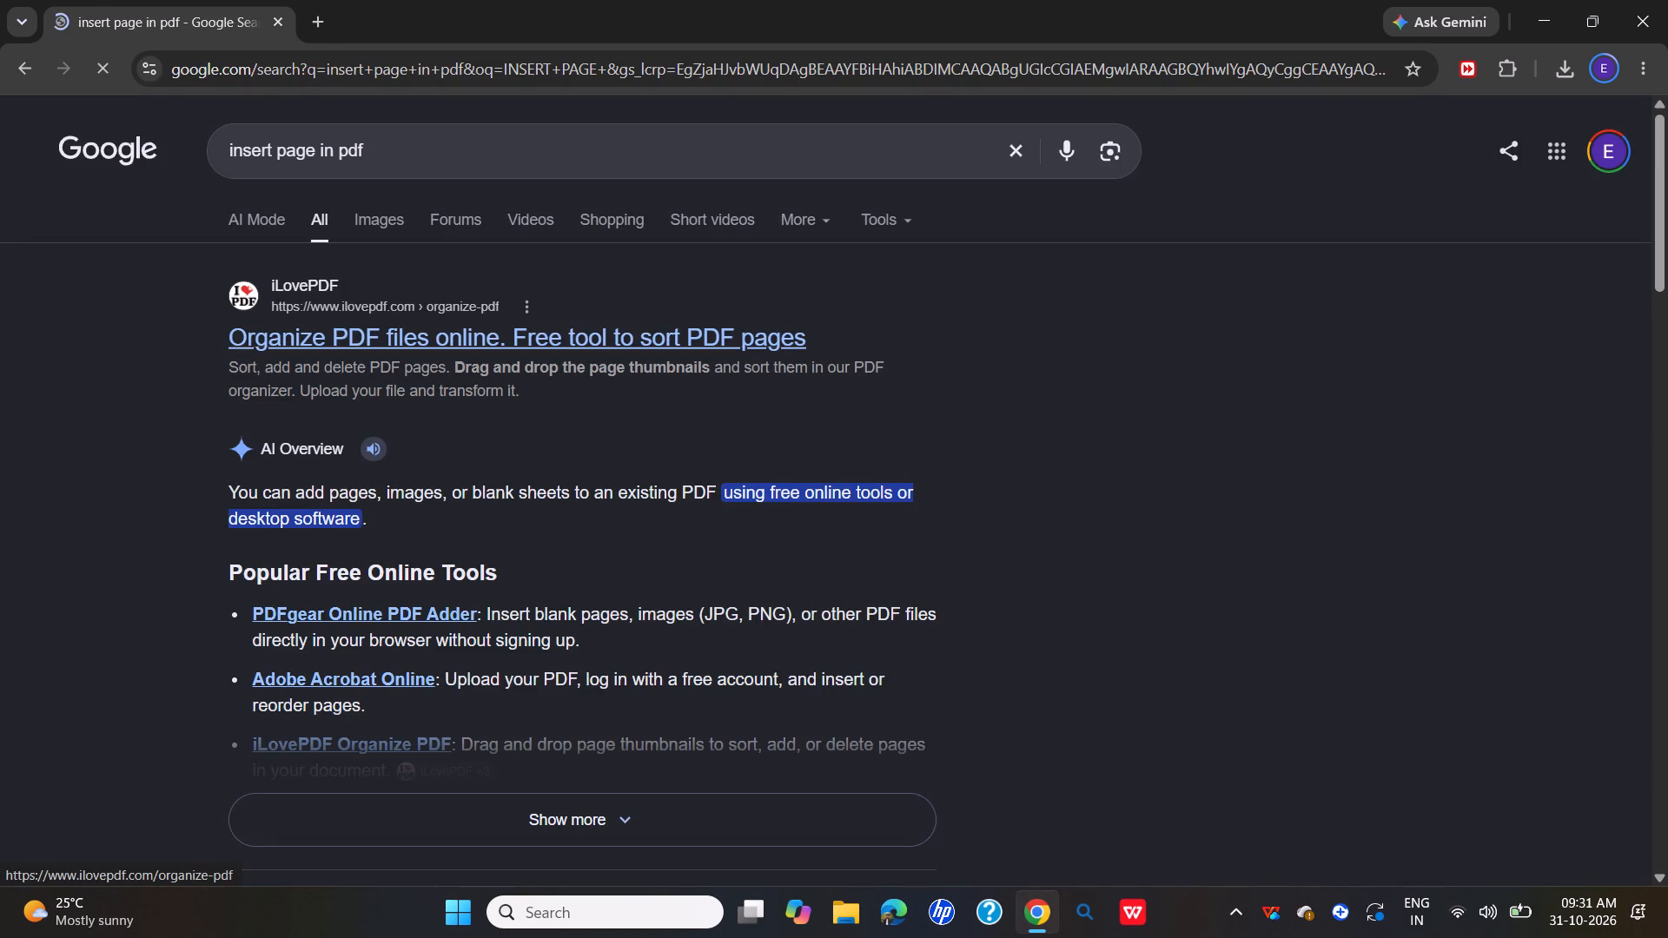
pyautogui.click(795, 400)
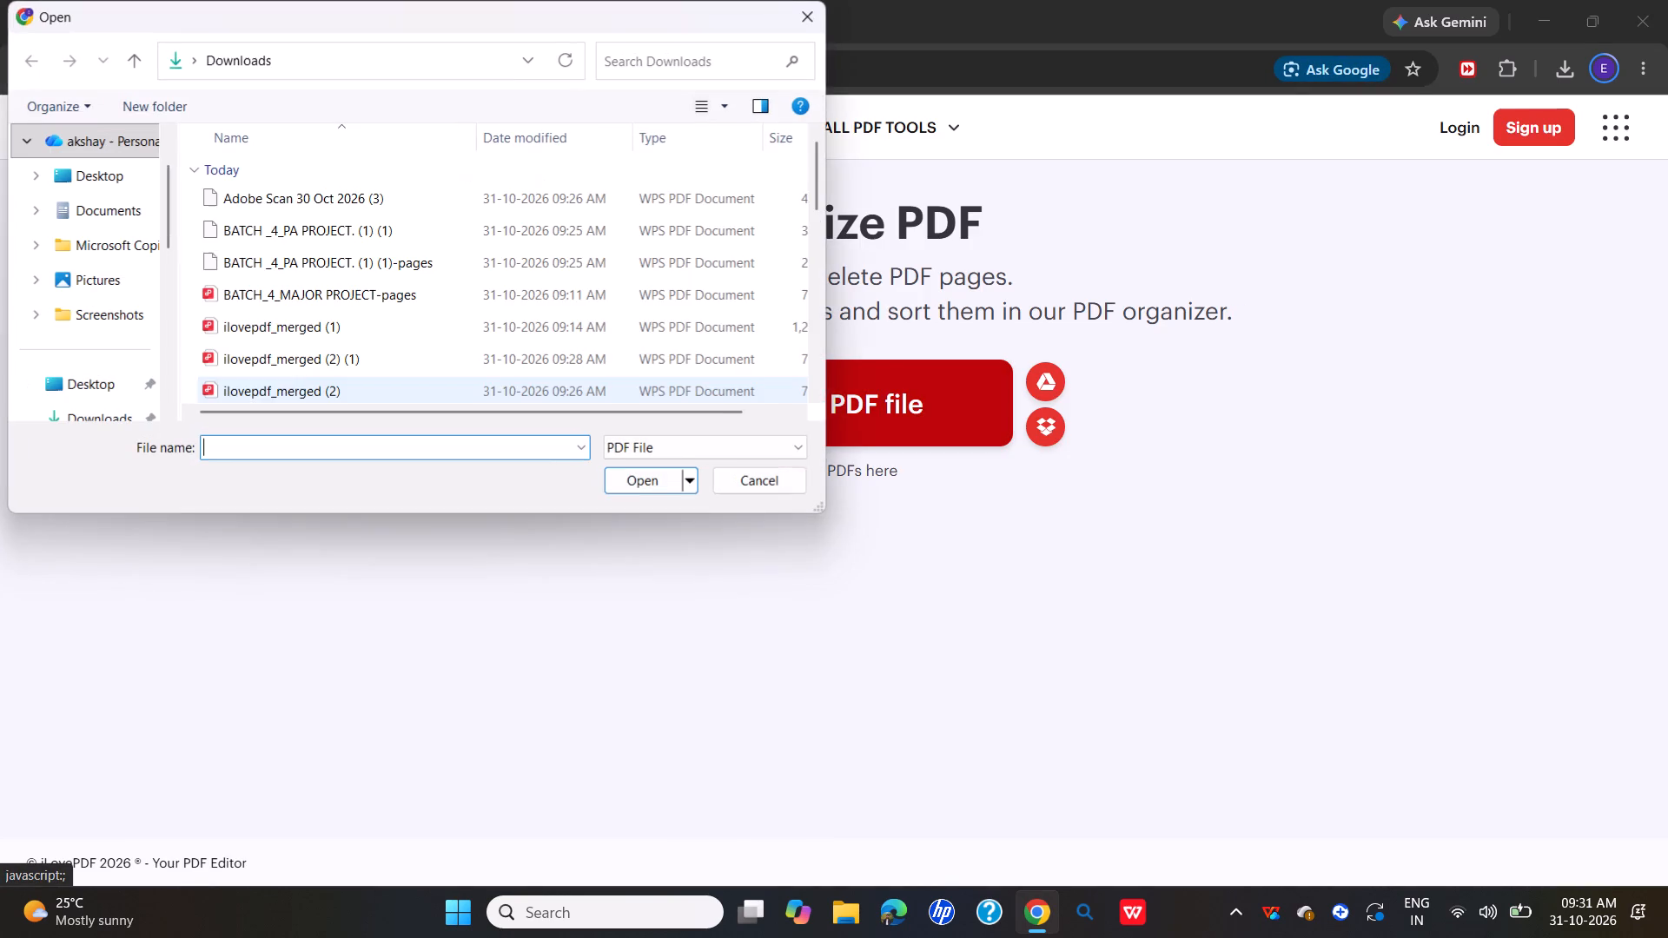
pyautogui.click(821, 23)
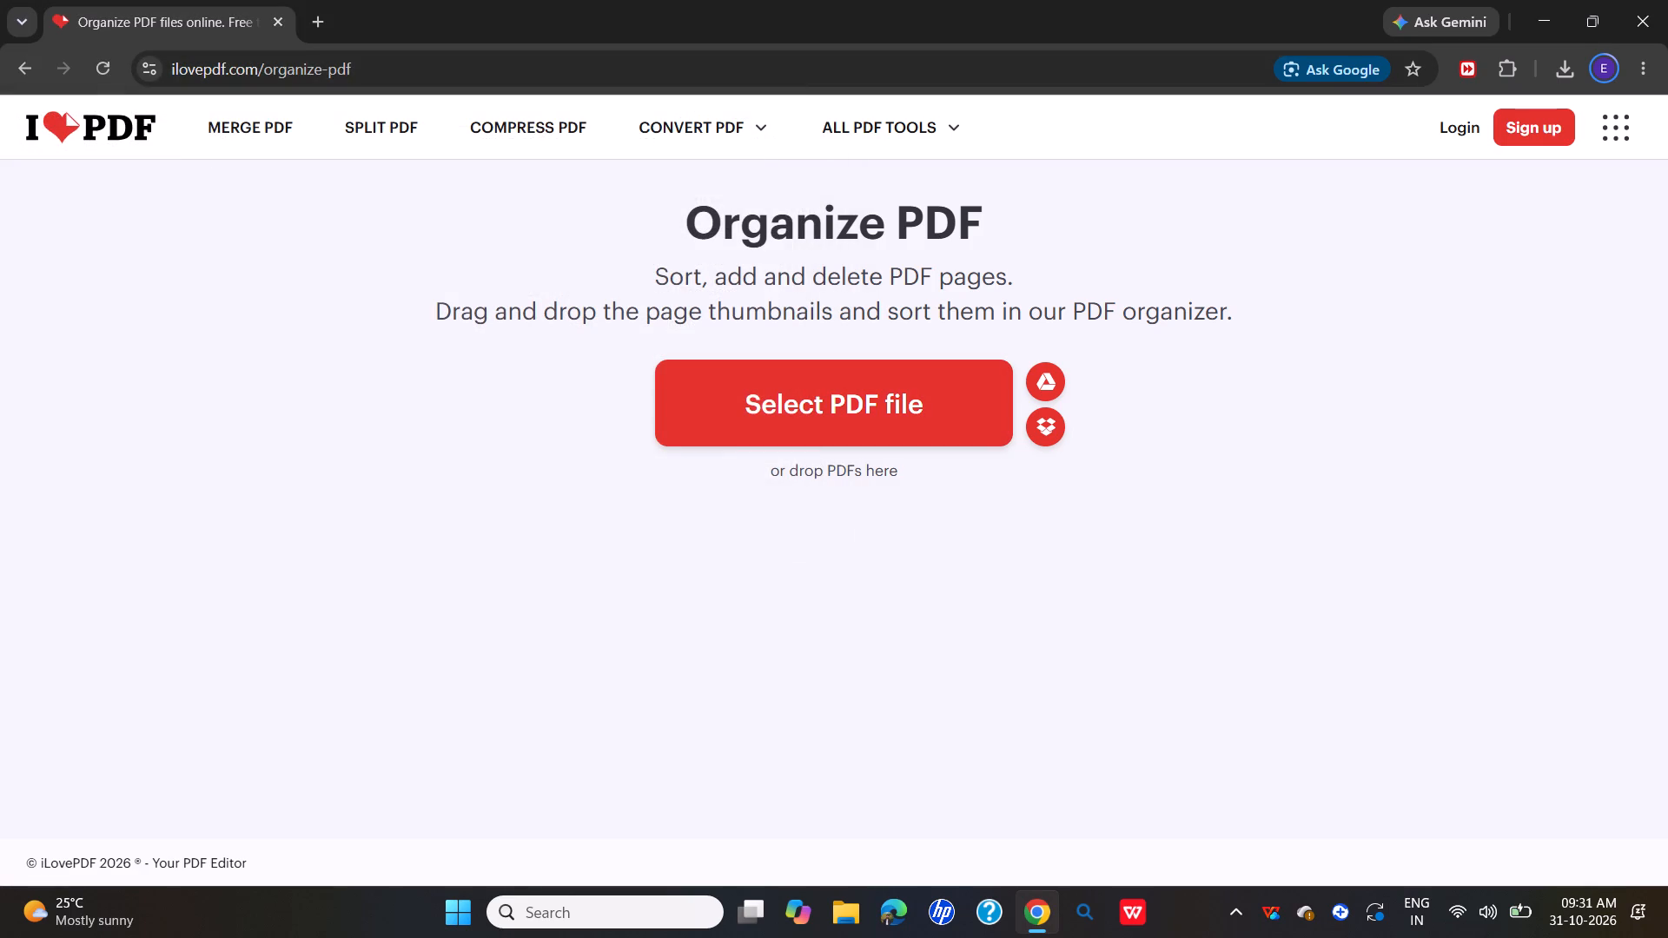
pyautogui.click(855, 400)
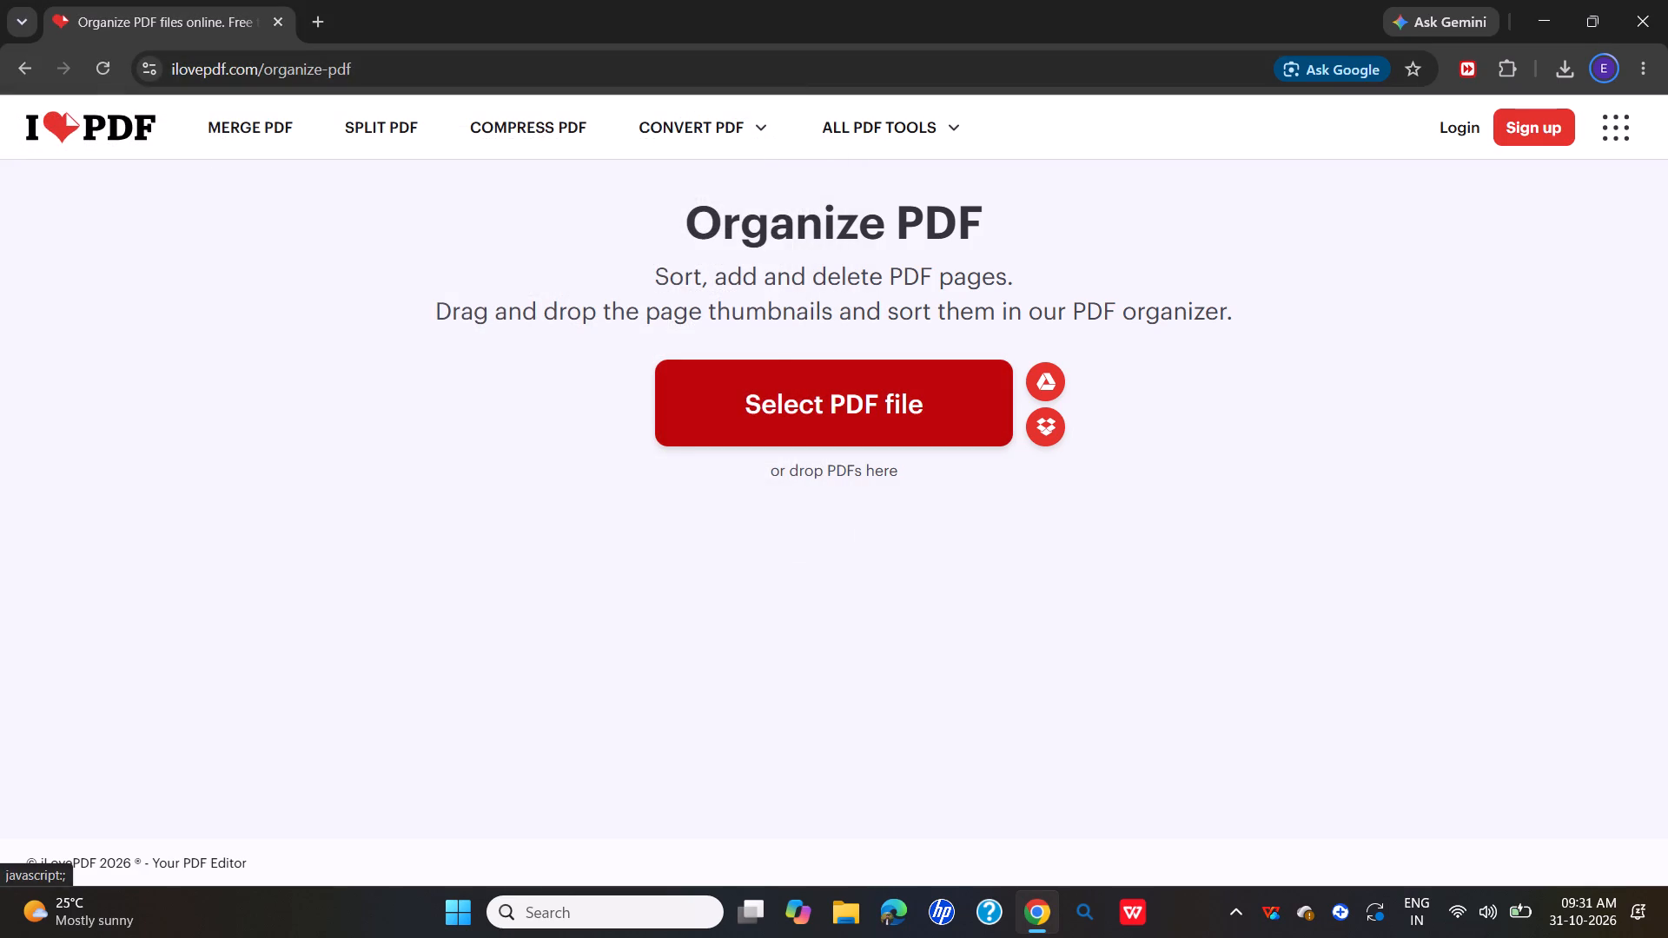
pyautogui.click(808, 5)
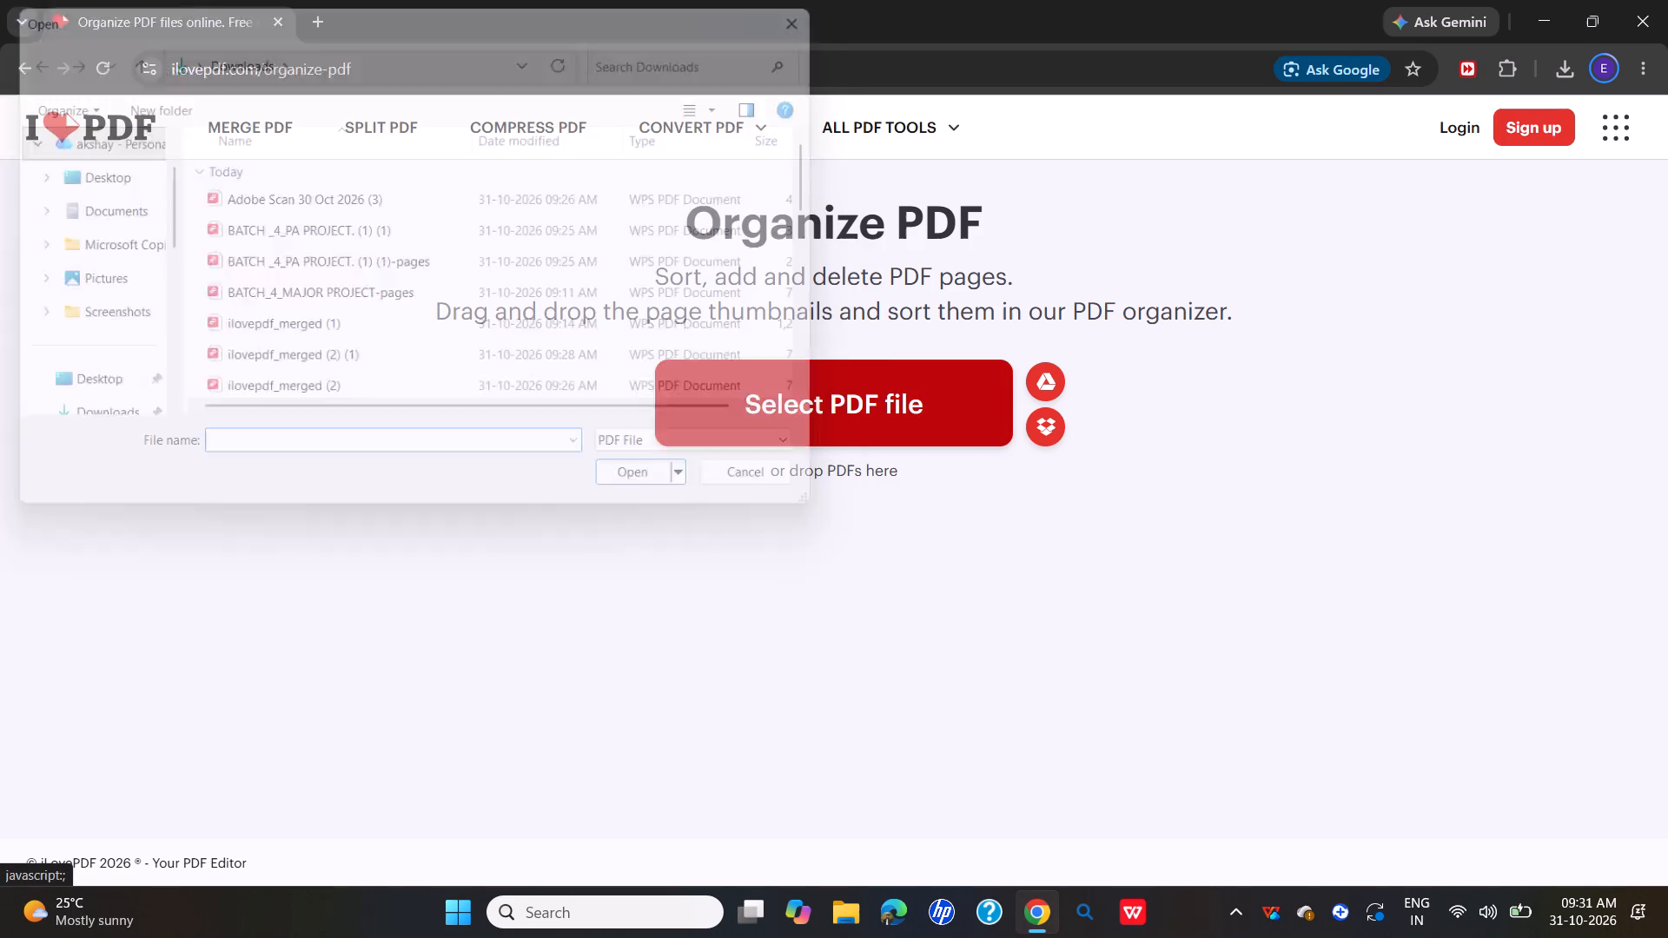
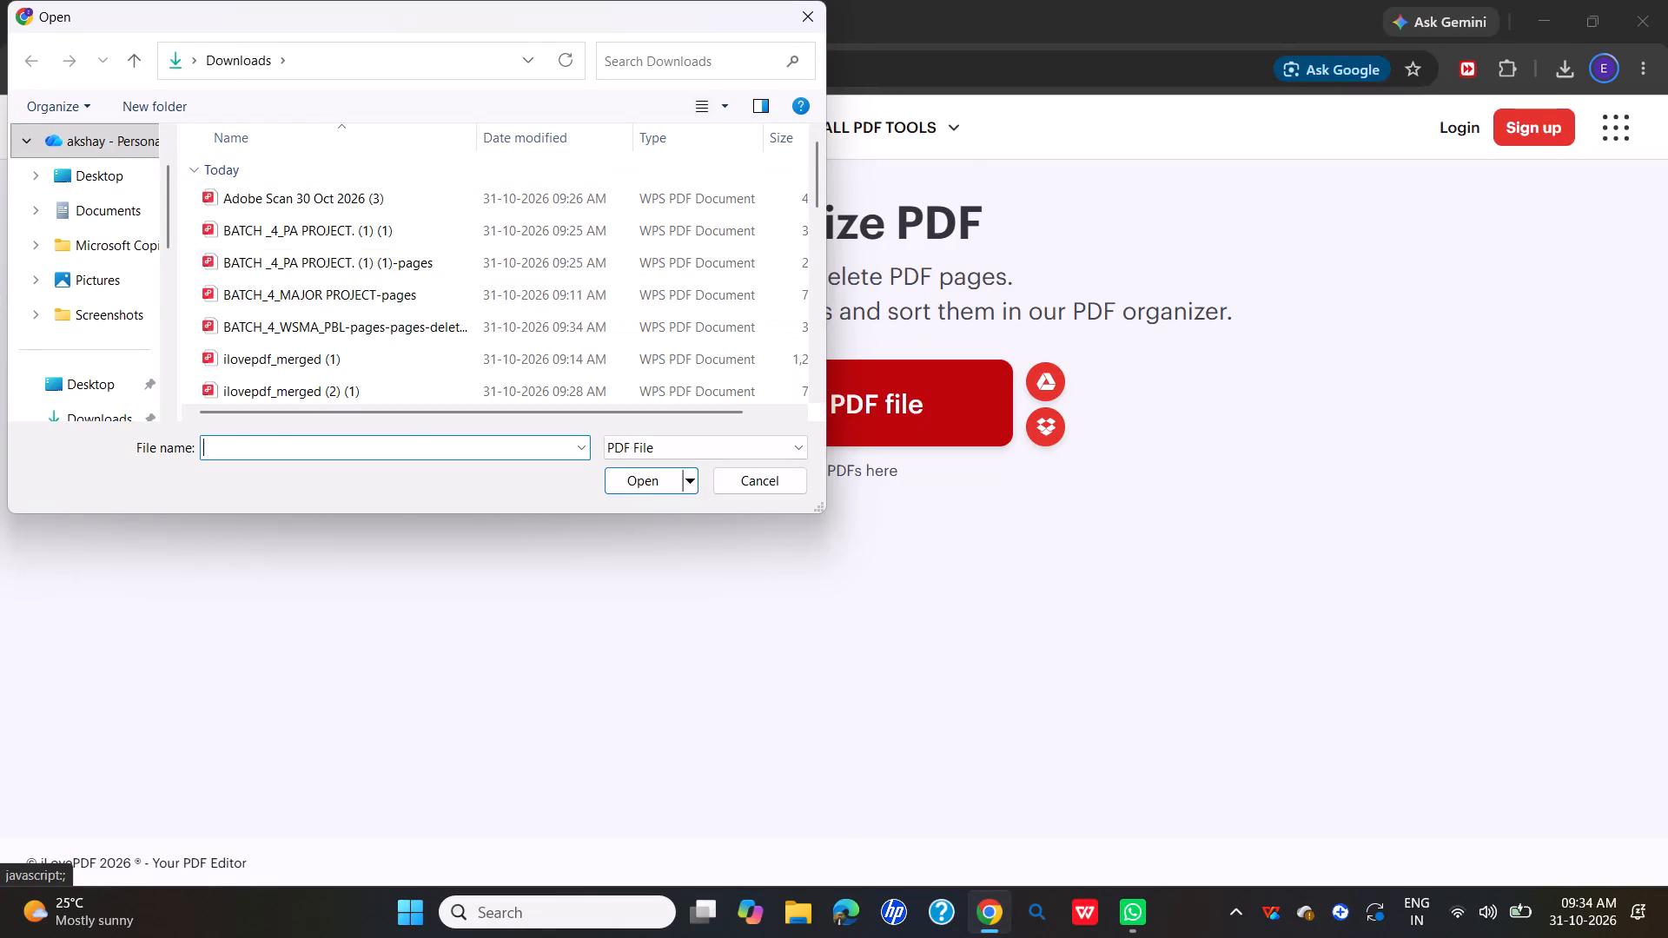
# Load BATCH_4_WSMA_PBL-pages-pages-deleted-pages from the Downloads folder into the Organize PDF tool.
pyautogui.click(381, 324)
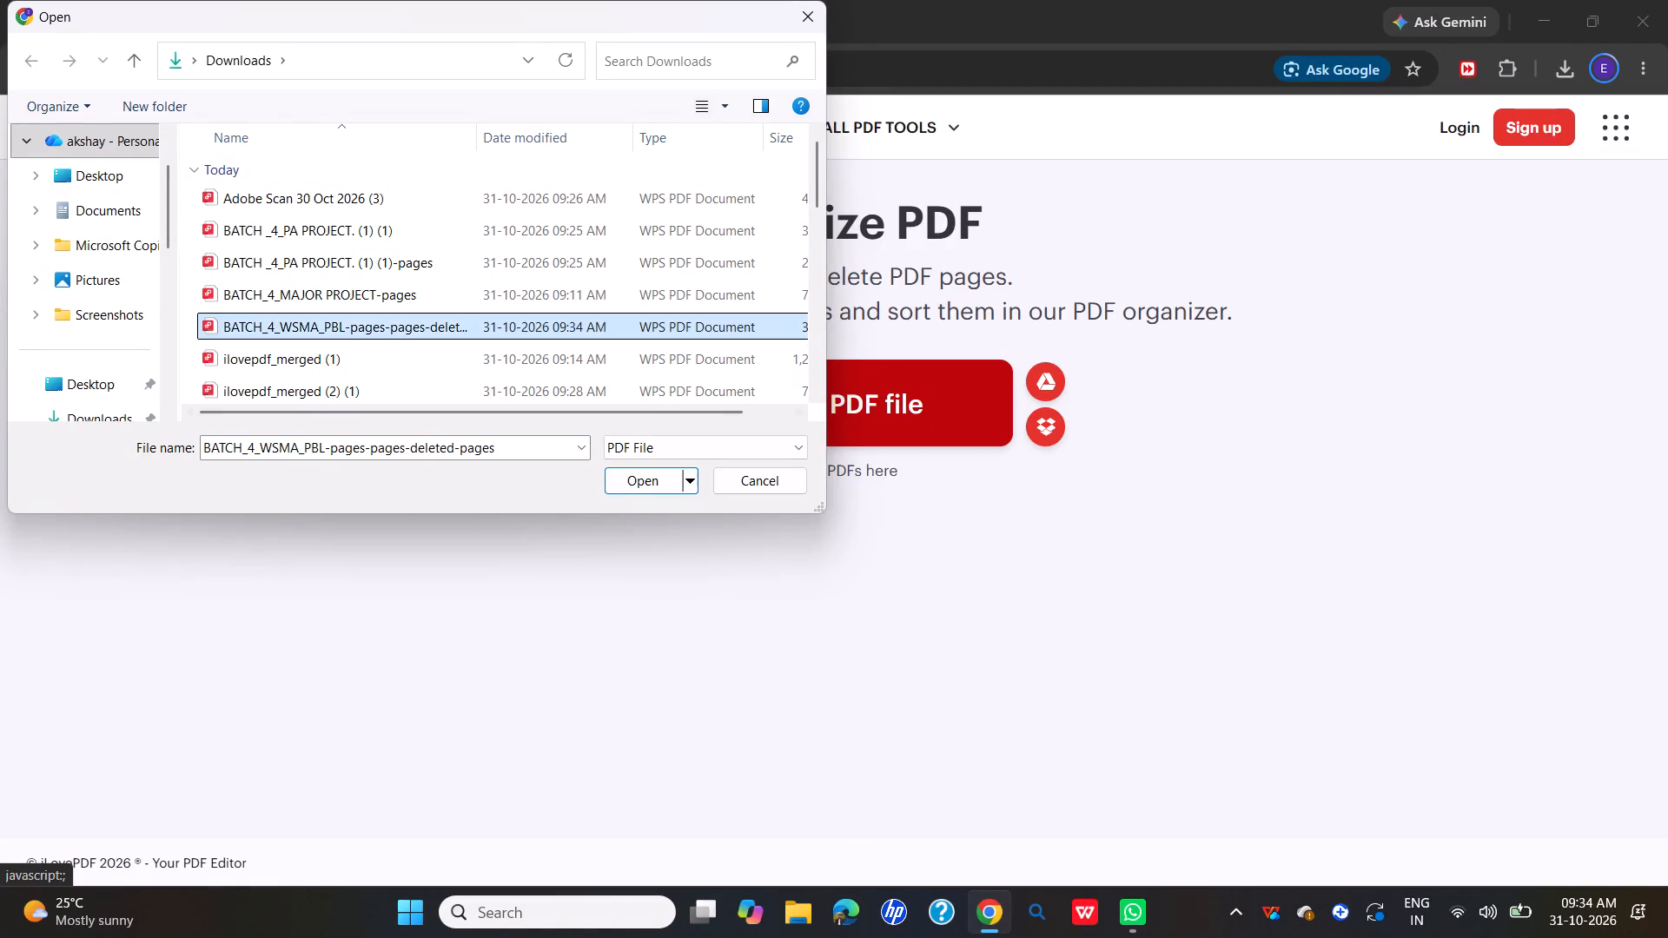
pyautogui.click(635, 482)
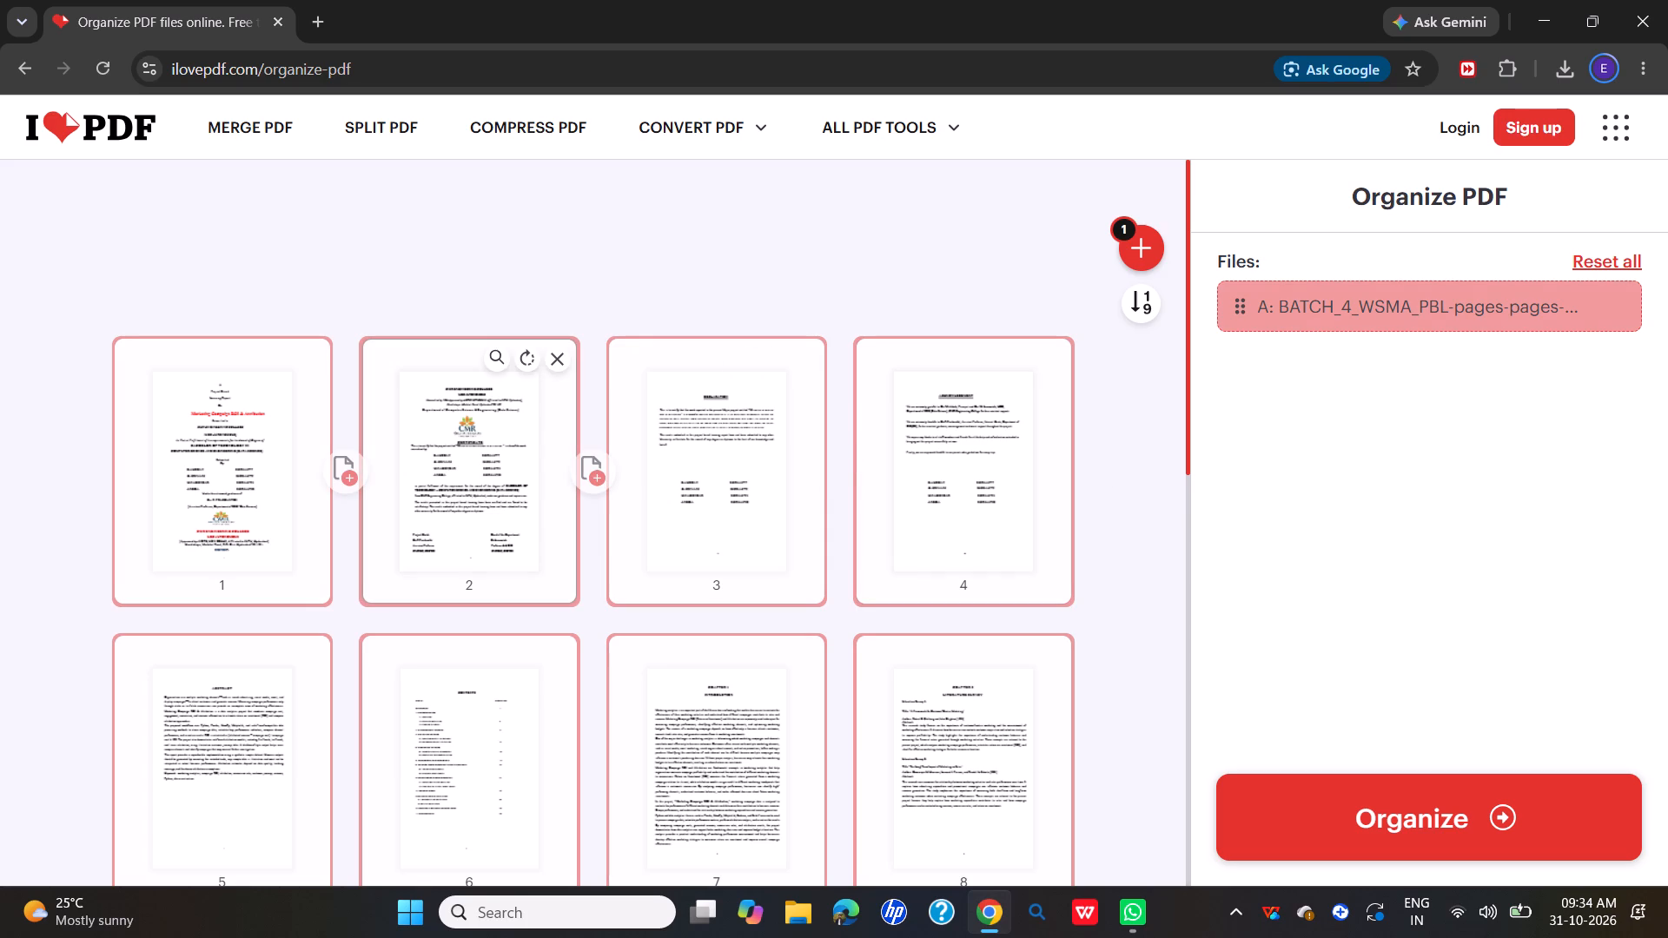
# Delete page 2, the certificate page, from the WSMA PBL report.
pyautogui.click(559, 361)
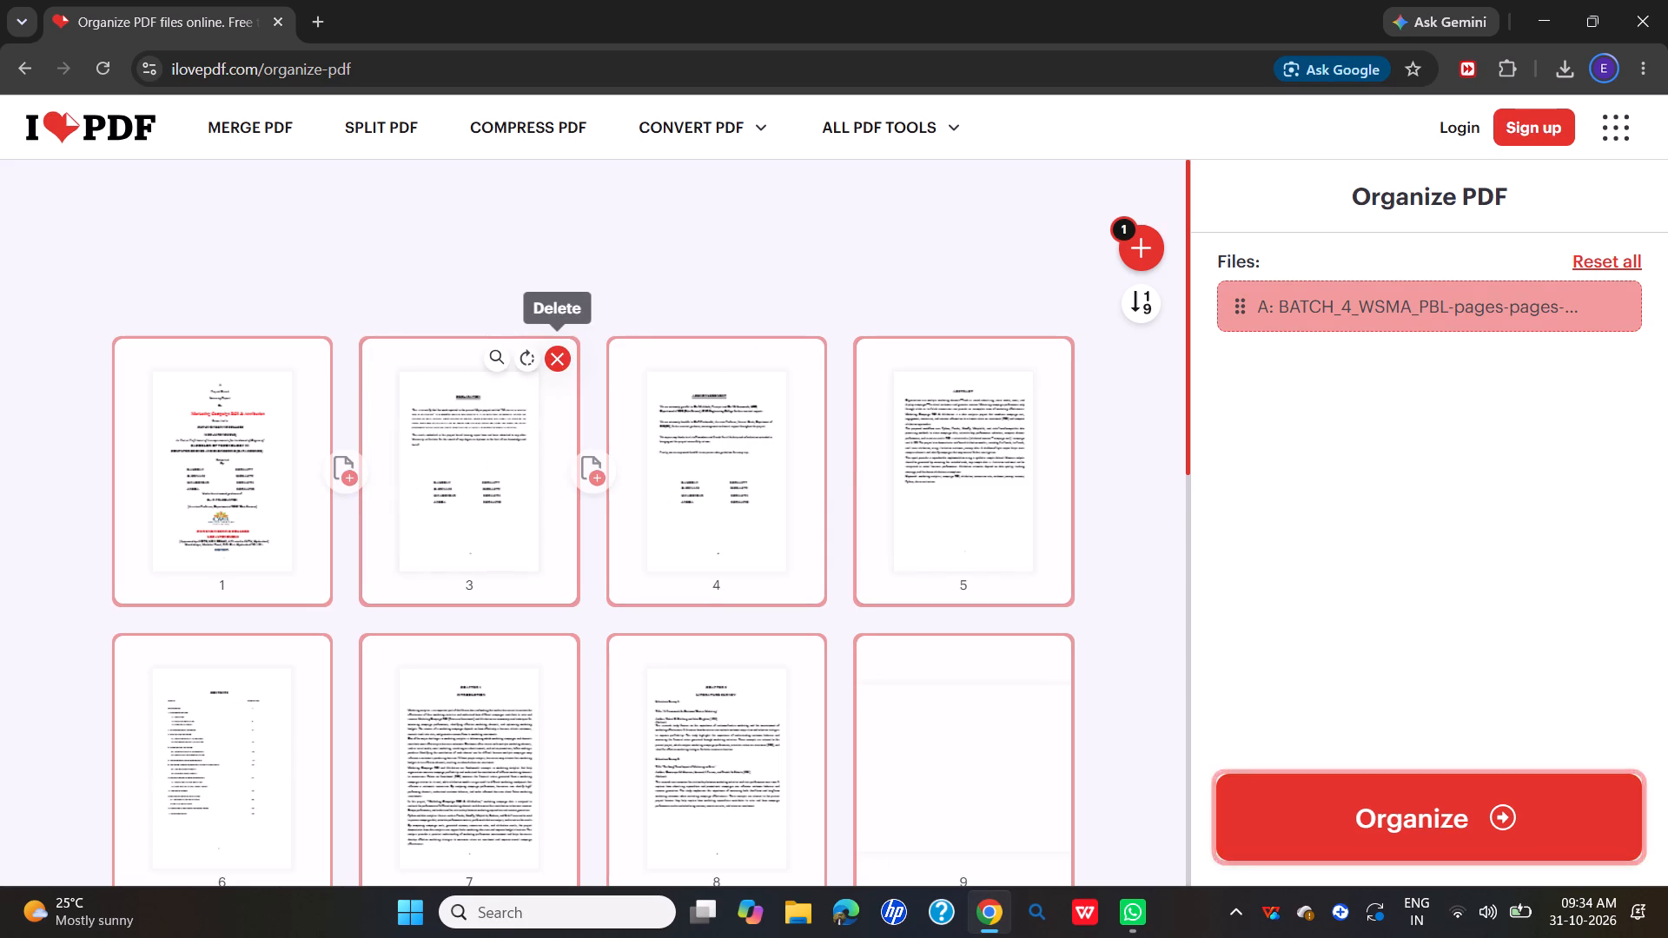